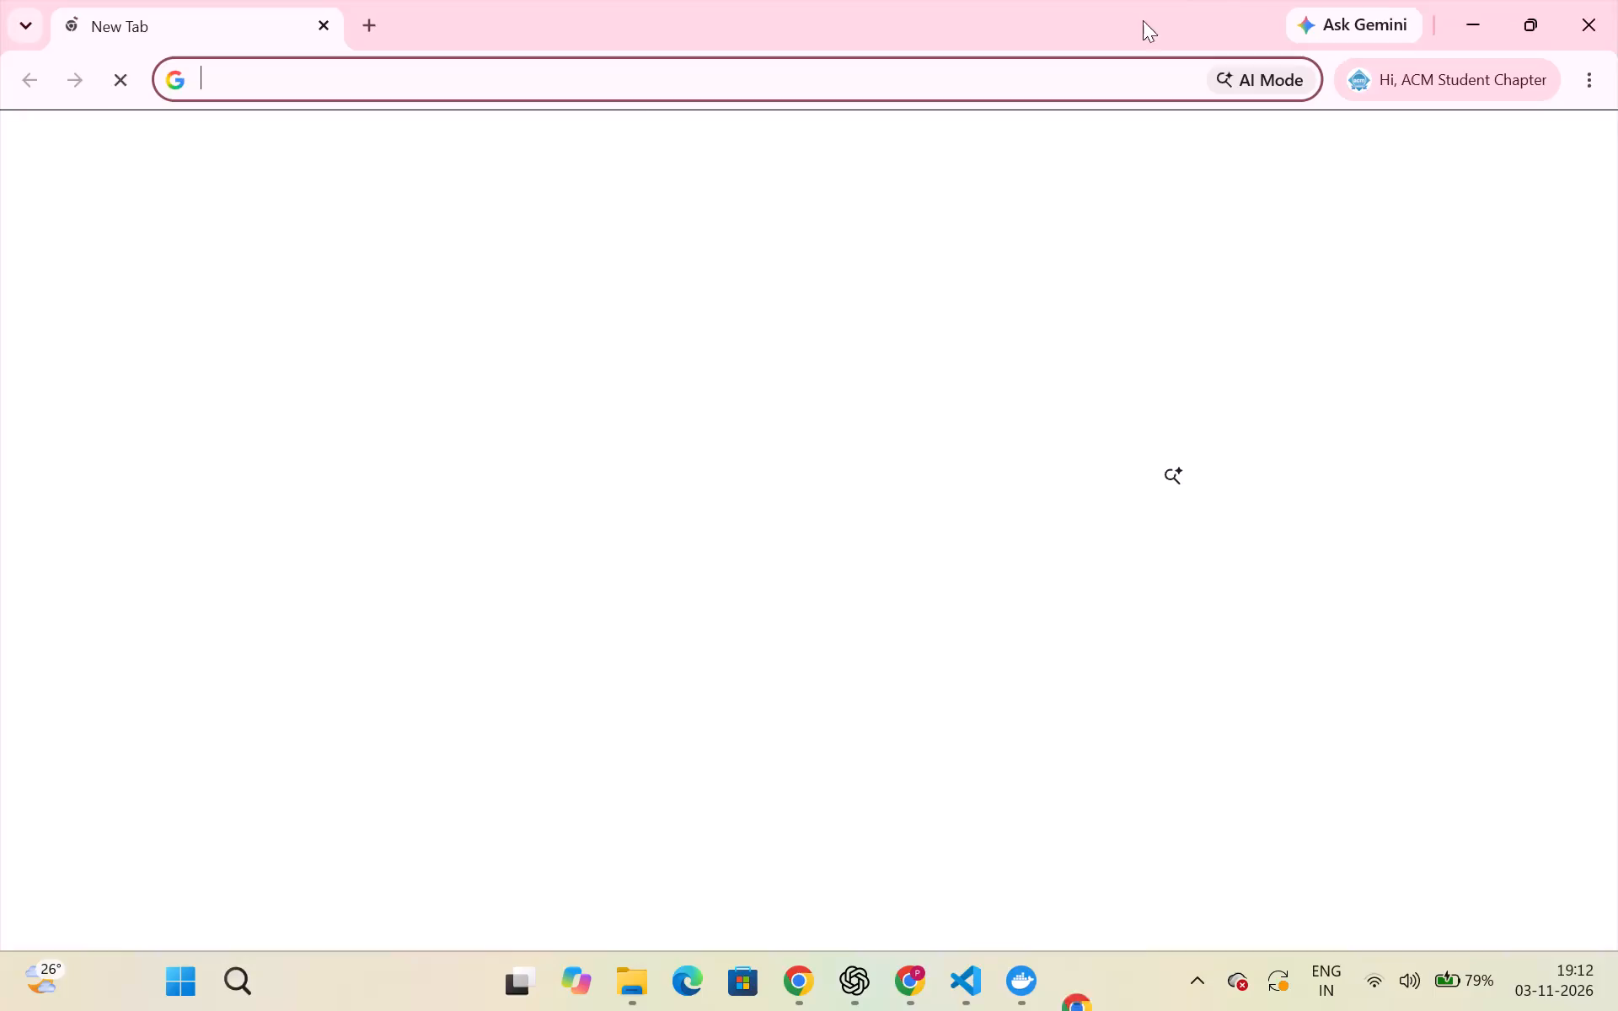
# Enter "goog" as the search text in the new tab's address bar.
pyautogui.write('goog')
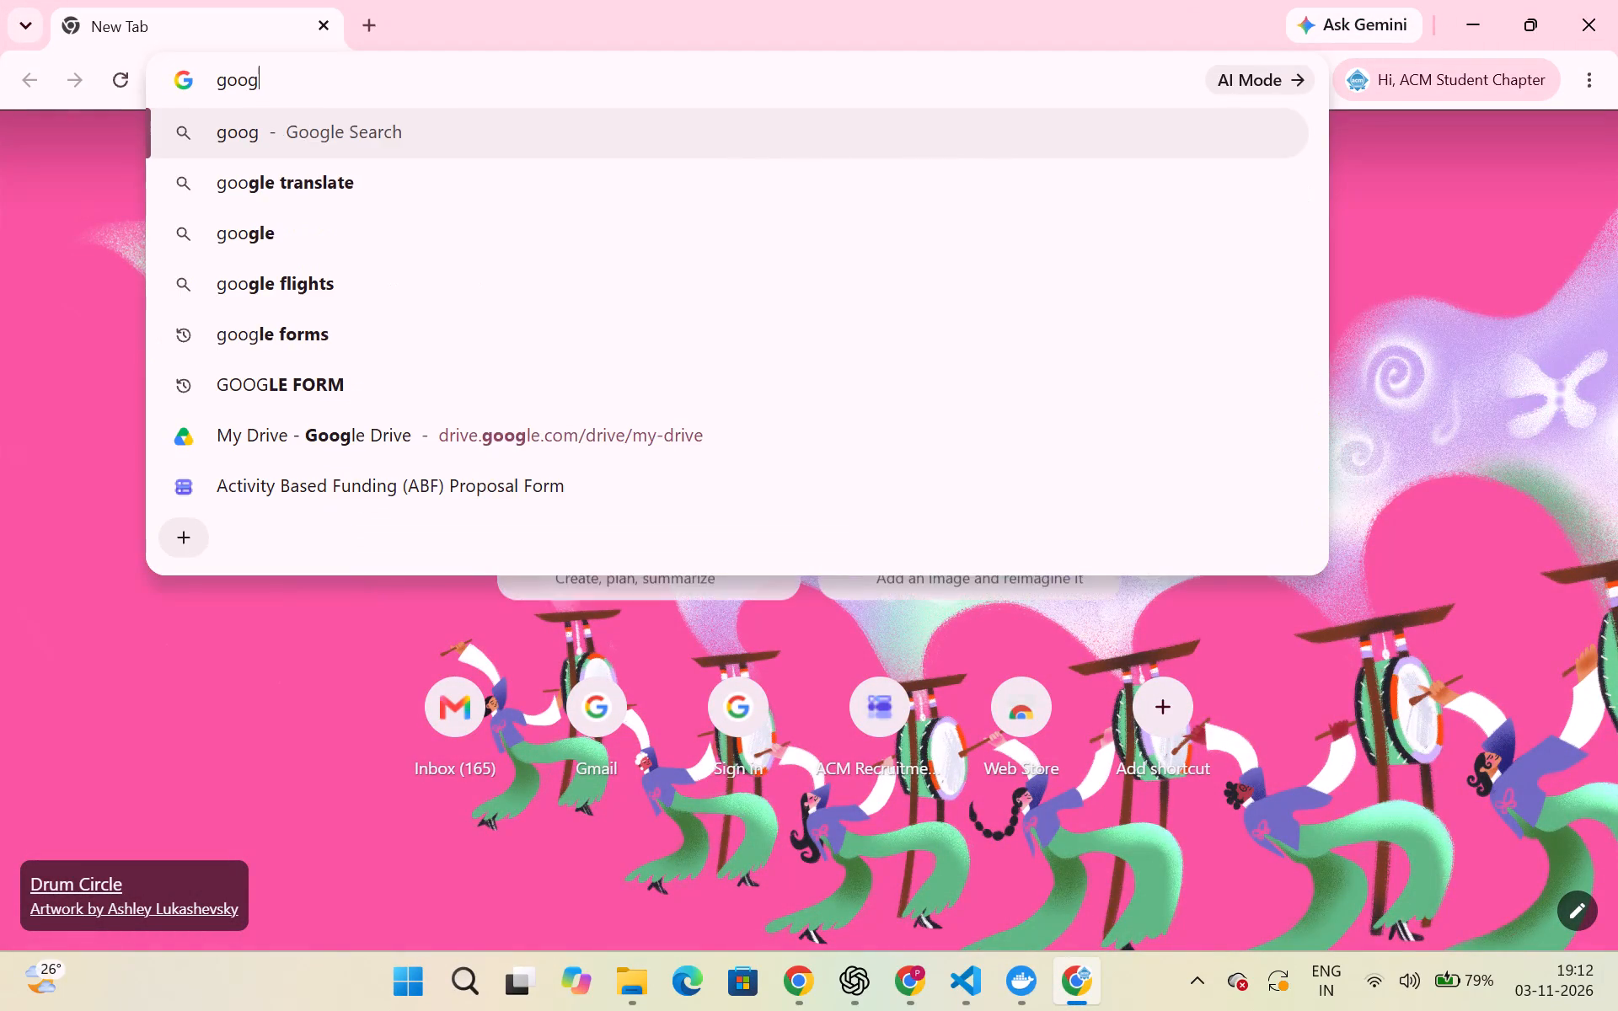
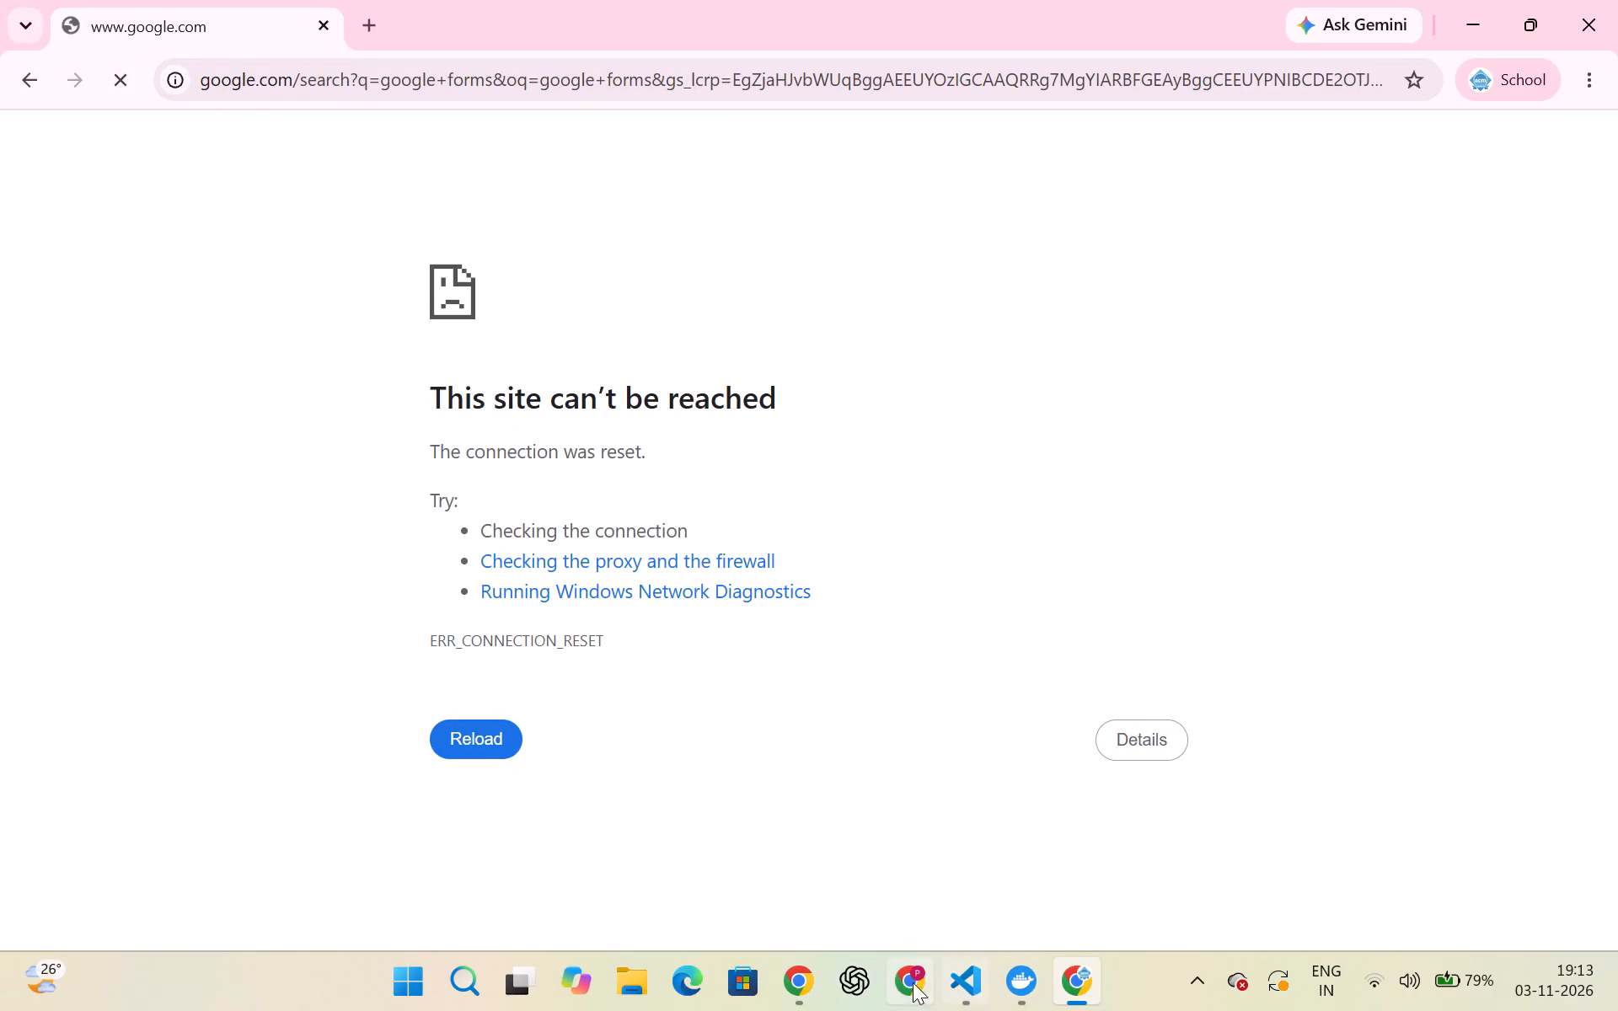
# Open the system's Wi-Fi network list and check the current connection and the available networks.
pyautogui.click(1376, 973)
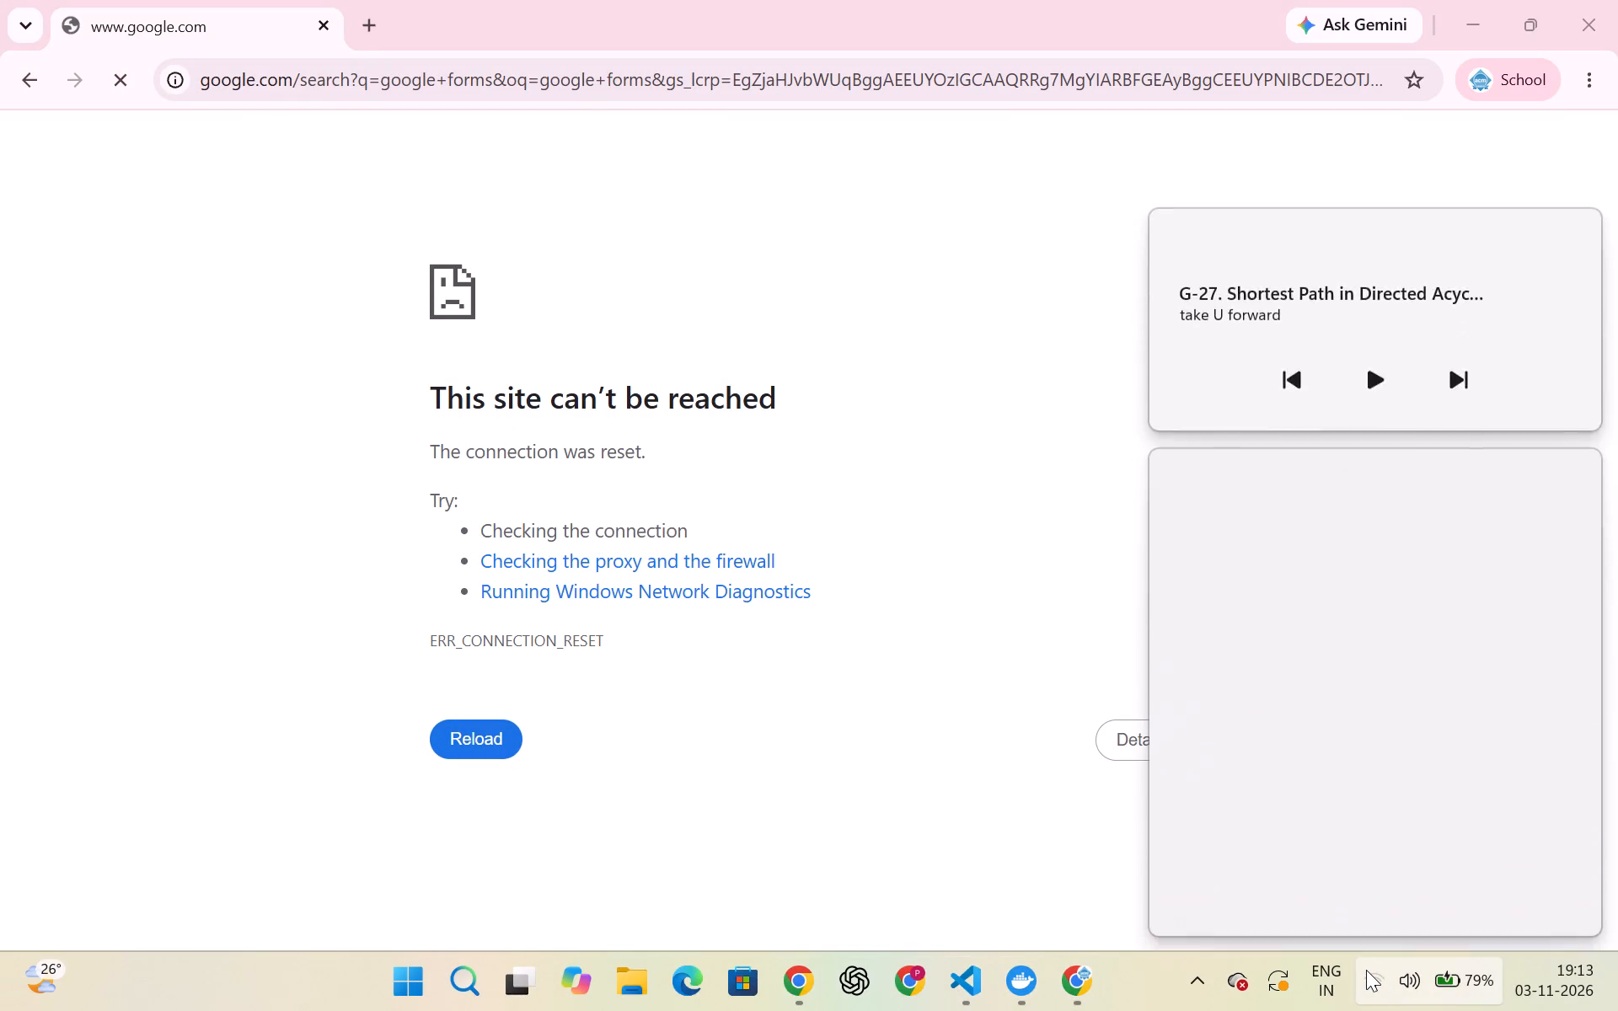
pyautogui.click(1366, 970)
pyautogui.click(1382, 978)
pyautogui.click(1268, 494)
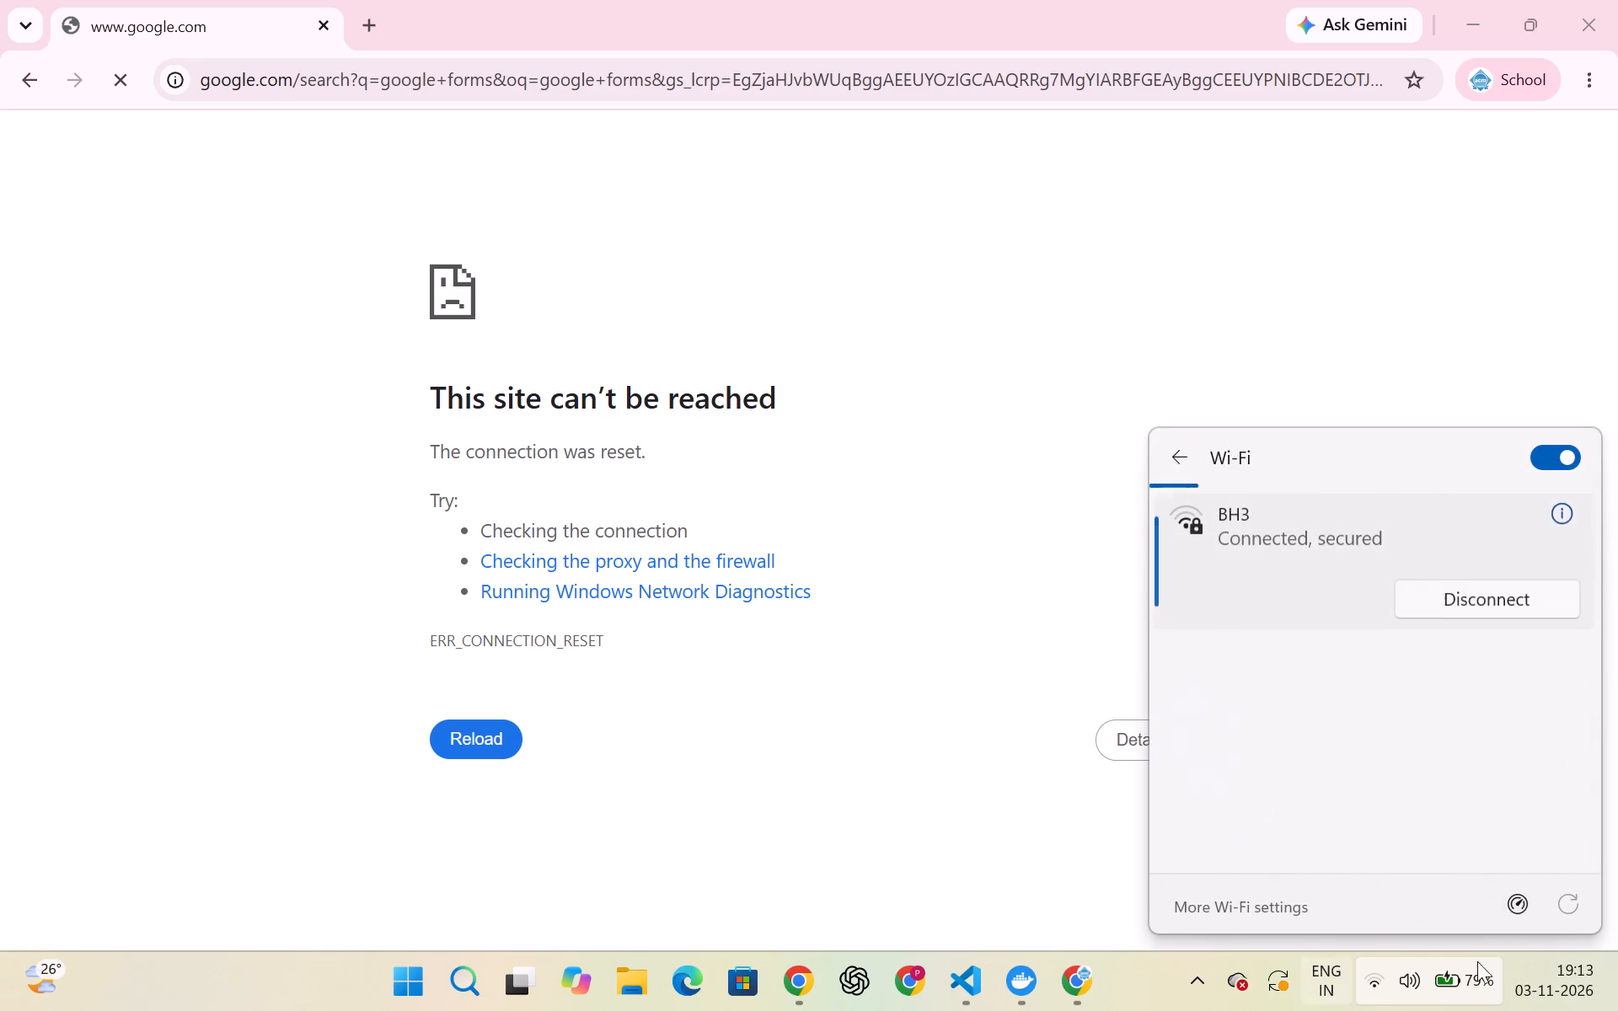
pyautogui.scroll(-2, 1448, 793)
pyautogui.scroll(5, 1386, 762)
pyautogui.scroll(-6, 1386, 762)
pyautogui.scroll(6, 1386, 762)
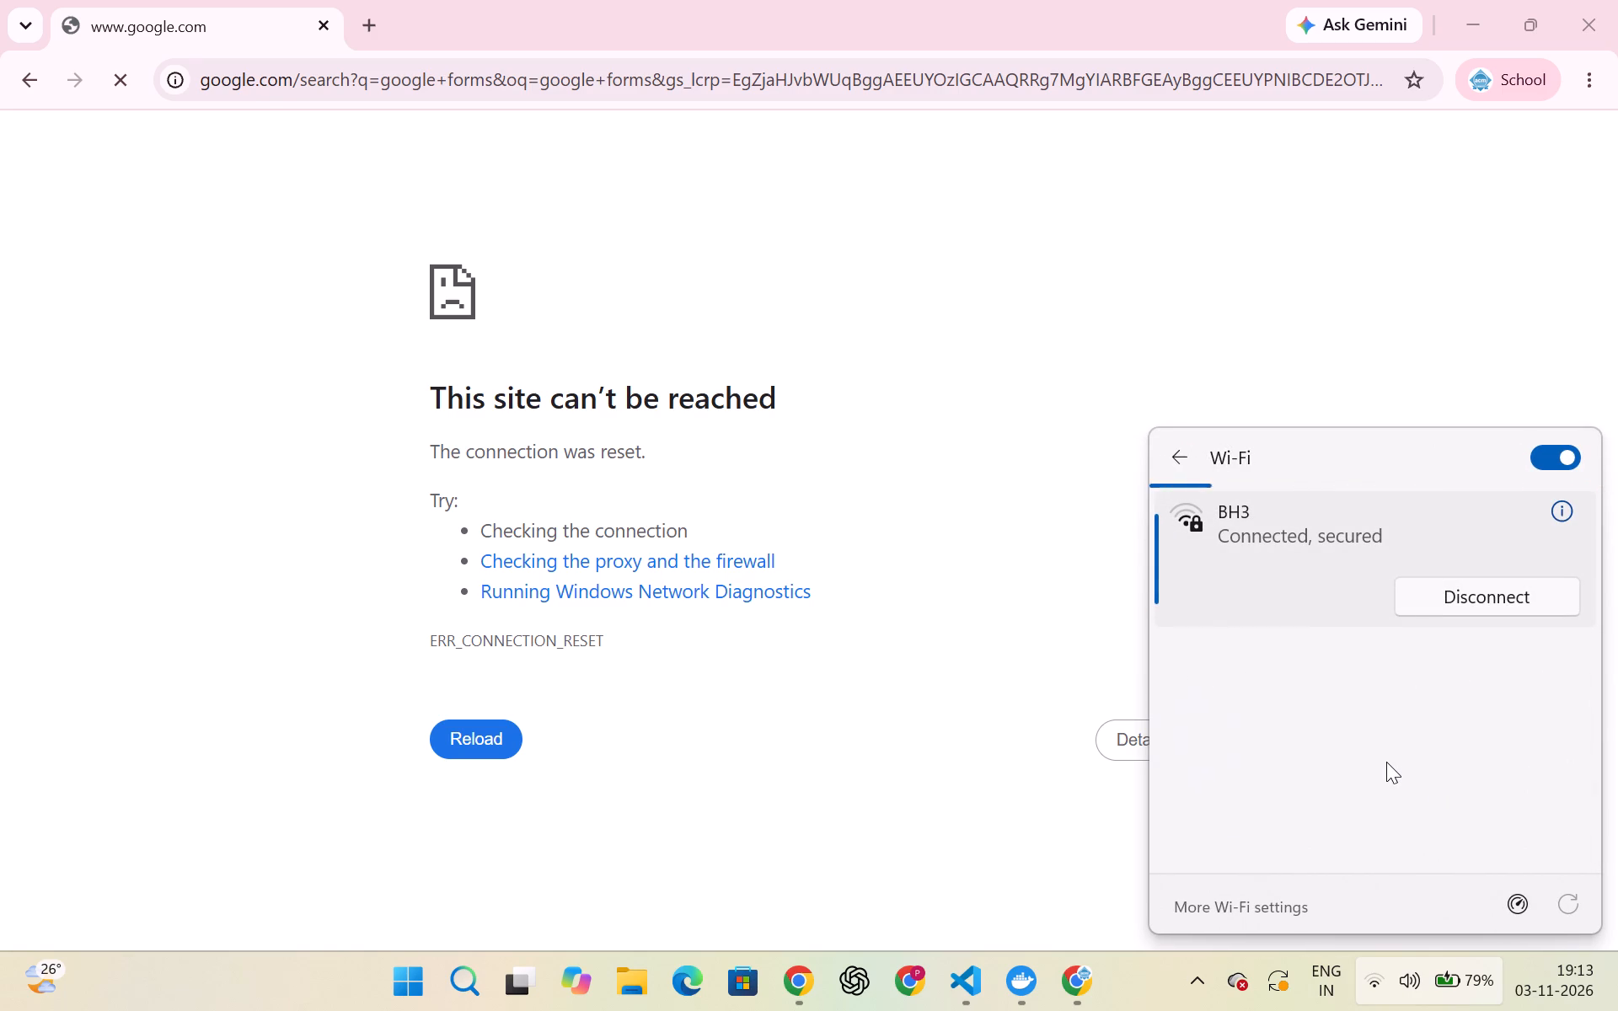
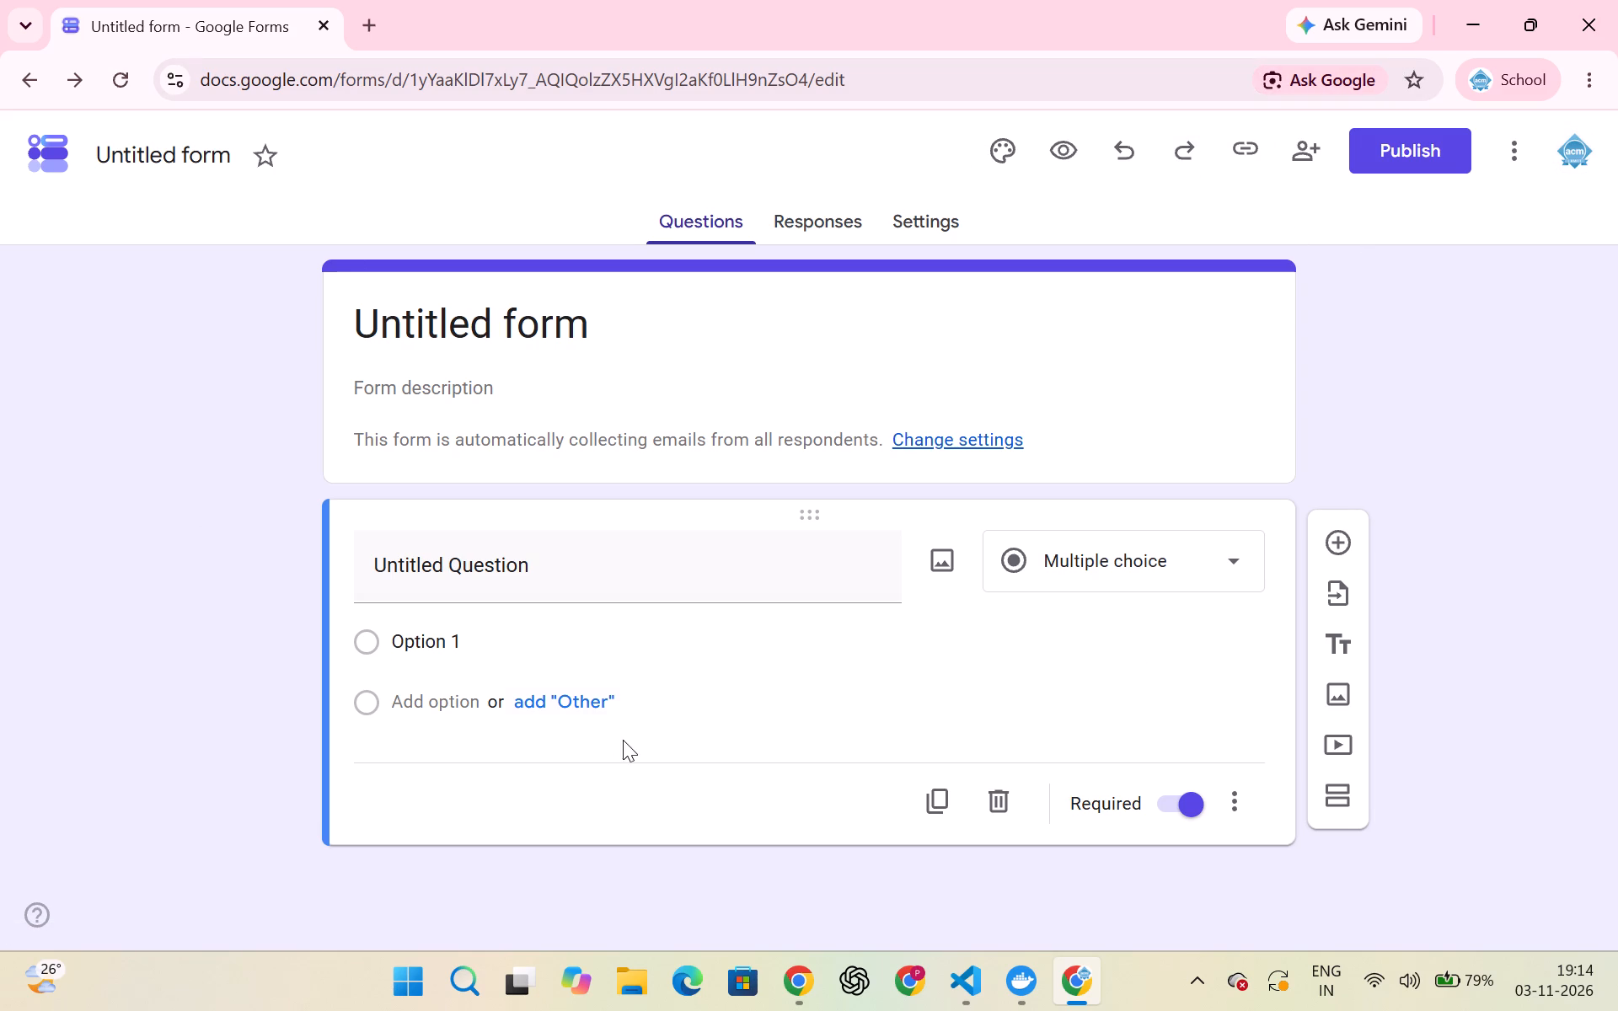
# Title the first question "Name" and set its answer type to Short answer.
pyautogui.click(411, 579)
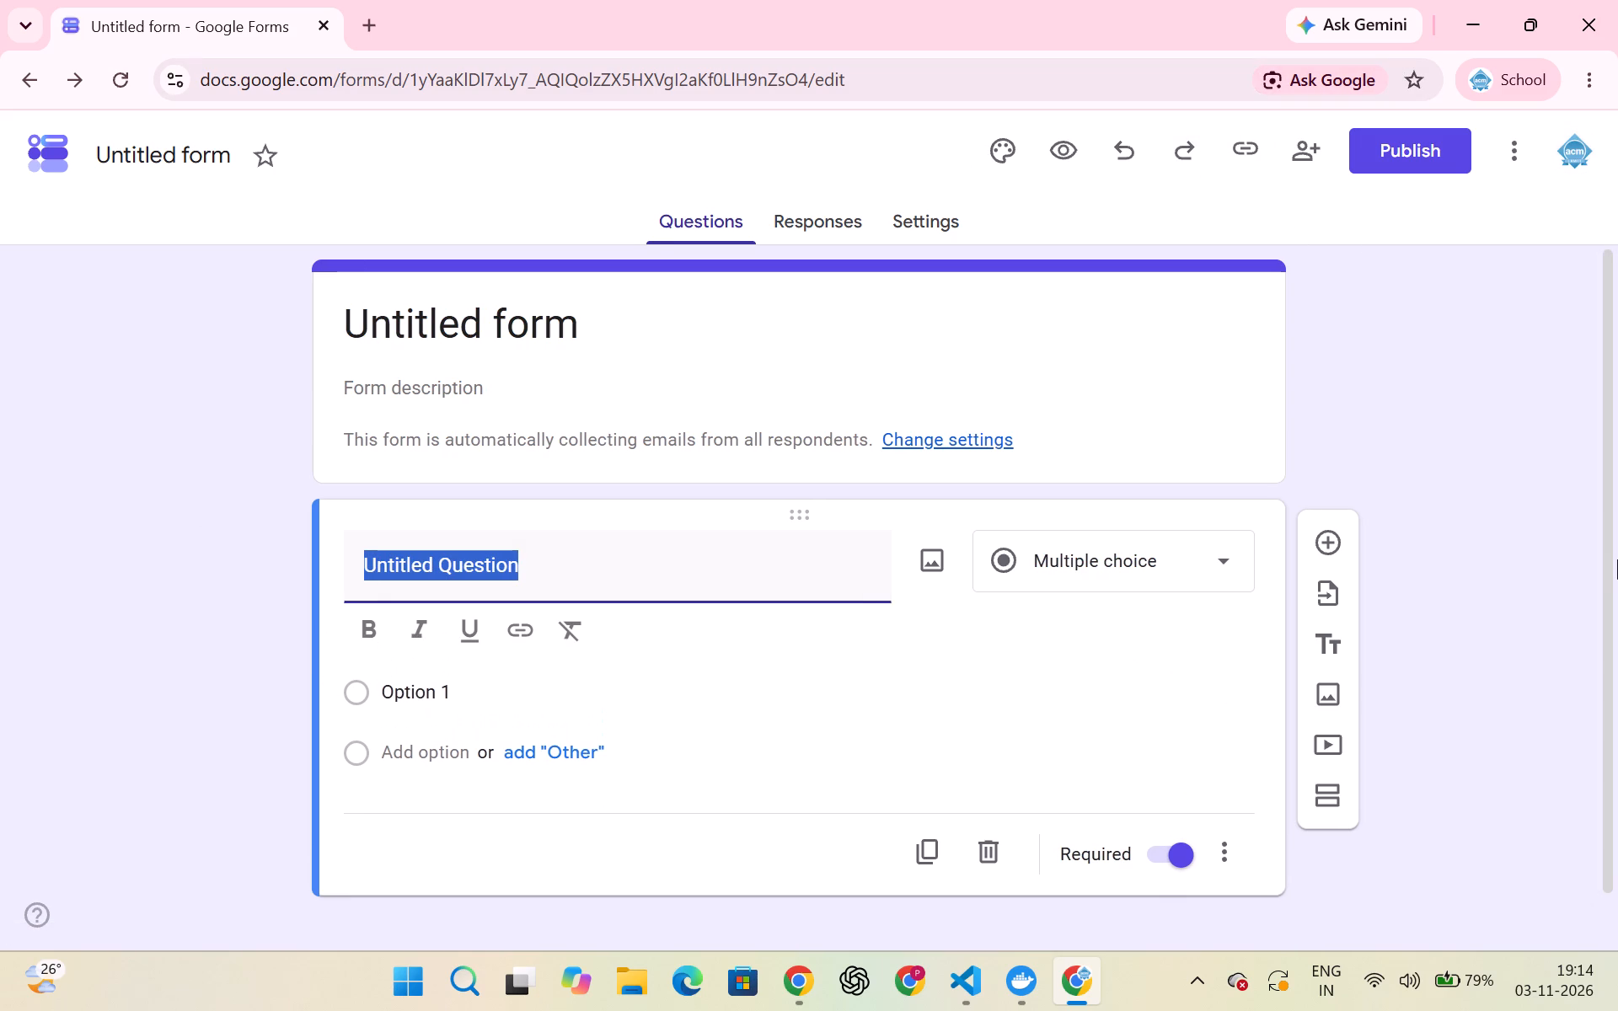
pyautogui.write('Name')
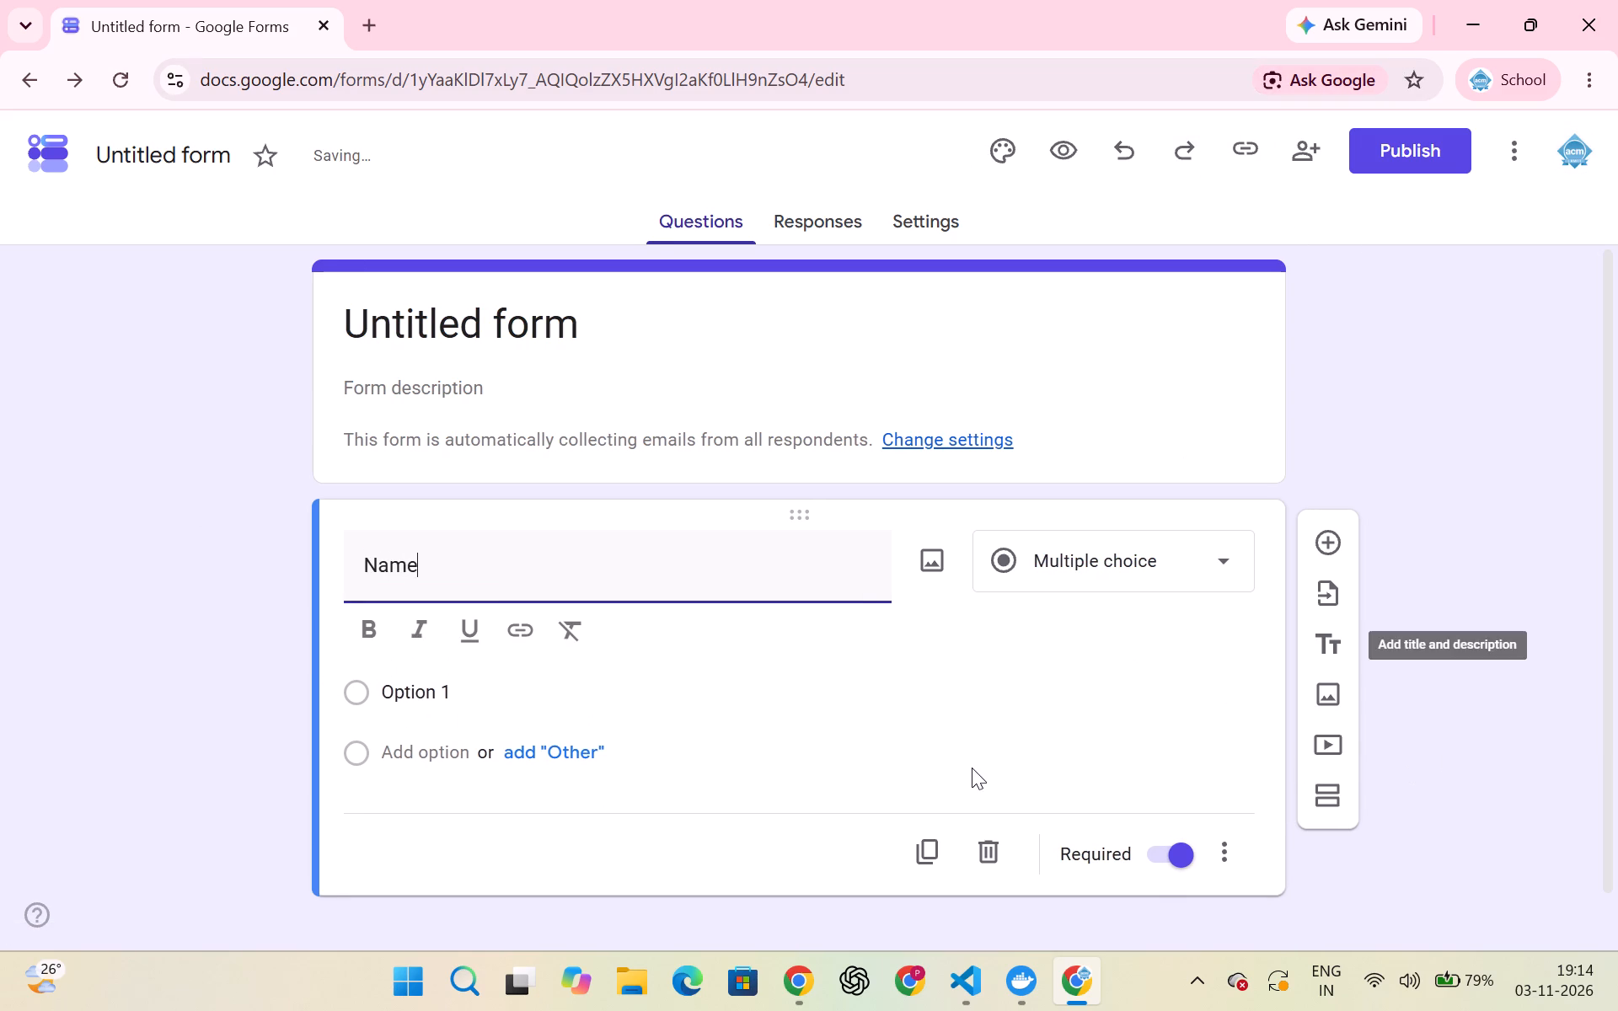
pyautogui.click(1104, 545)
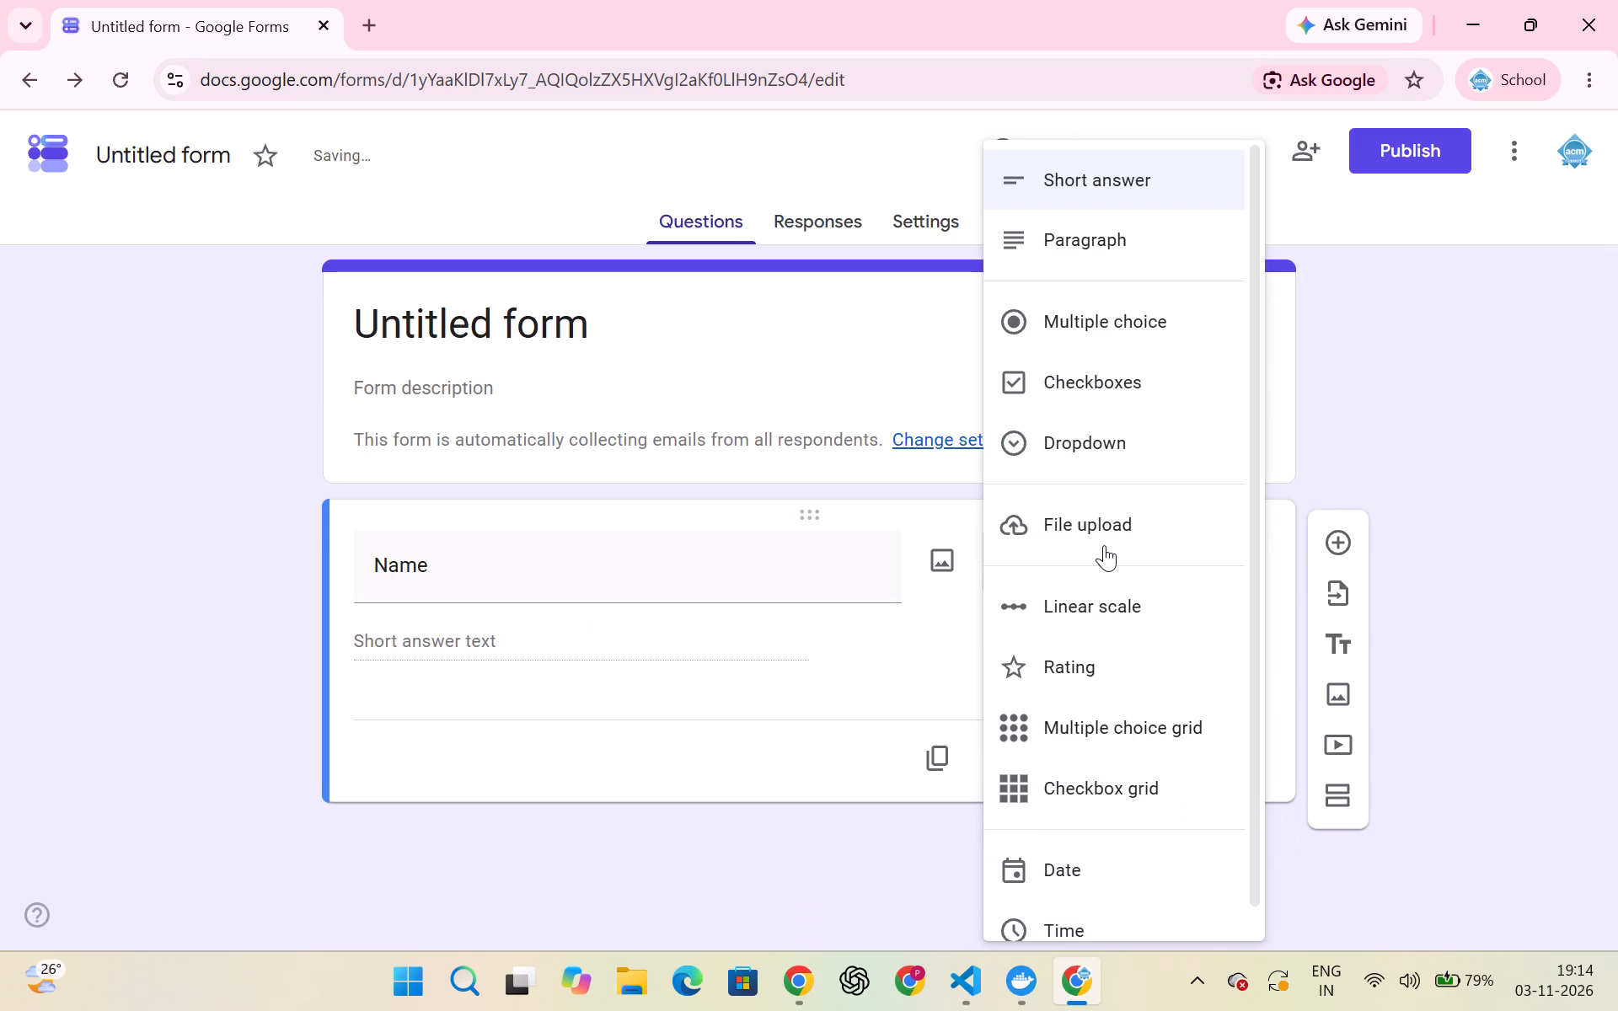
pyautogui.click(1082, 198)
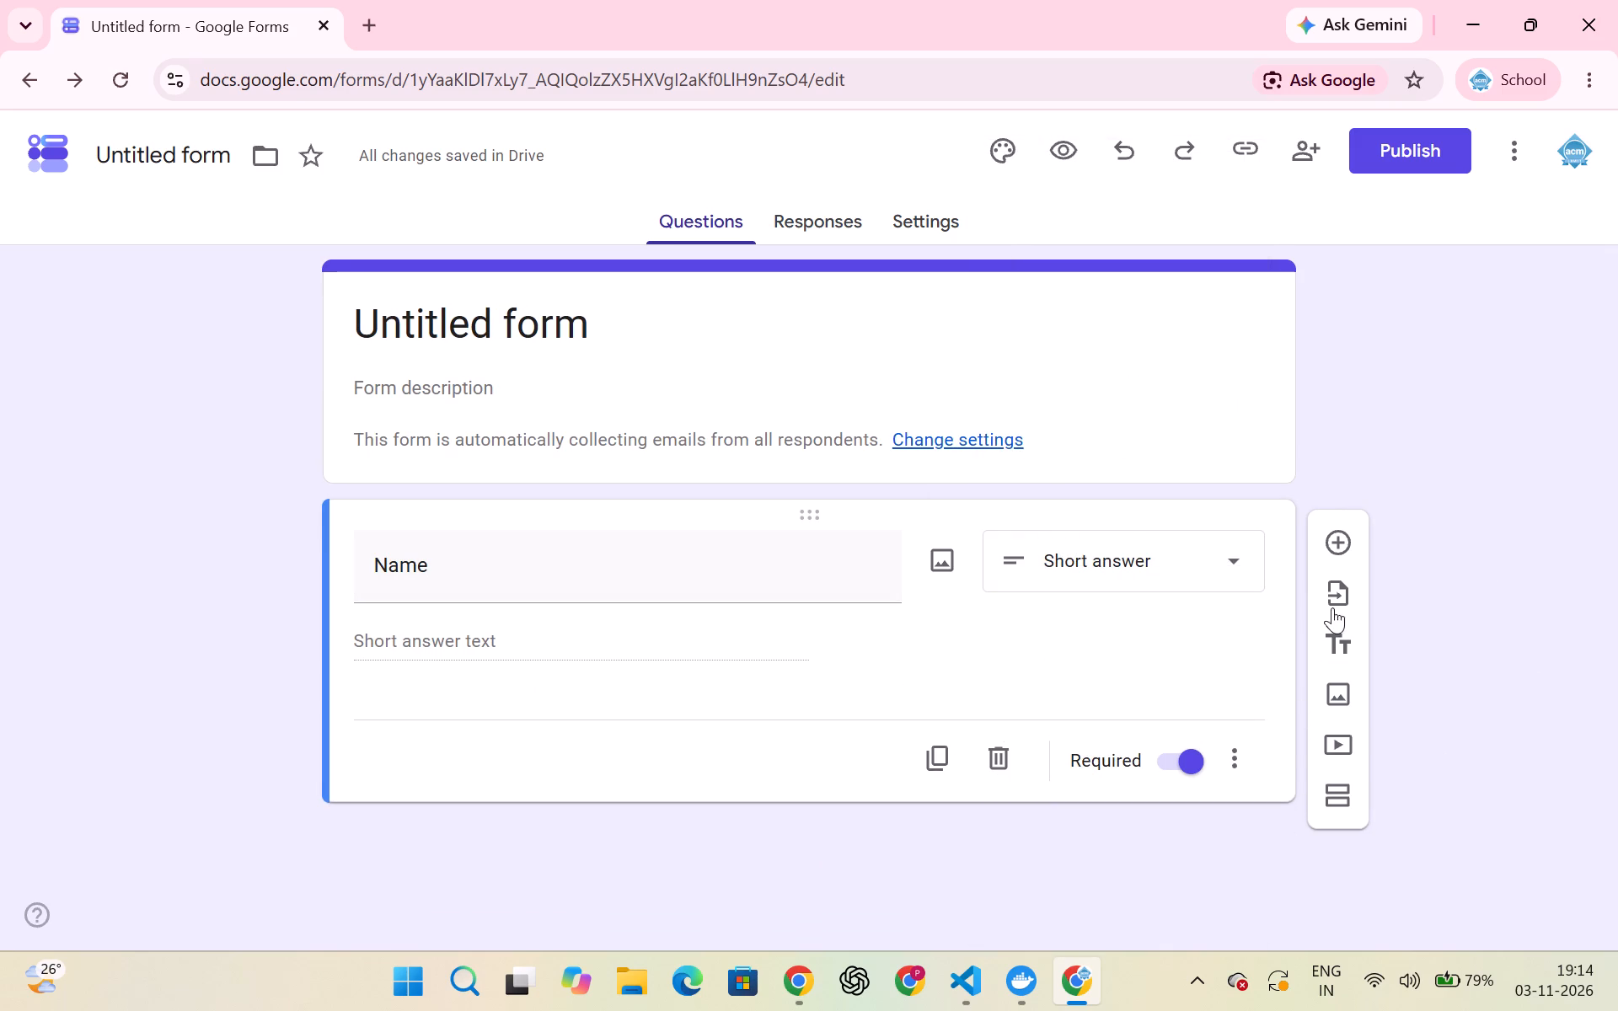
# Add a second question below Name and title it "Roll No".
pyautogui.click(1335, 549)
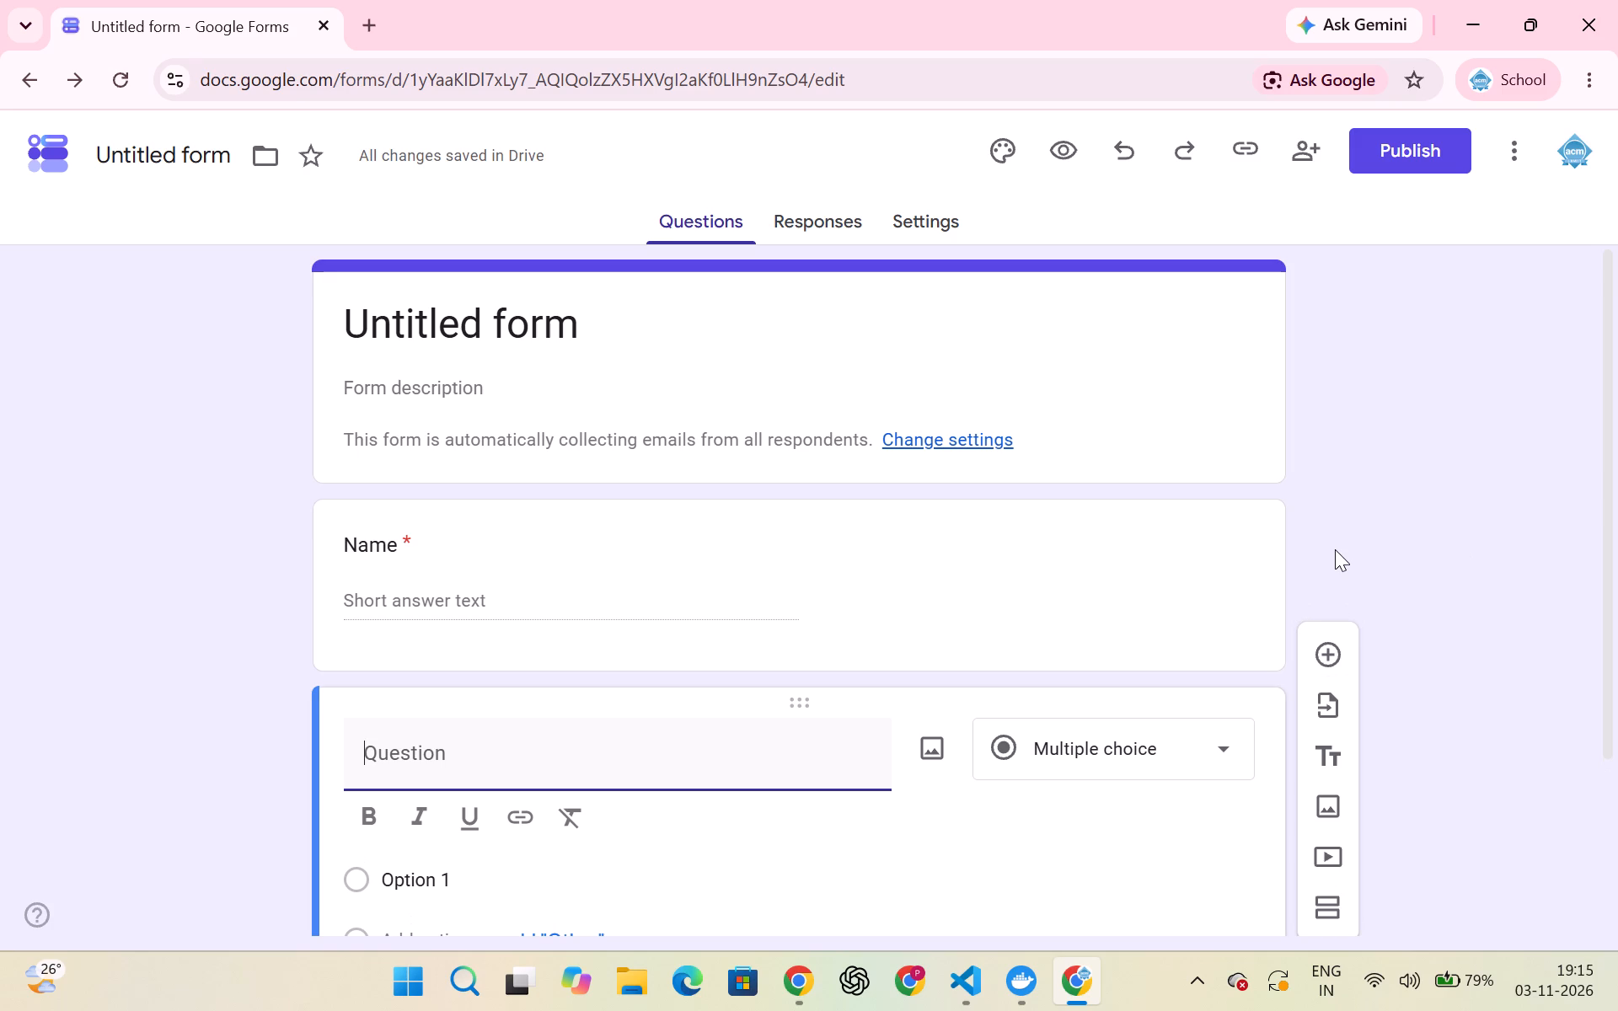
pyautogui.write('Roll No')
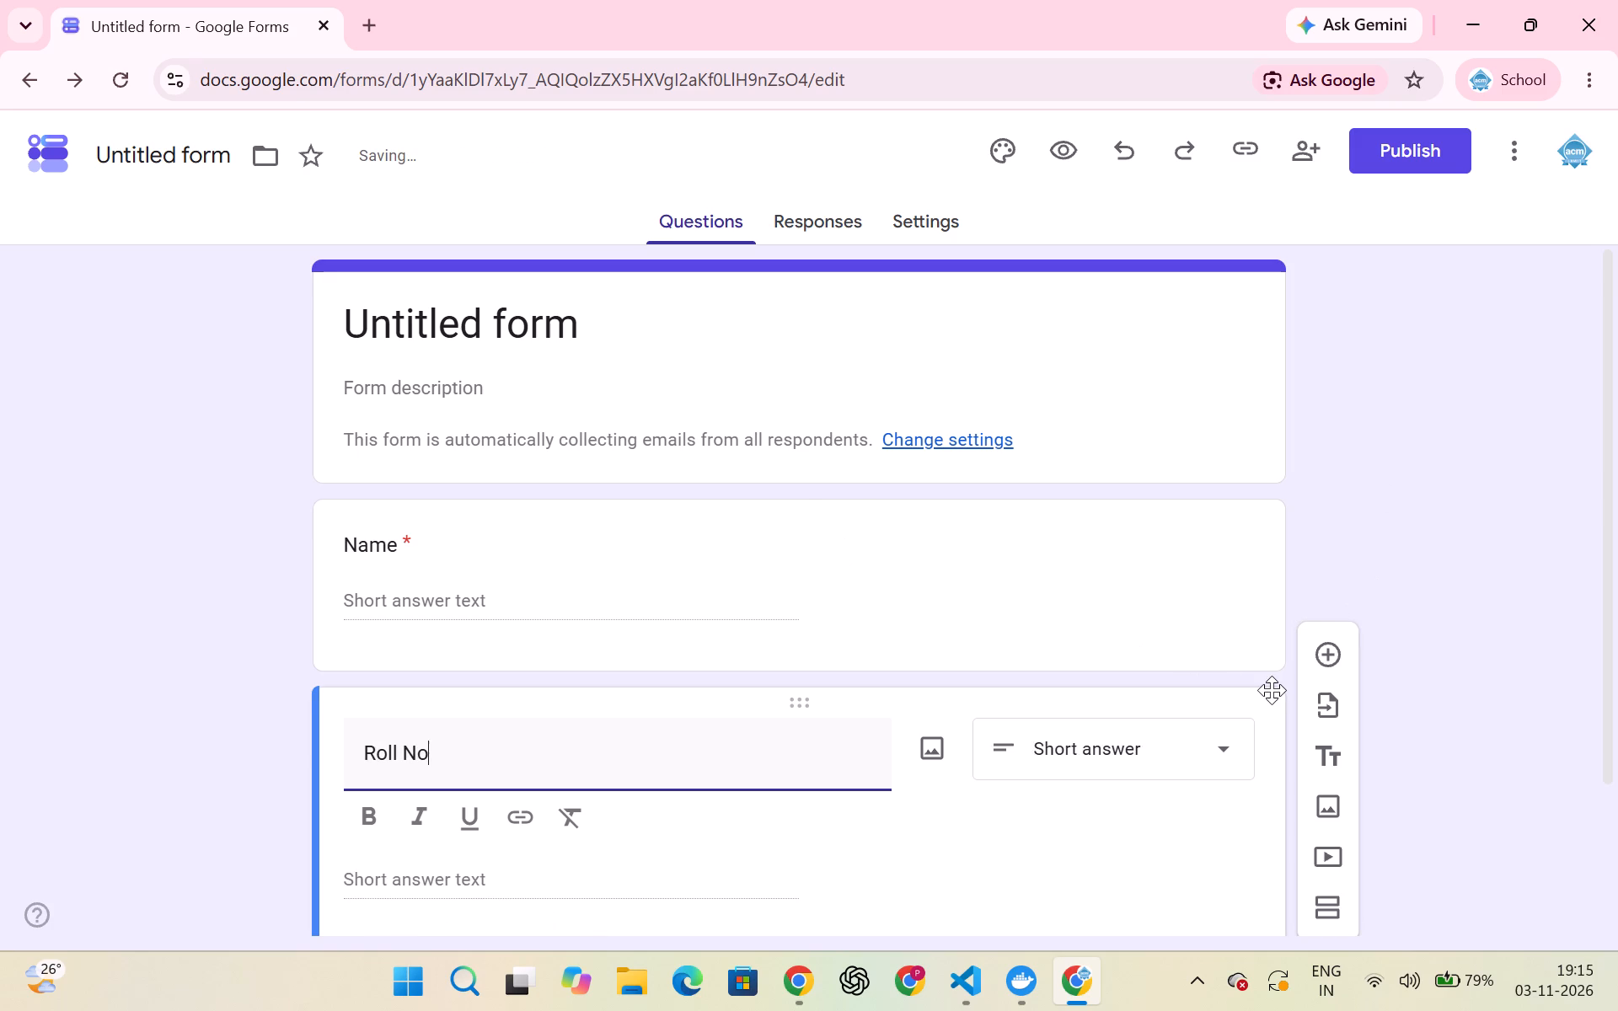
# Add a third question below Roll No and title it "Year".
pyautogui.scroll(-2, 1272, 690)
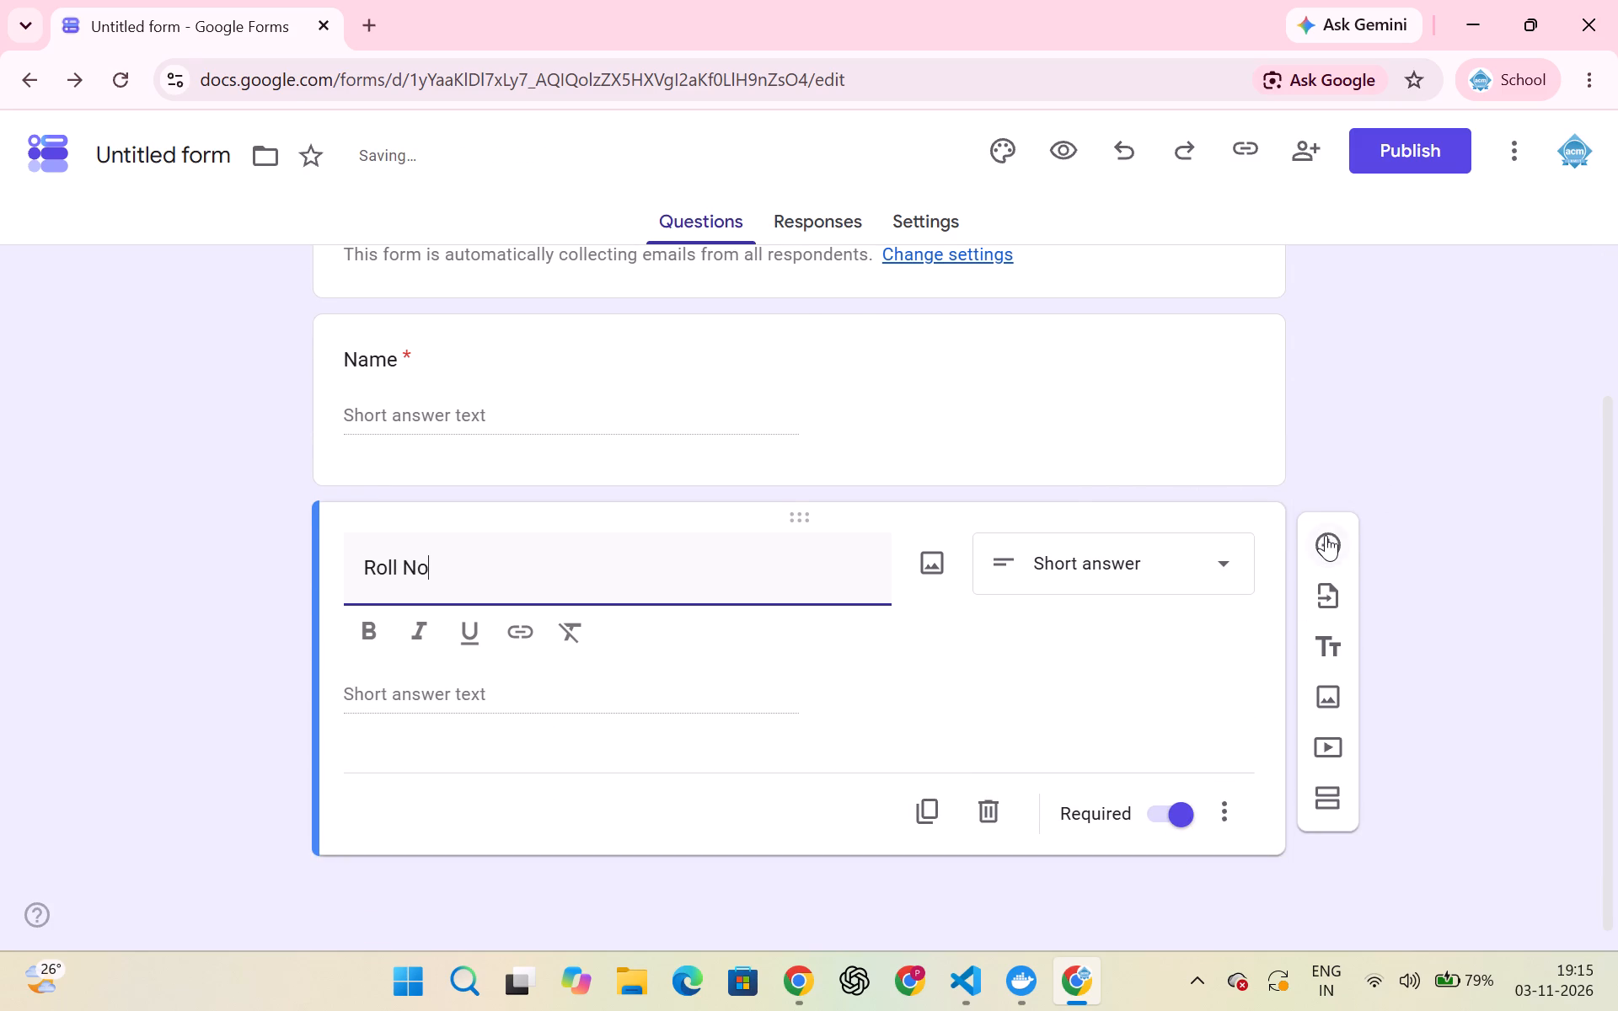
pyautogui.click(1326, 535)
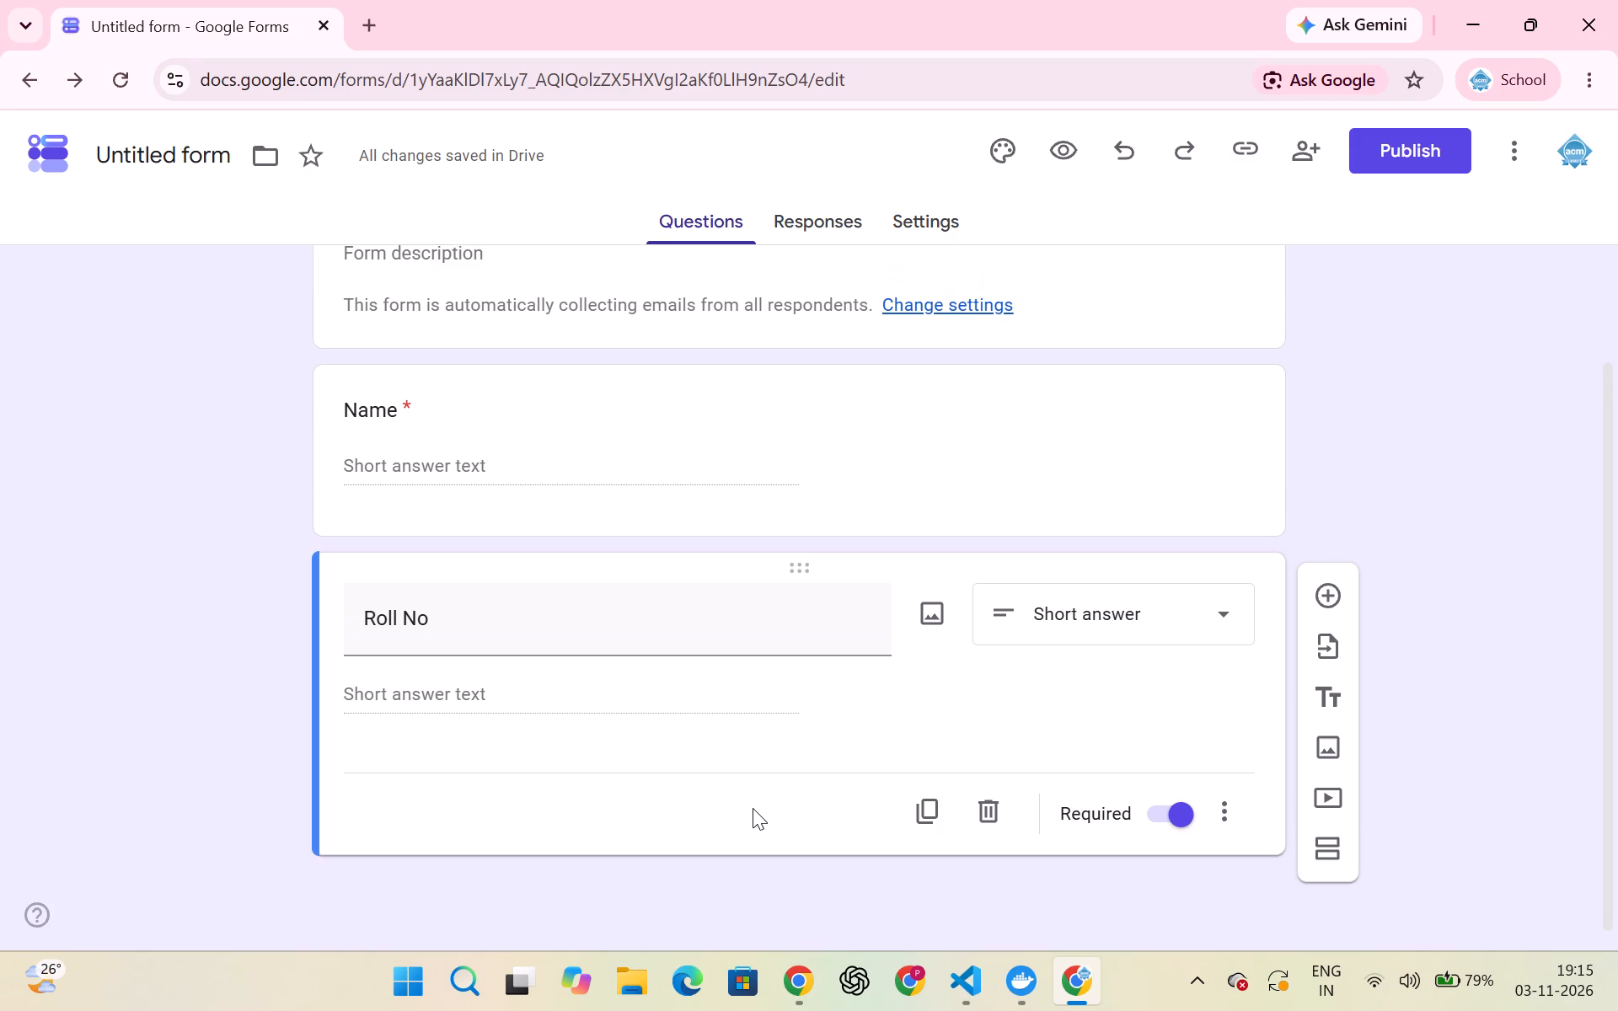
pyautogui.scroll(-2, 753, 808)
pyautogui.click(1315, 594)
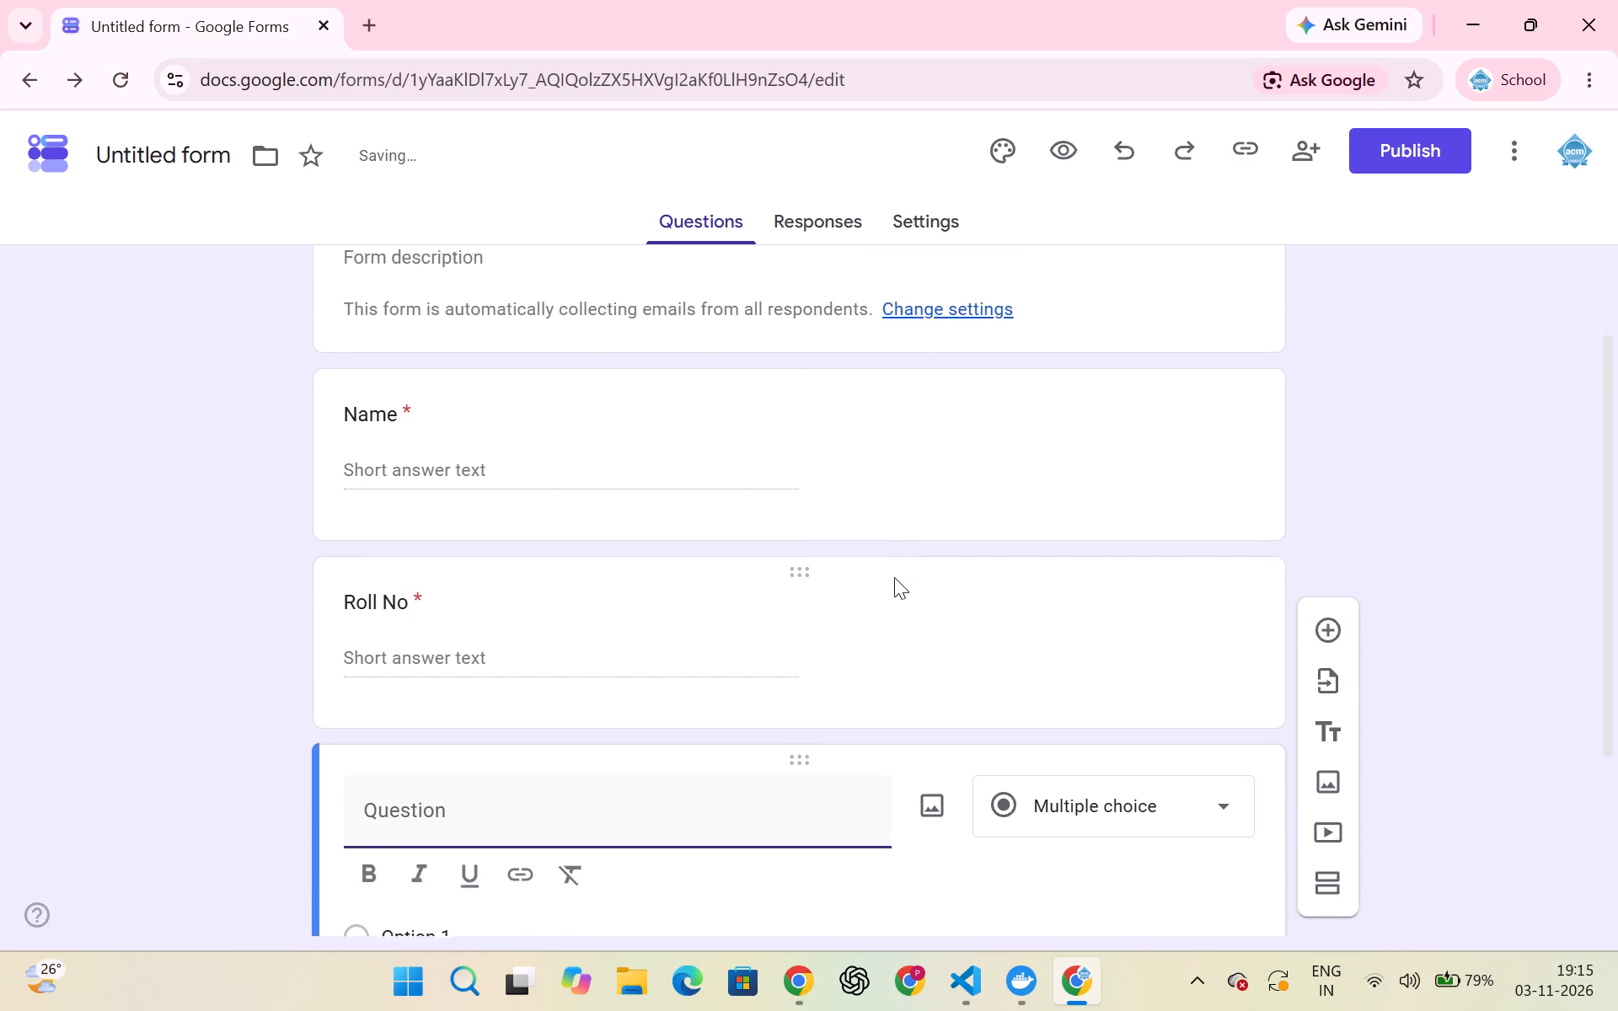
pyautogui.scroll(-1, 894, 577)
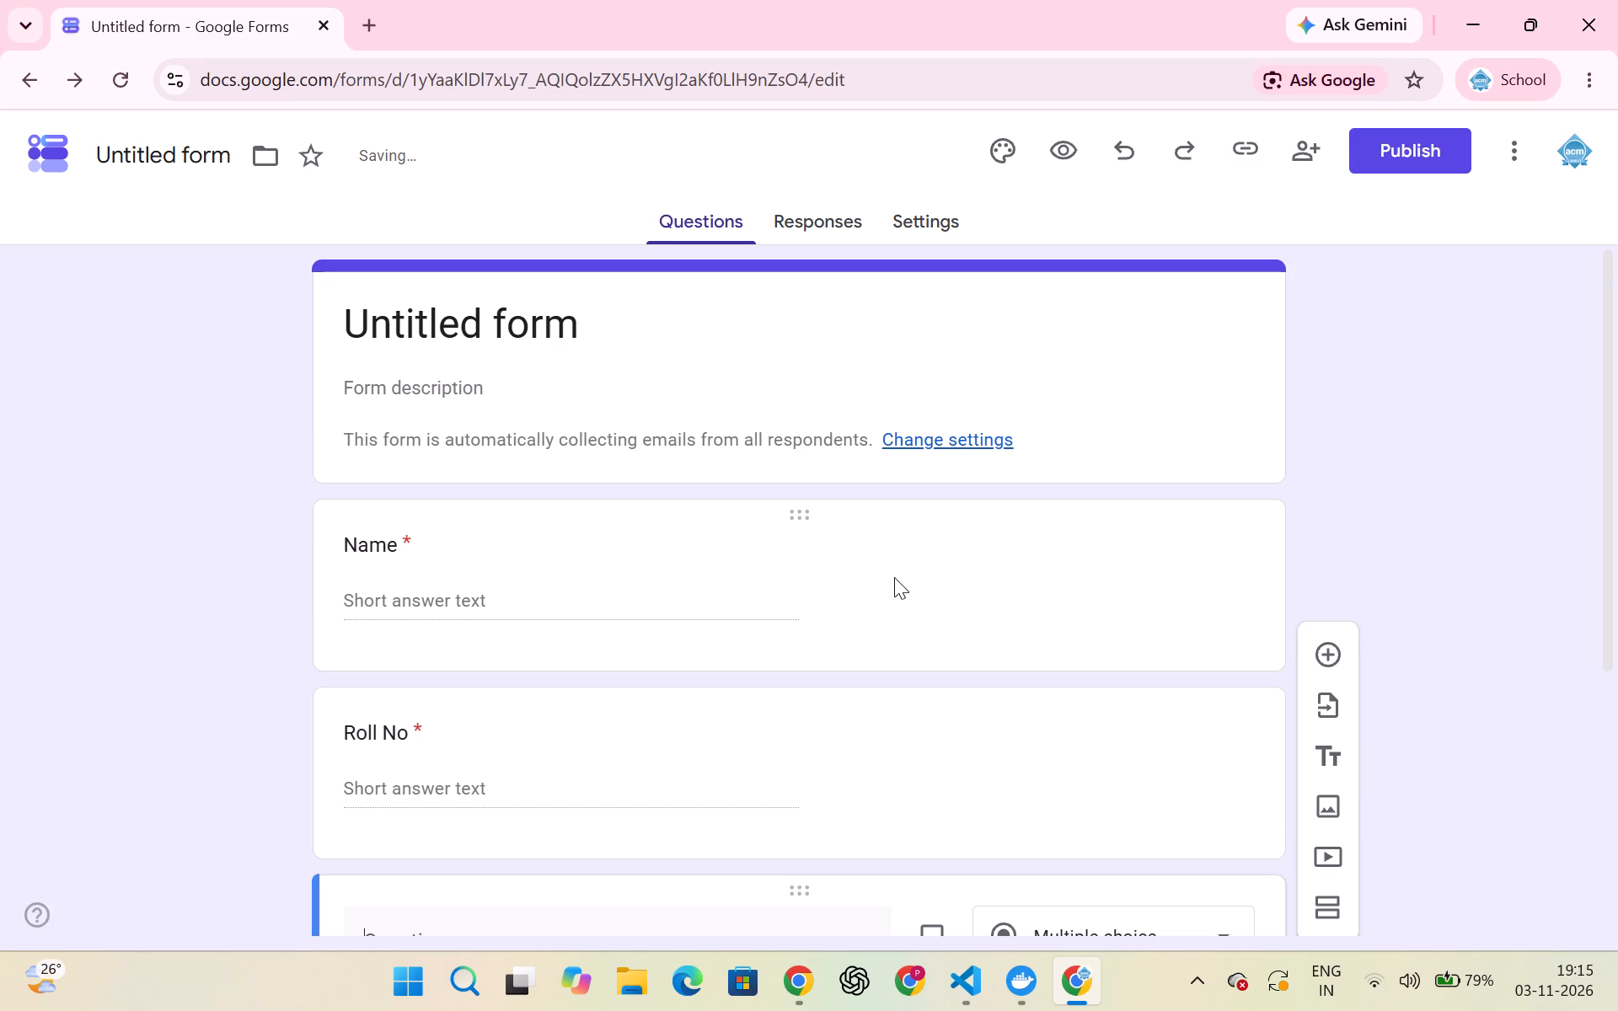
pyautogui.hotkey('shift', 'b')
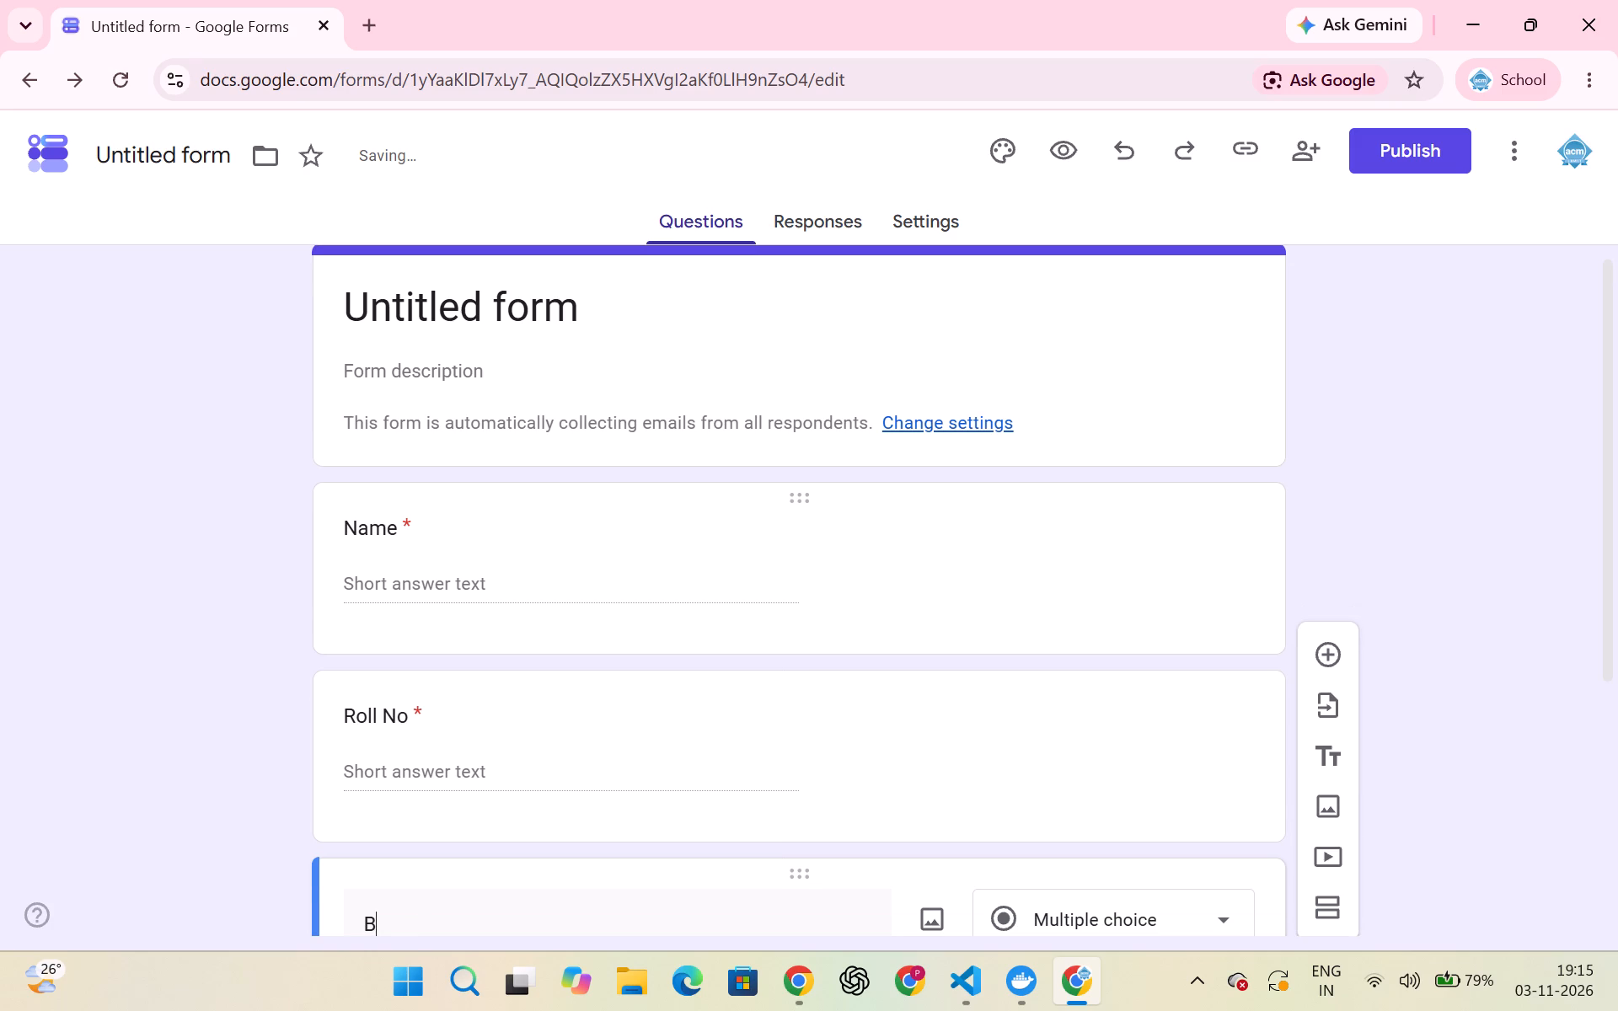
pyautogui.press('BackSpace')
pyautogui.write('Year')
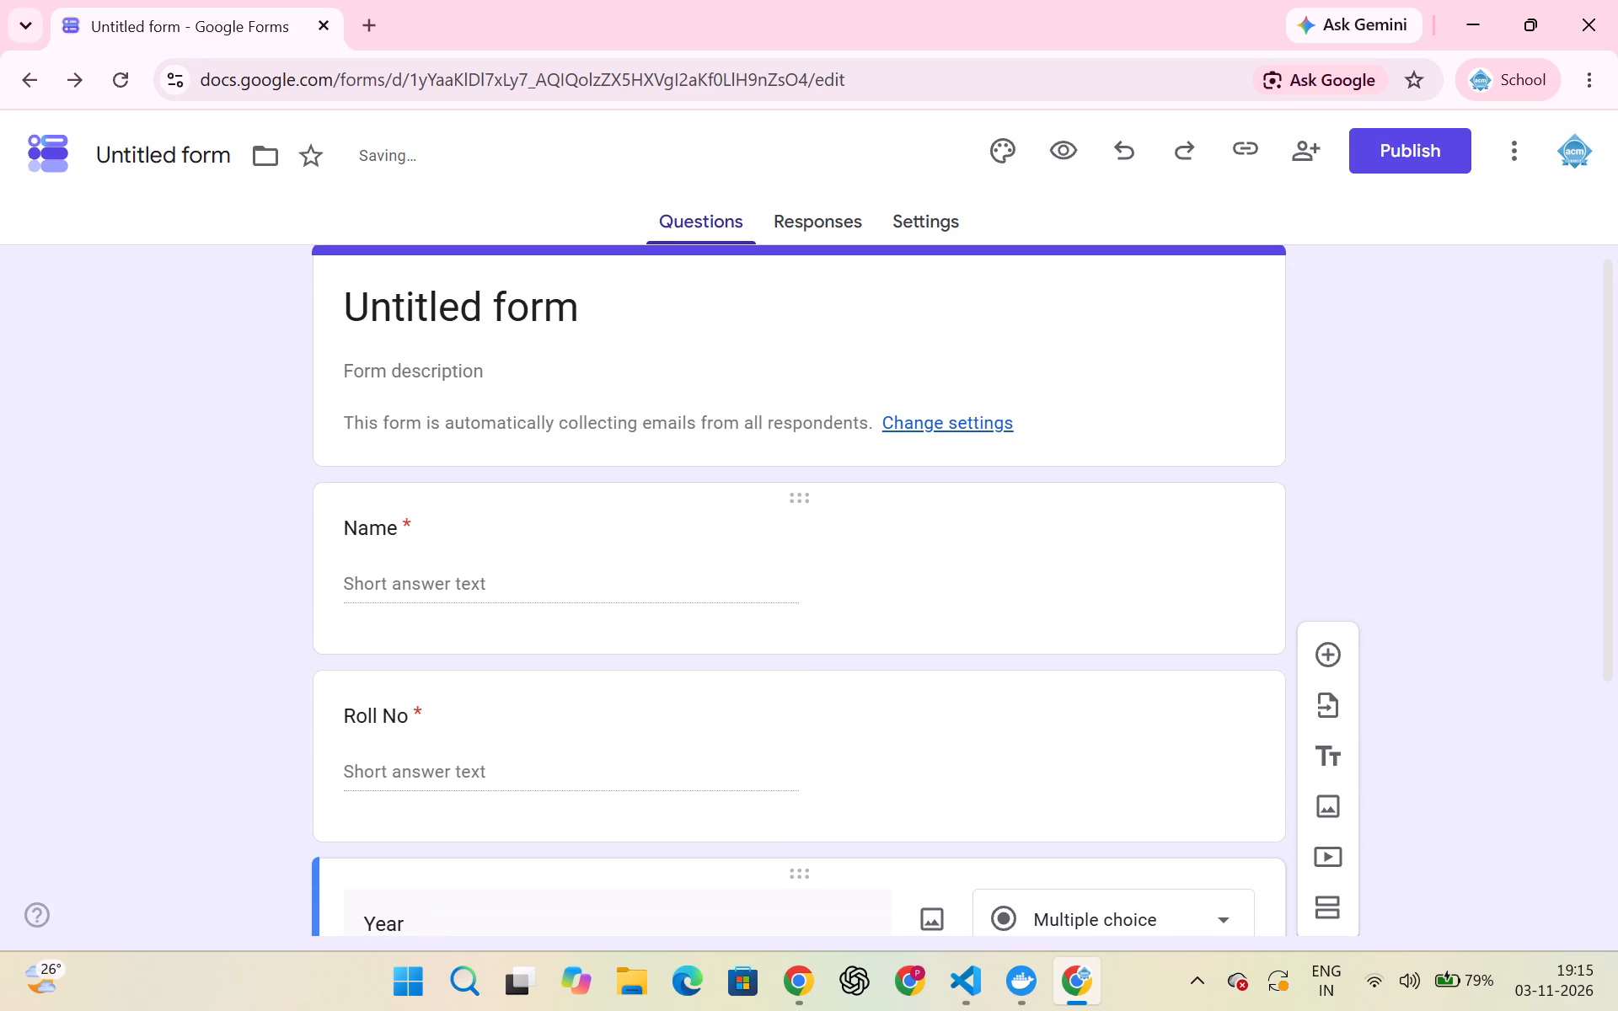
# Add a blank question below the Year question.
pyautogui.click(1331, 642)
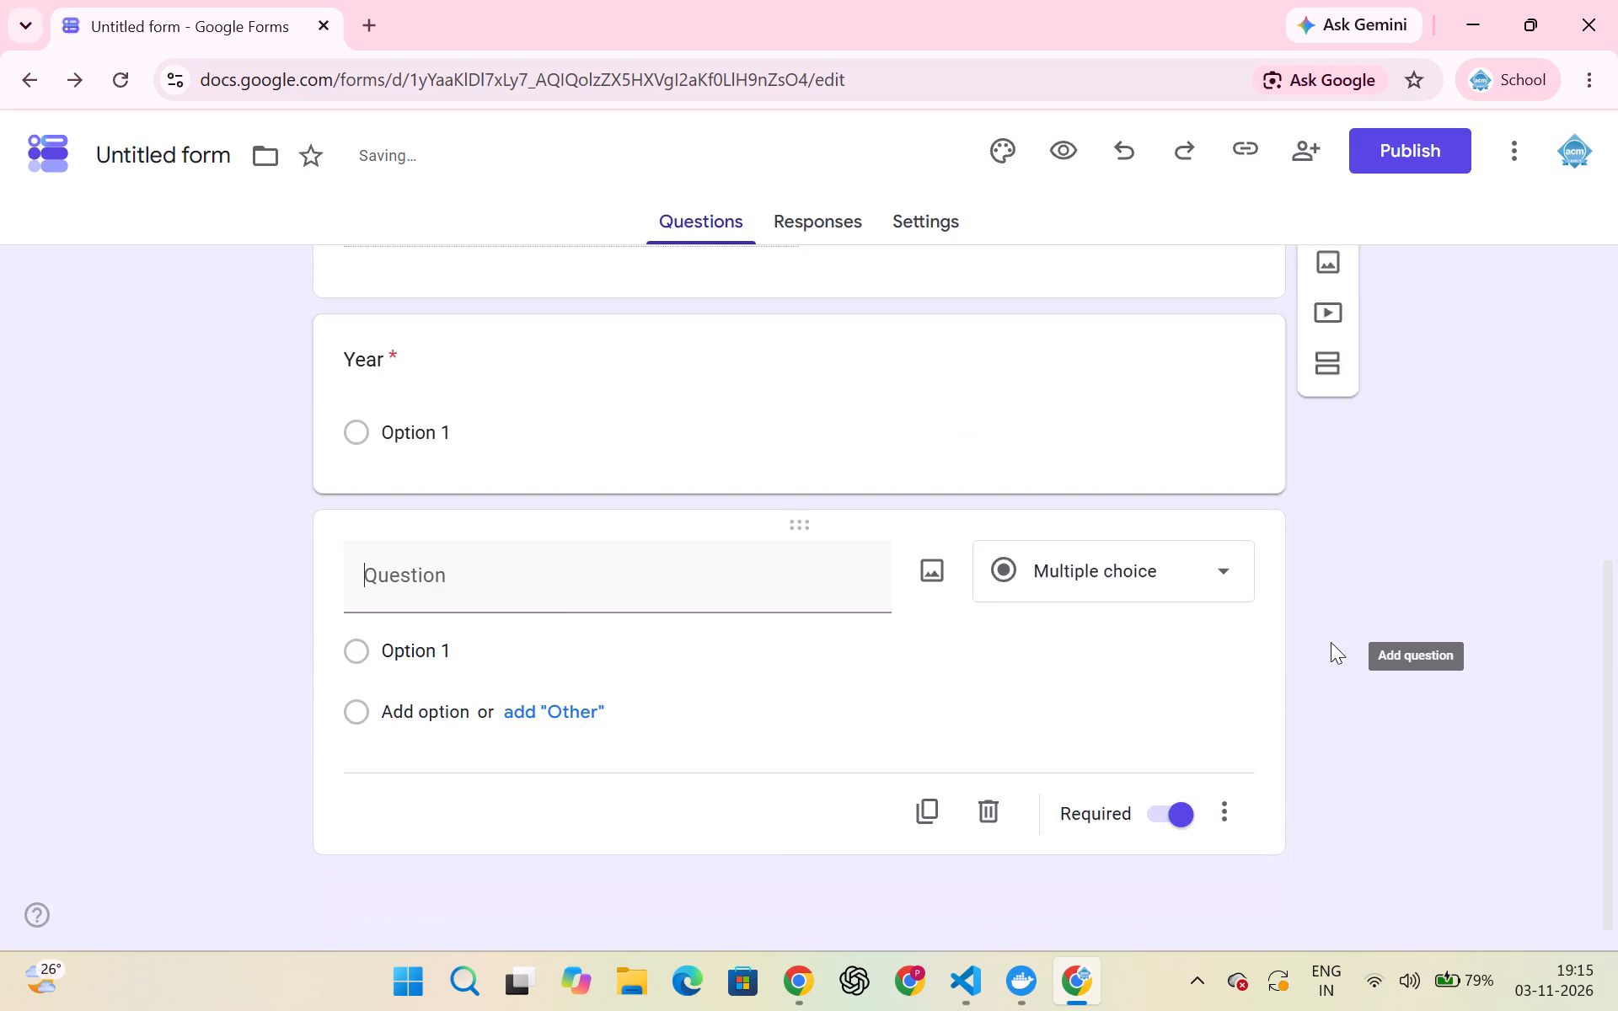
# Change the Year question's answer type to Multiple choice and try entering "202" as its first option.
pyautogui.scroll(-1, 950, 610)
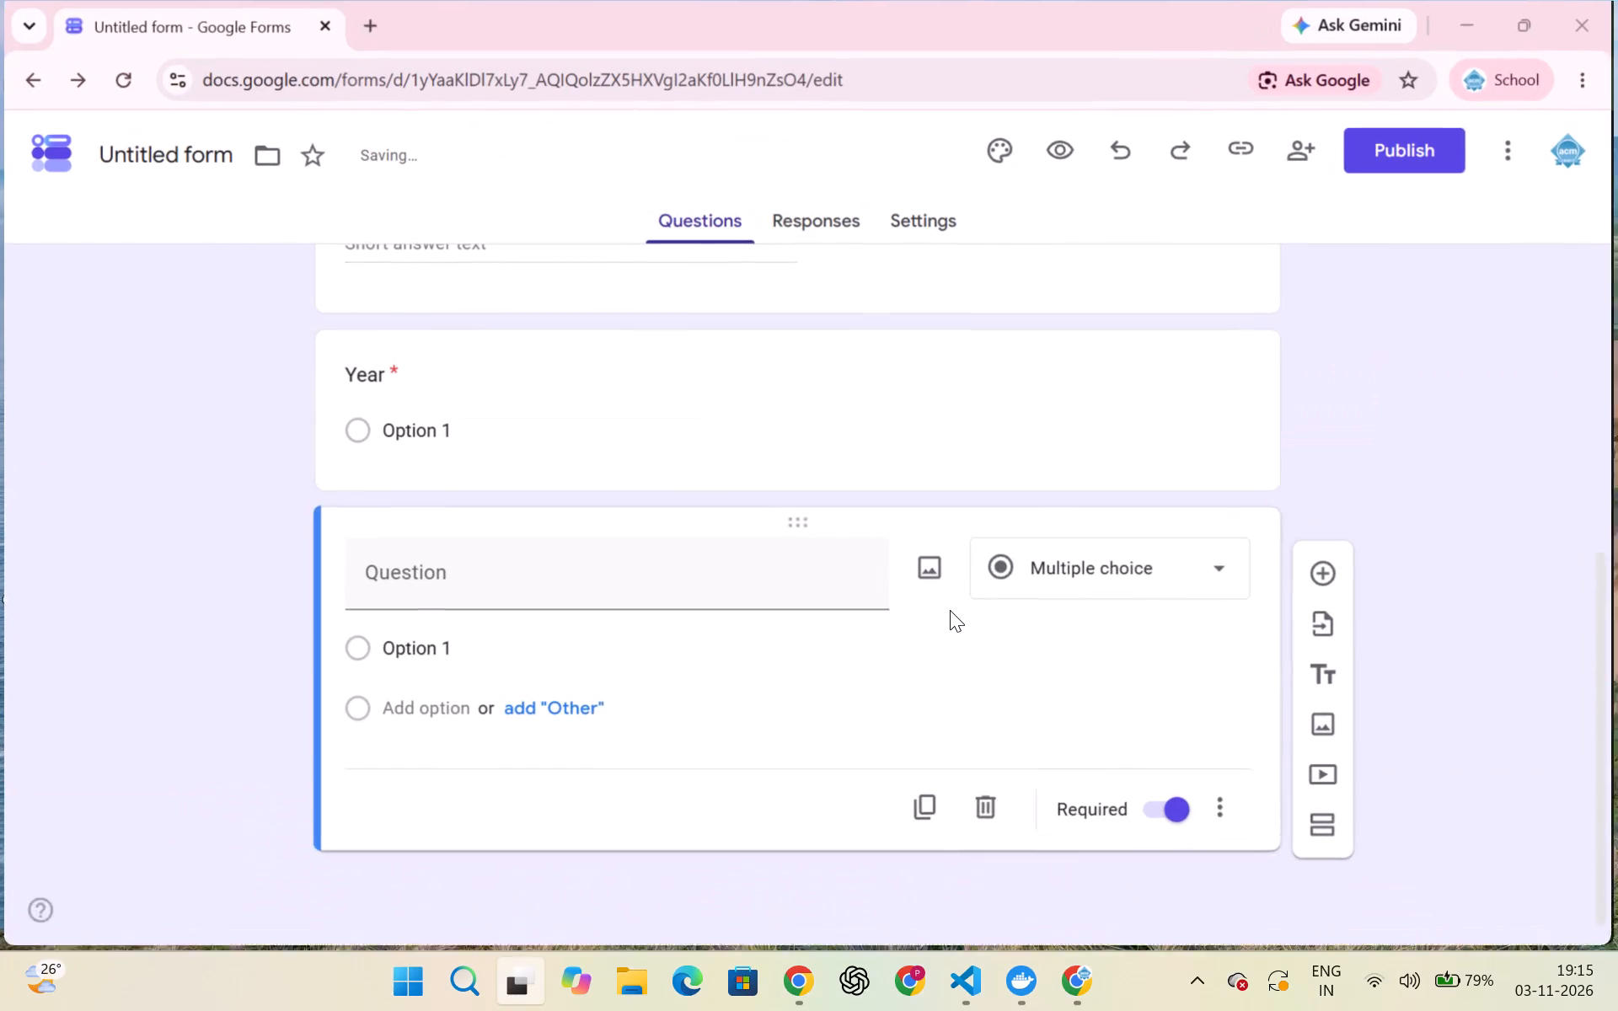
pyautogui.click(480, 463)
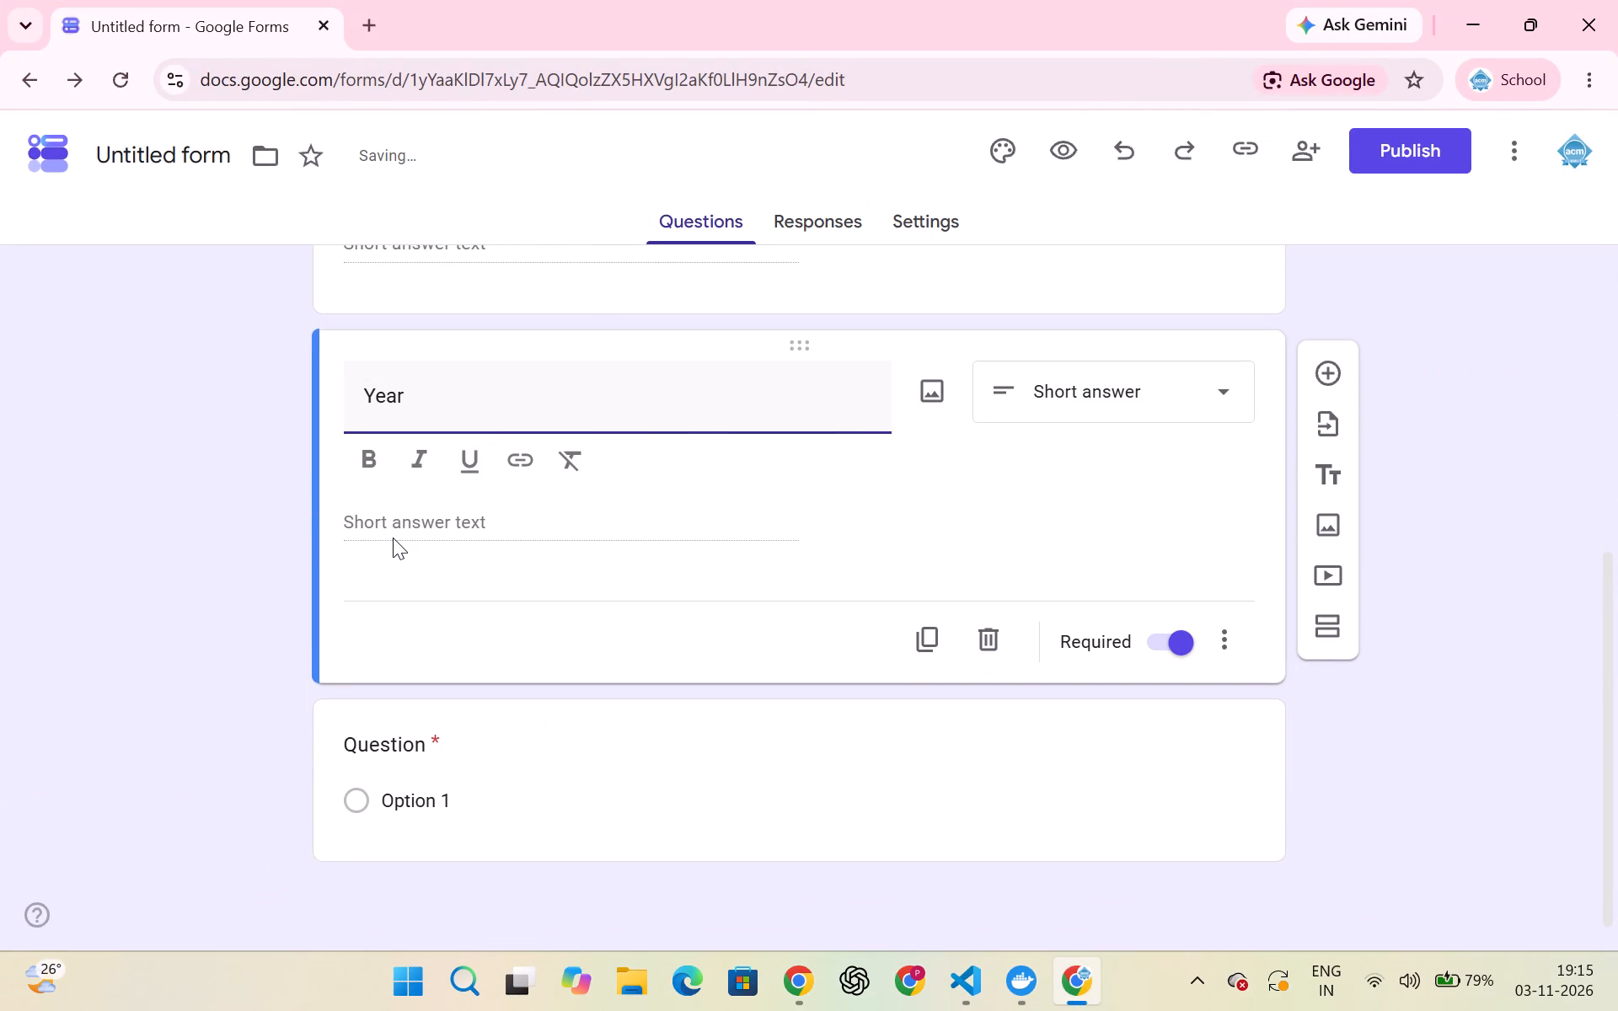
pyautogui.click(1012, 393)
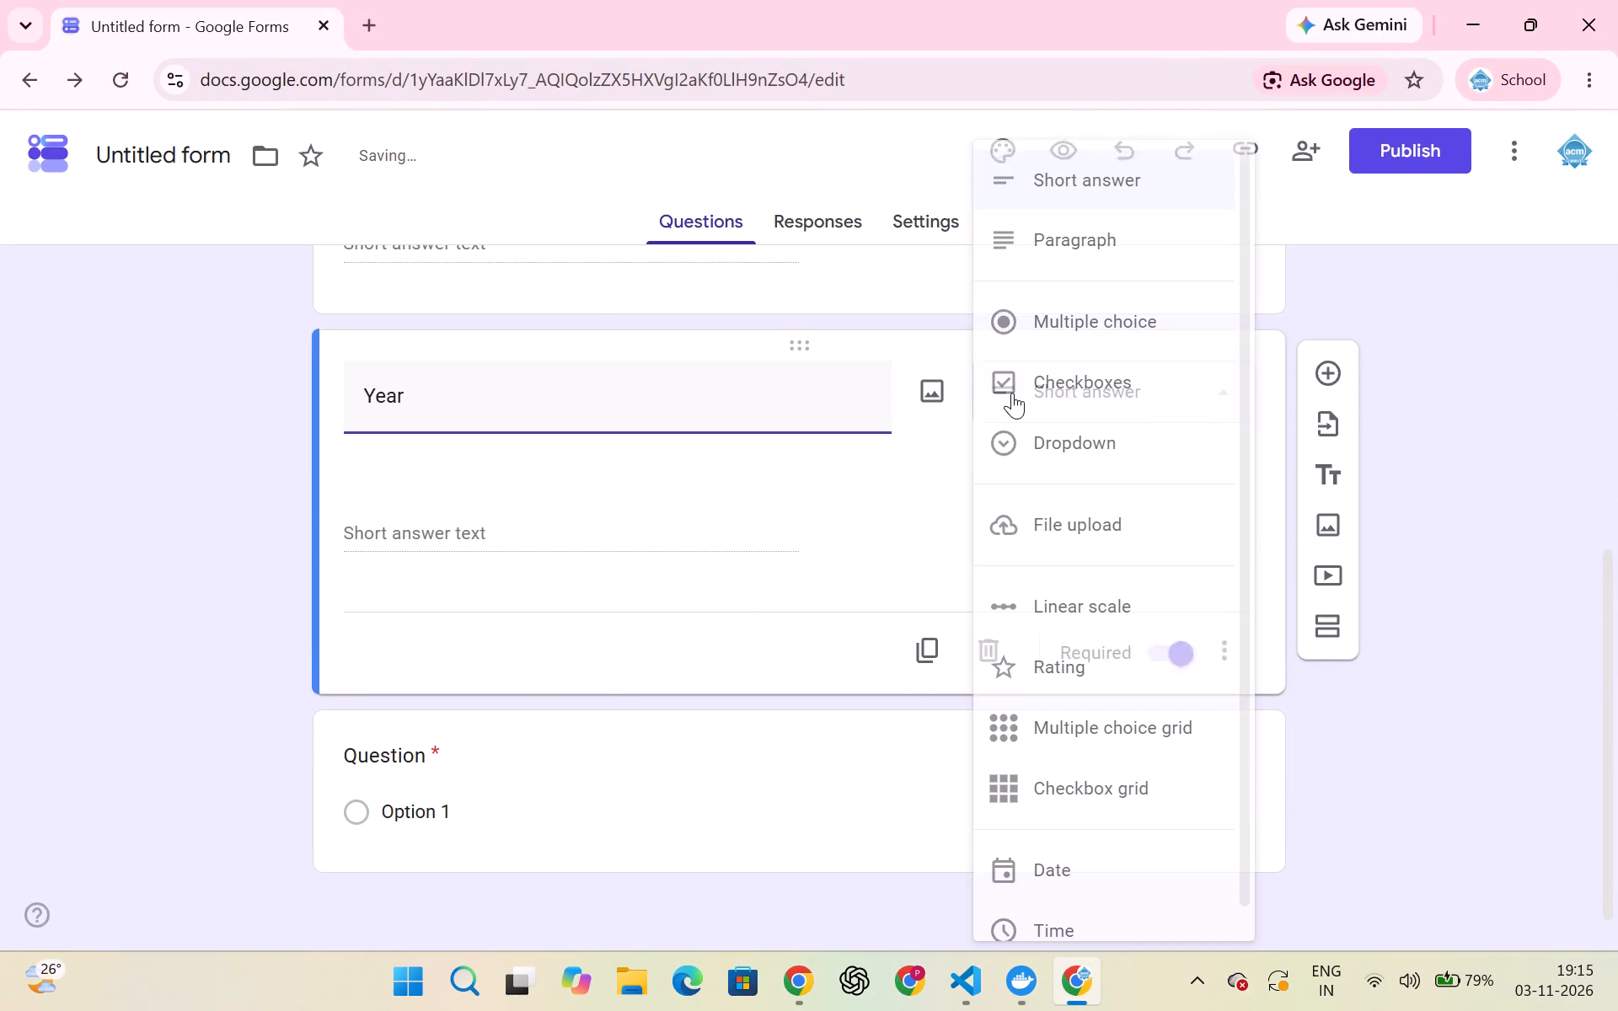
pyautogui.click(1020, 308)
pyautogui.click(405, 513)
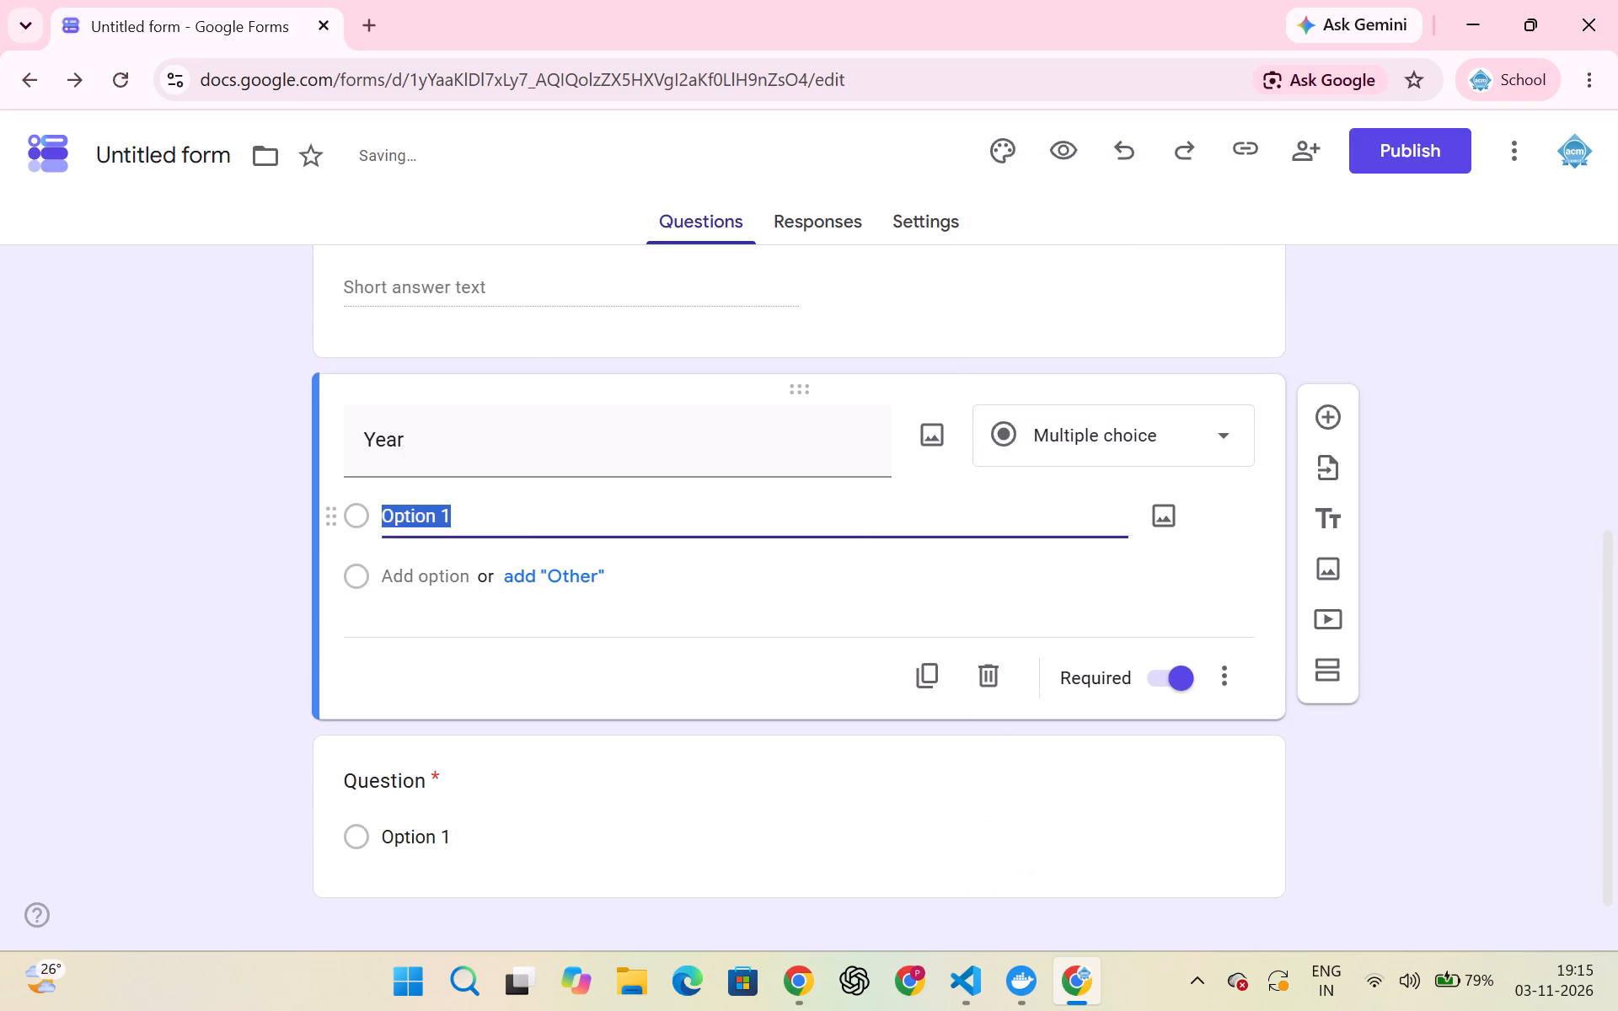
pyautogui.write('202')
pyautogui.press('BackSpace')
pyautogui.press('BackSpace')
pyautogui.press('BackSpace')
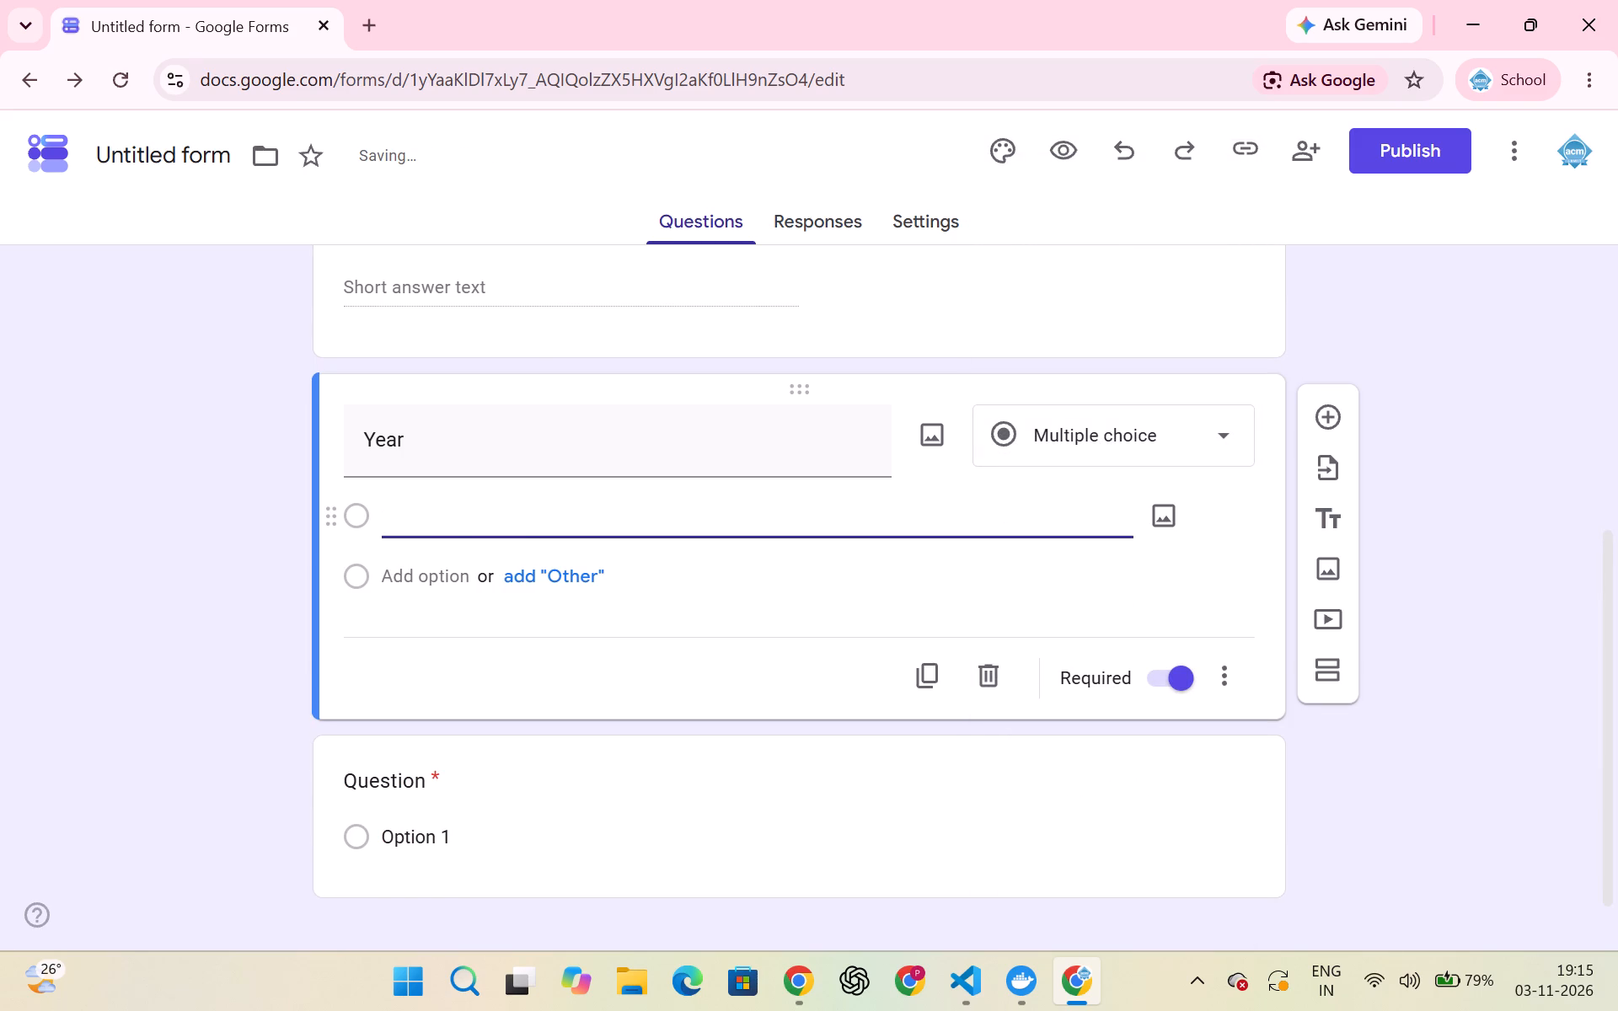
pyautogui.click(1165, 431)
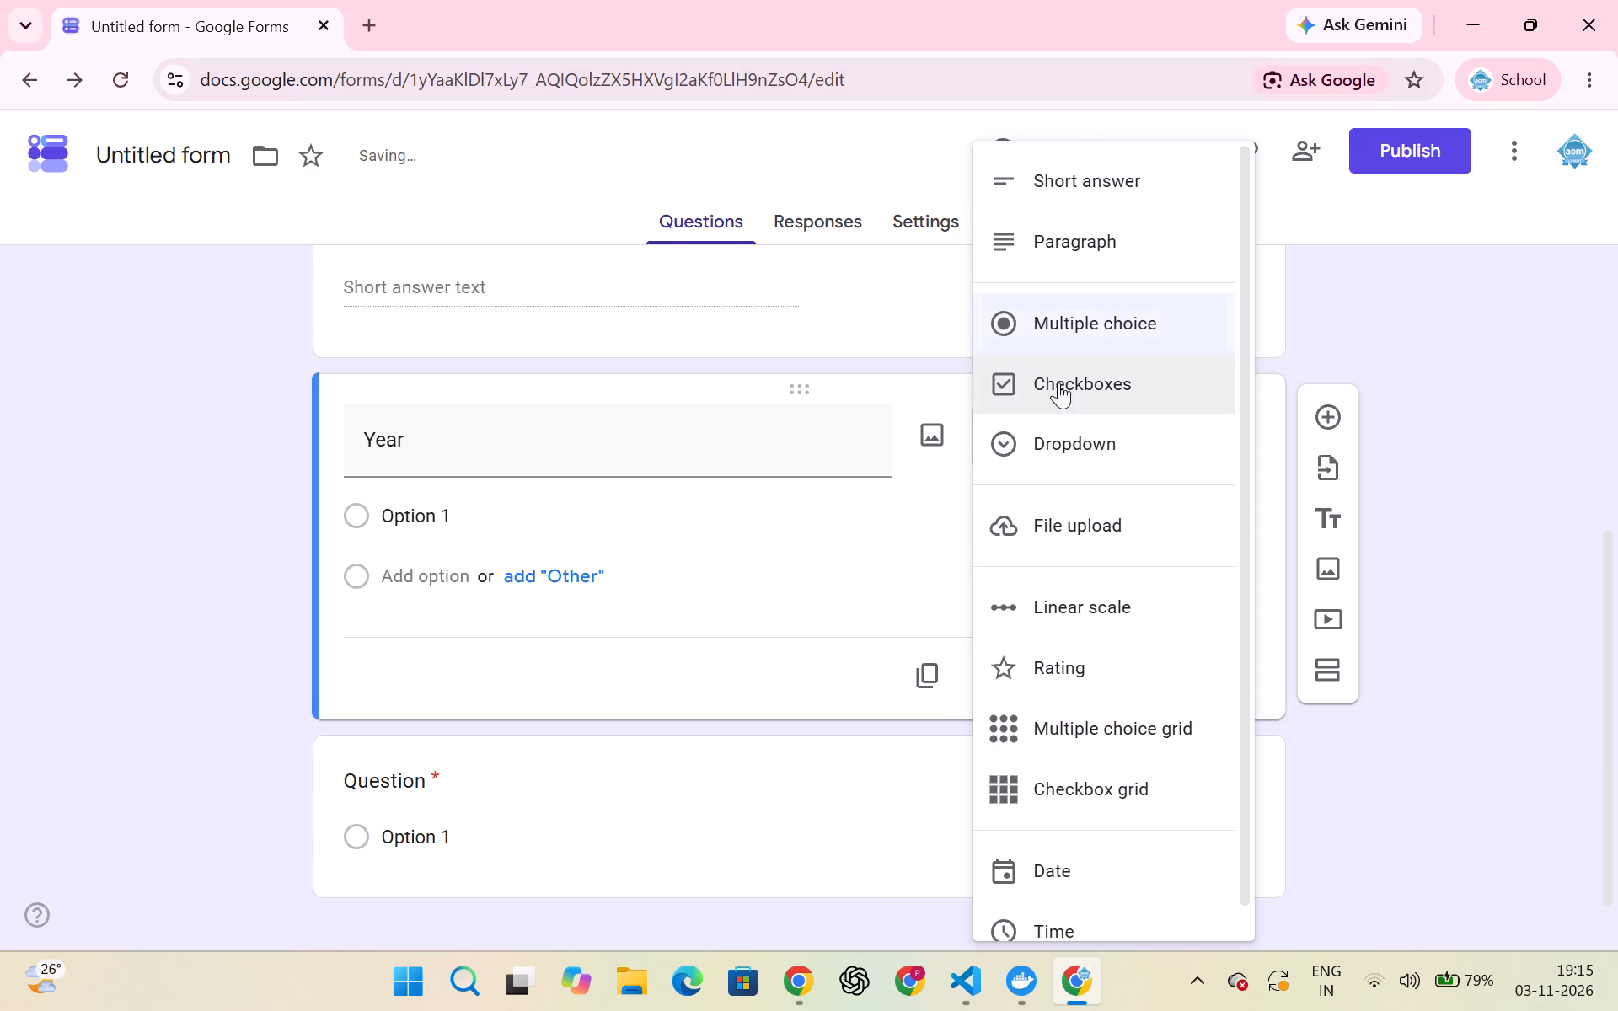
# Retitle the Year question as "Branch" and set its answer type to Short answer.
pyautogui.click(673, 453)
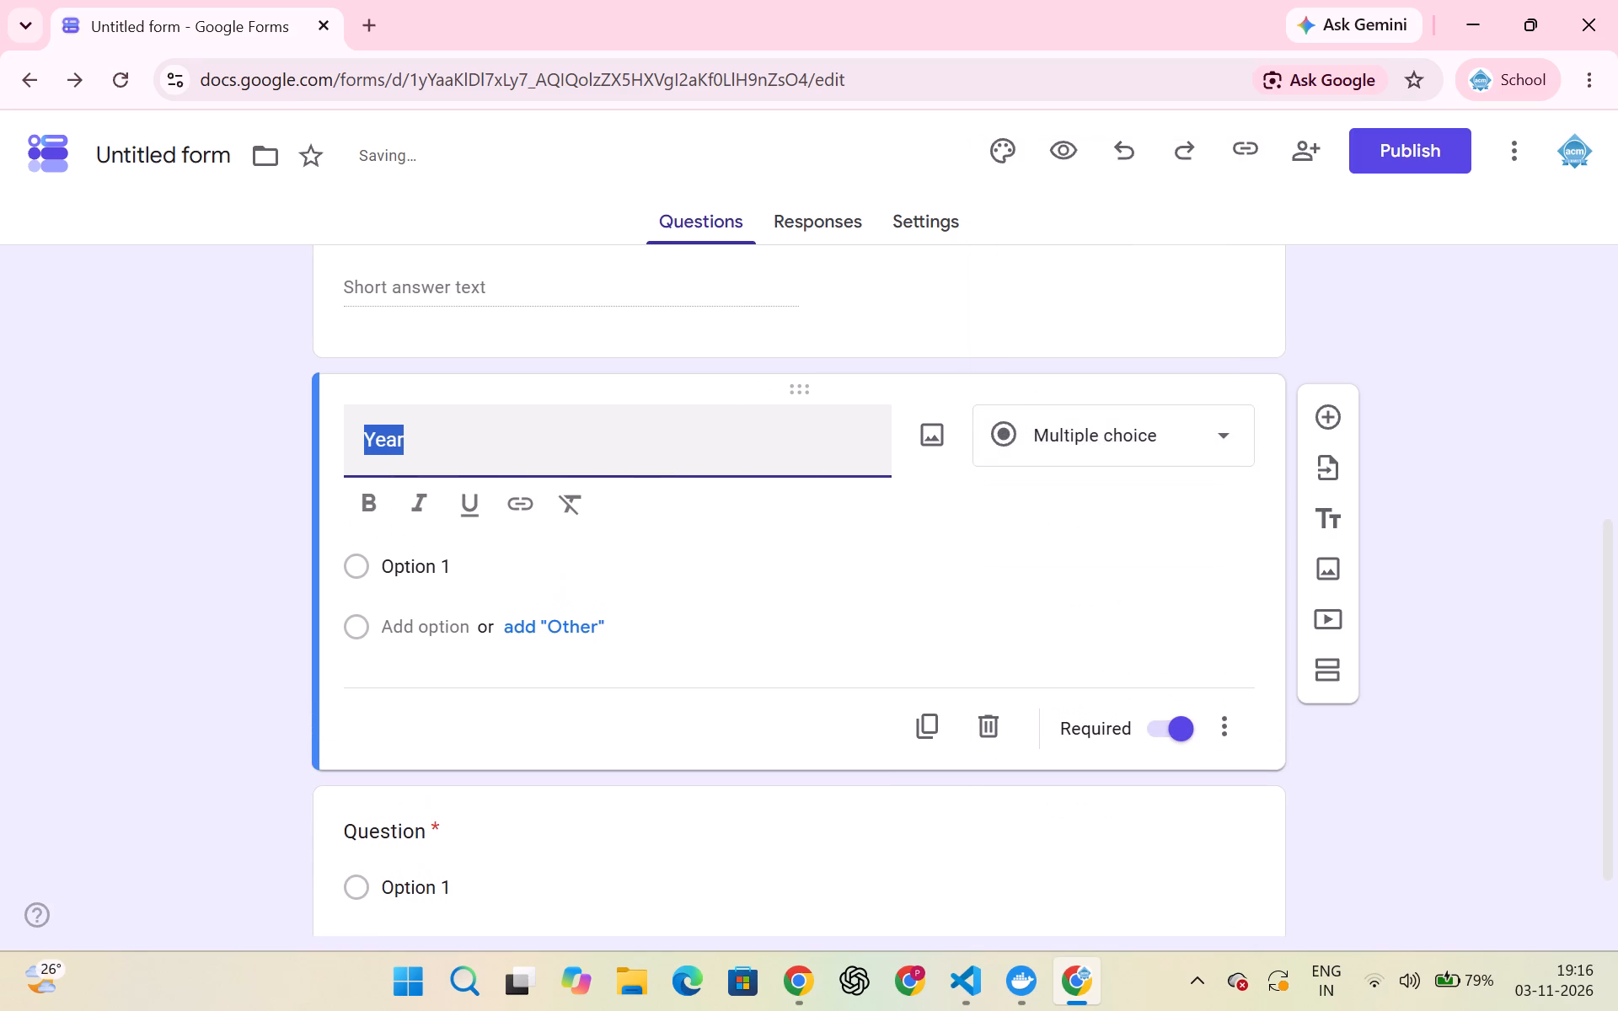
pyautogui.press('BackSpace')
pyautogui.write('Branch')
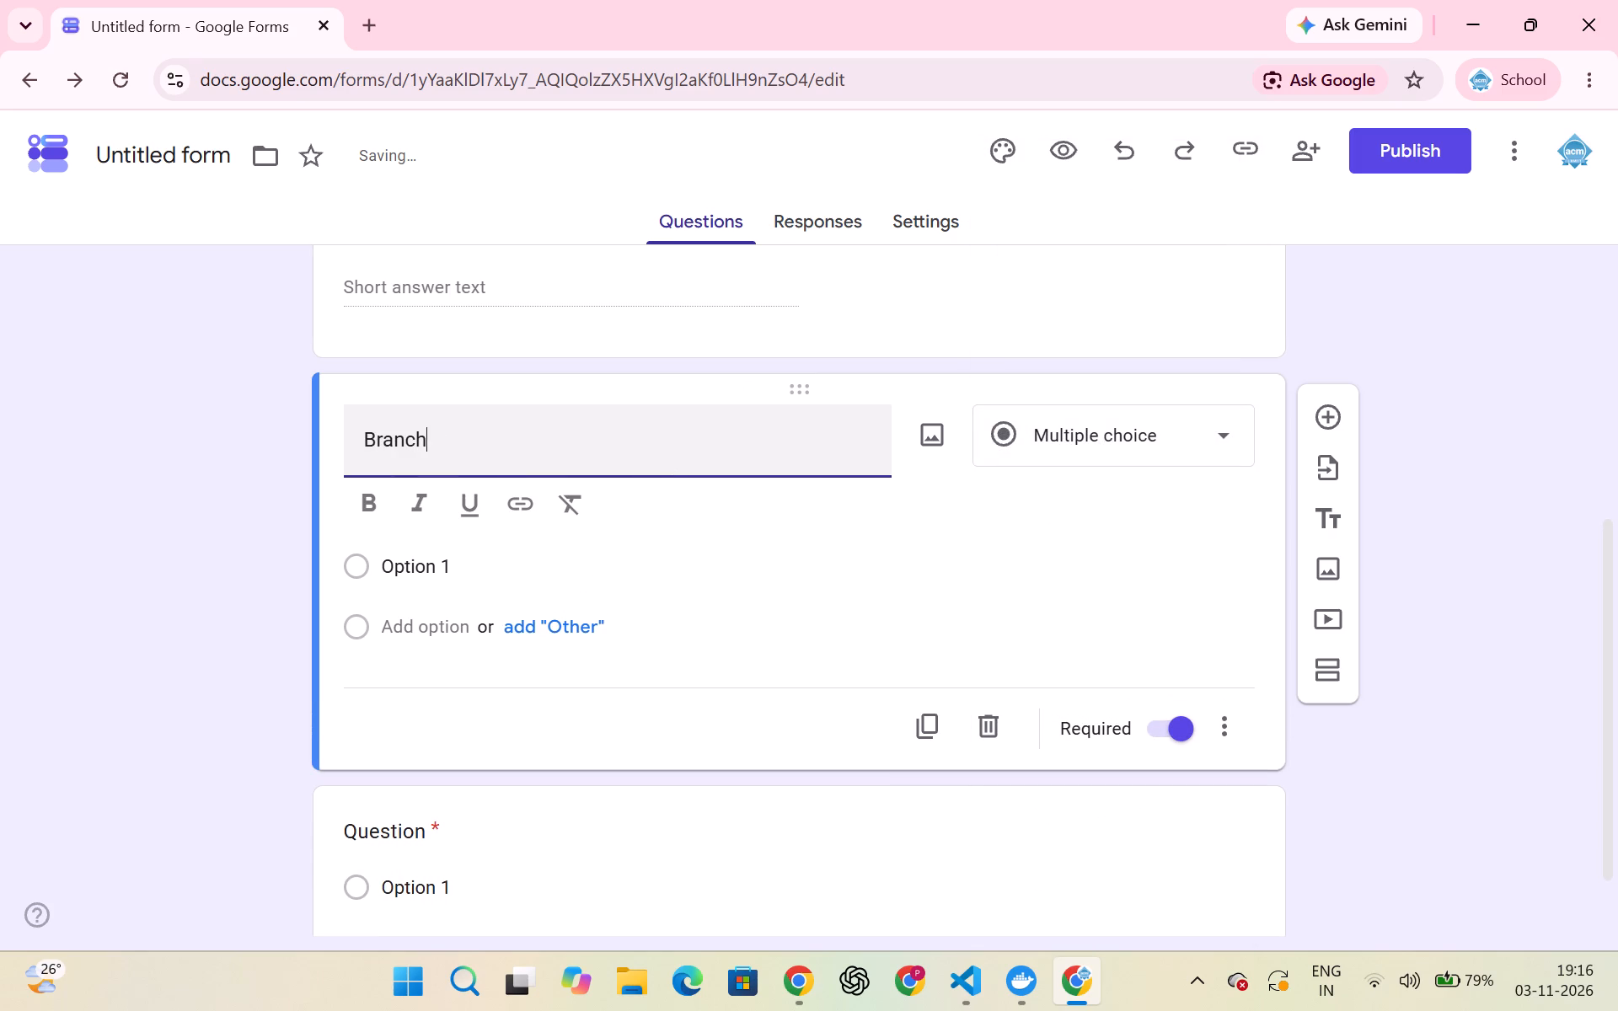
pyautogui.click(1074, 437)
pyautogui.click(1036, 159)
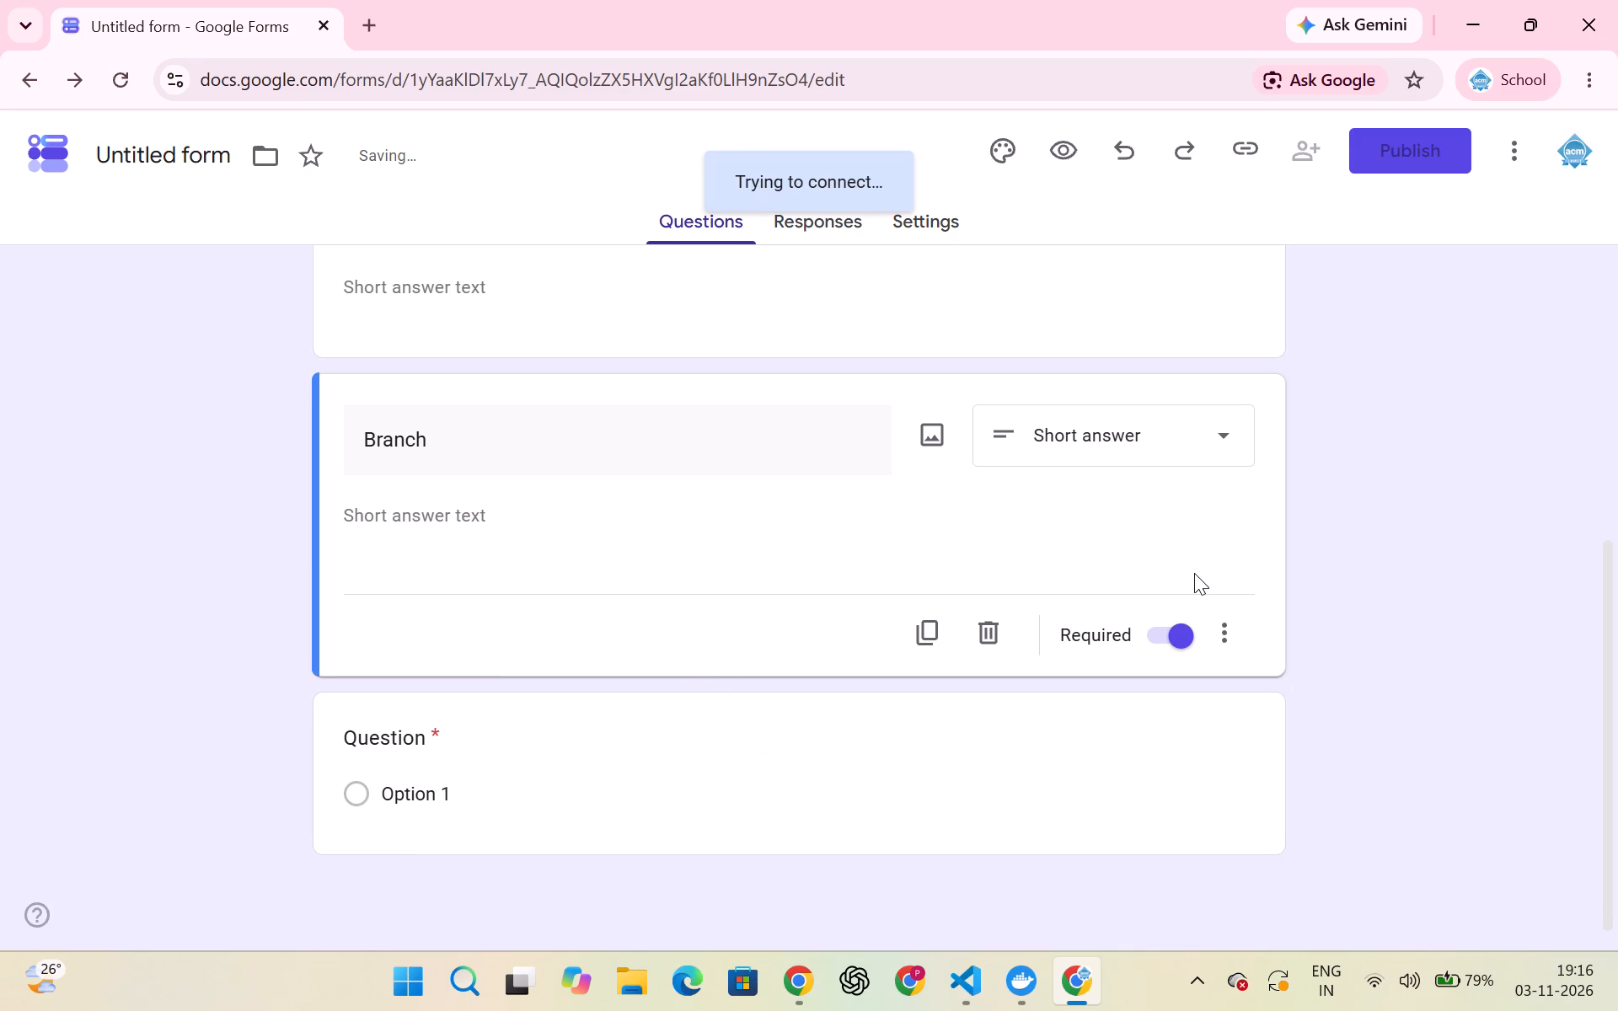
# Review the form from its header down to the blank last question.
pyautogui.scroll(5, 571, 237)
pyautogui.scroll(12, 737, 781)
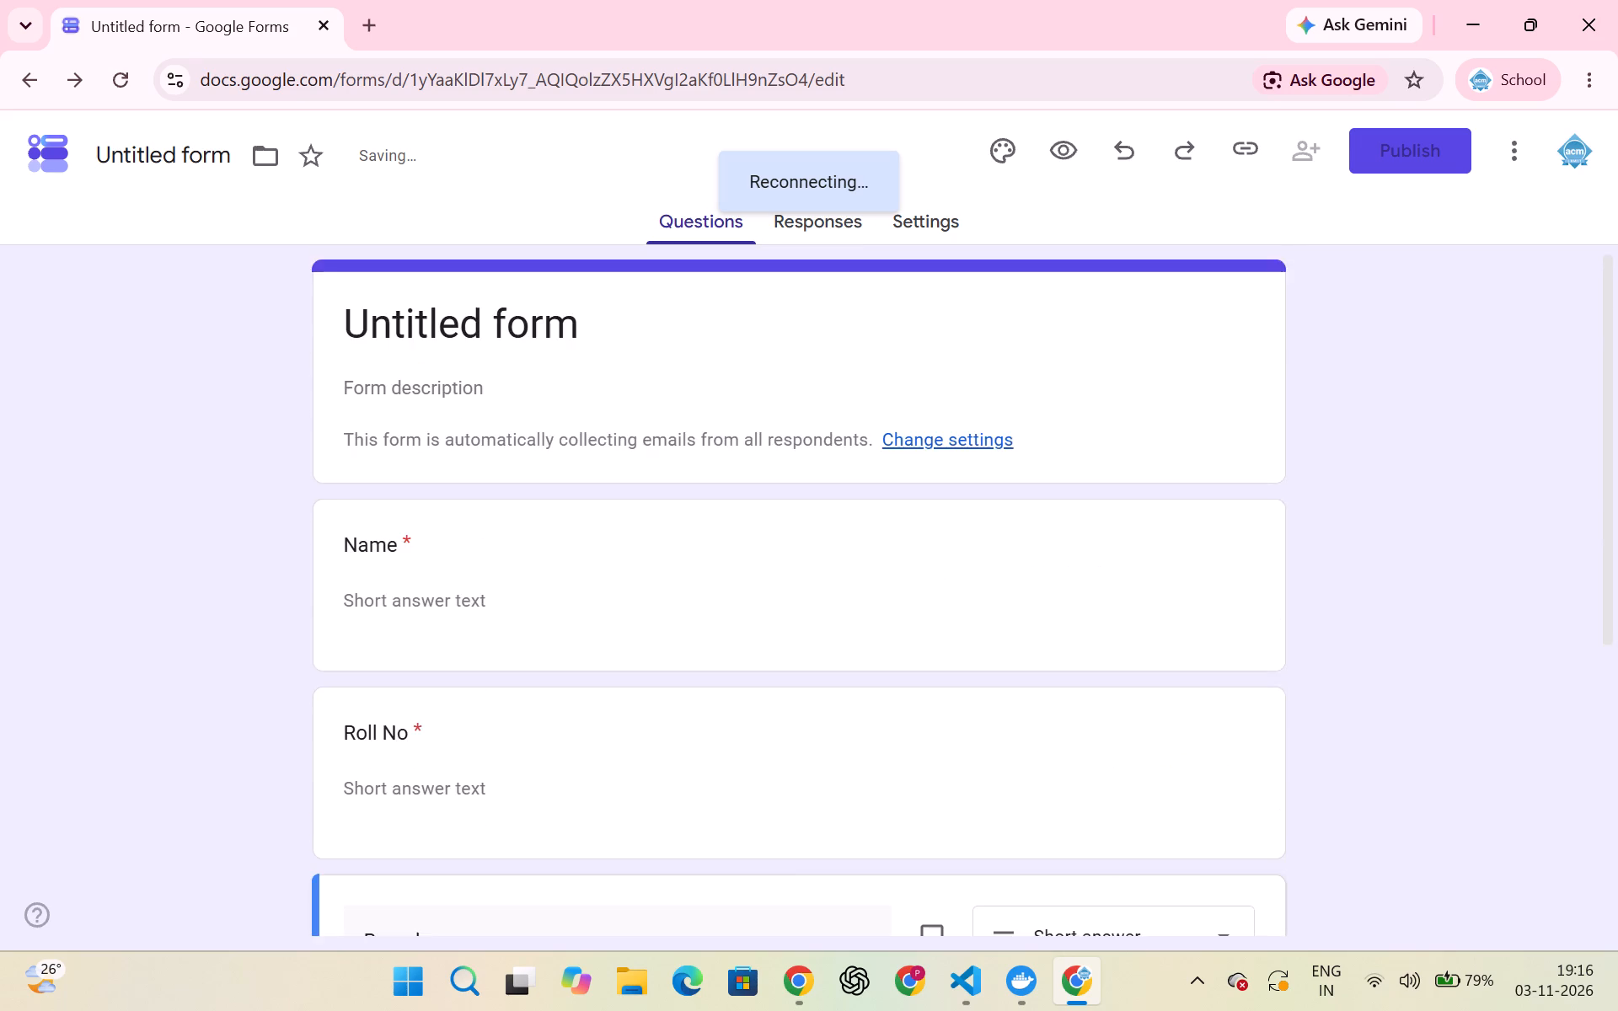
pyautogui.scroll(-5, 737, 781)
pyautogui.scroll(11, 737, 781)
pyautogui.scroll(-2, 737, 781)
pyautogui.scroll(5, 737, 781)
pyautogui.scroll(-5, 737, 781)
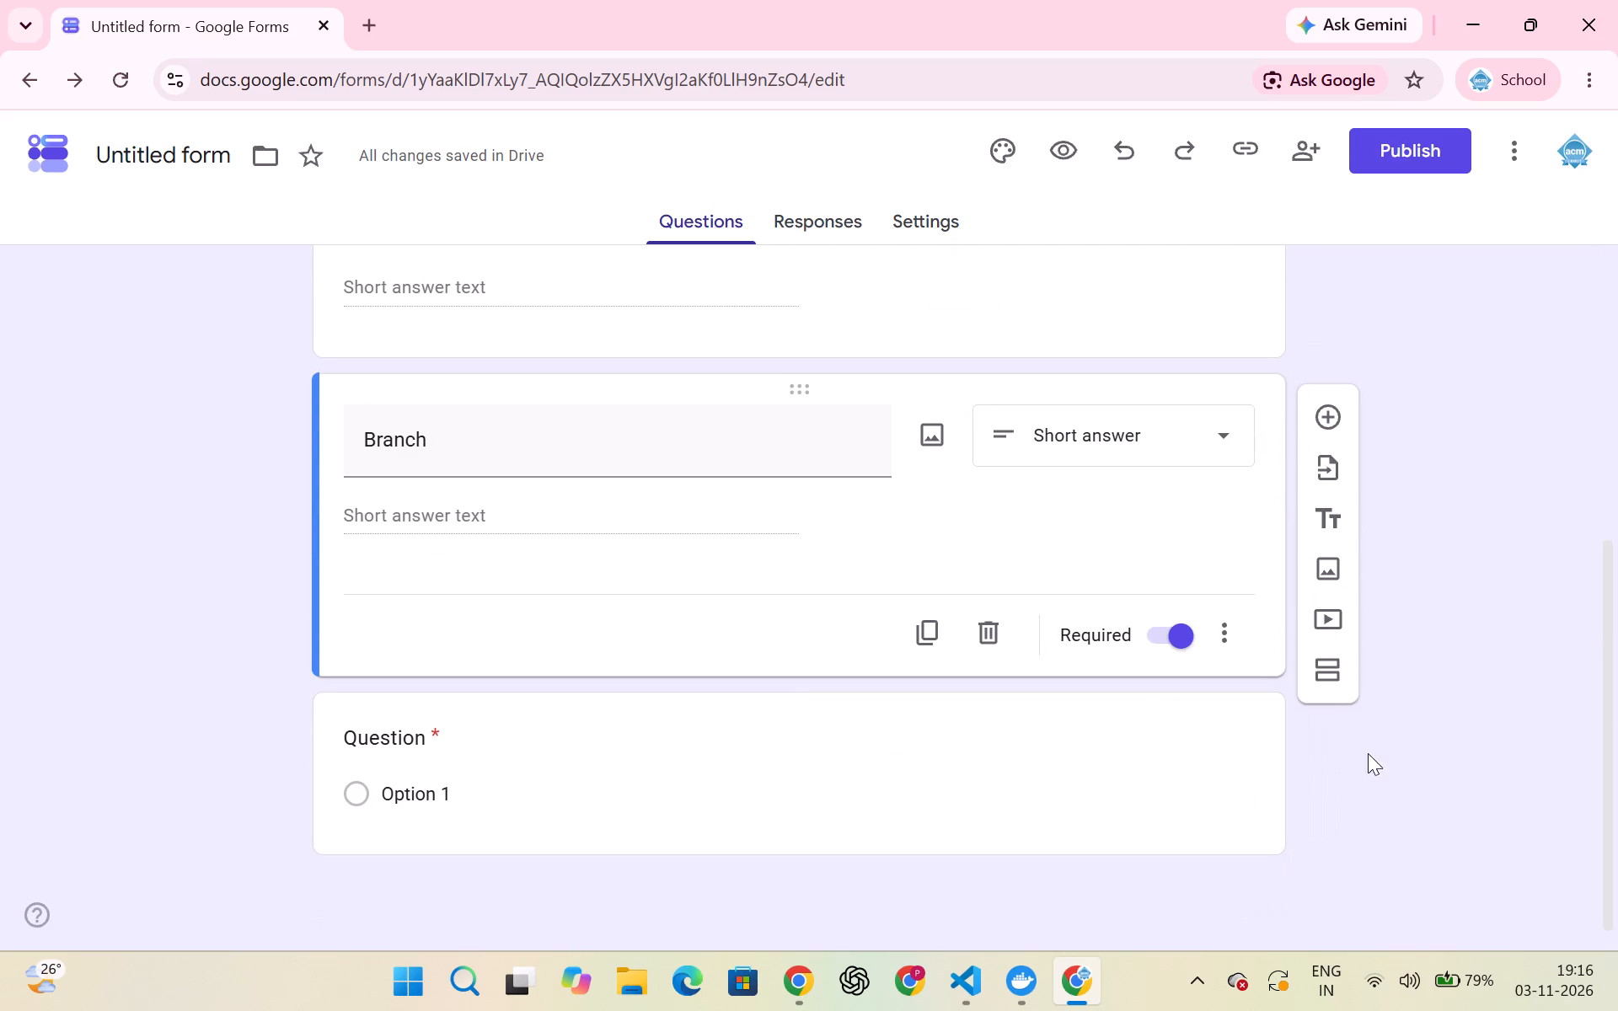
pyautogui.click(1133, 752)
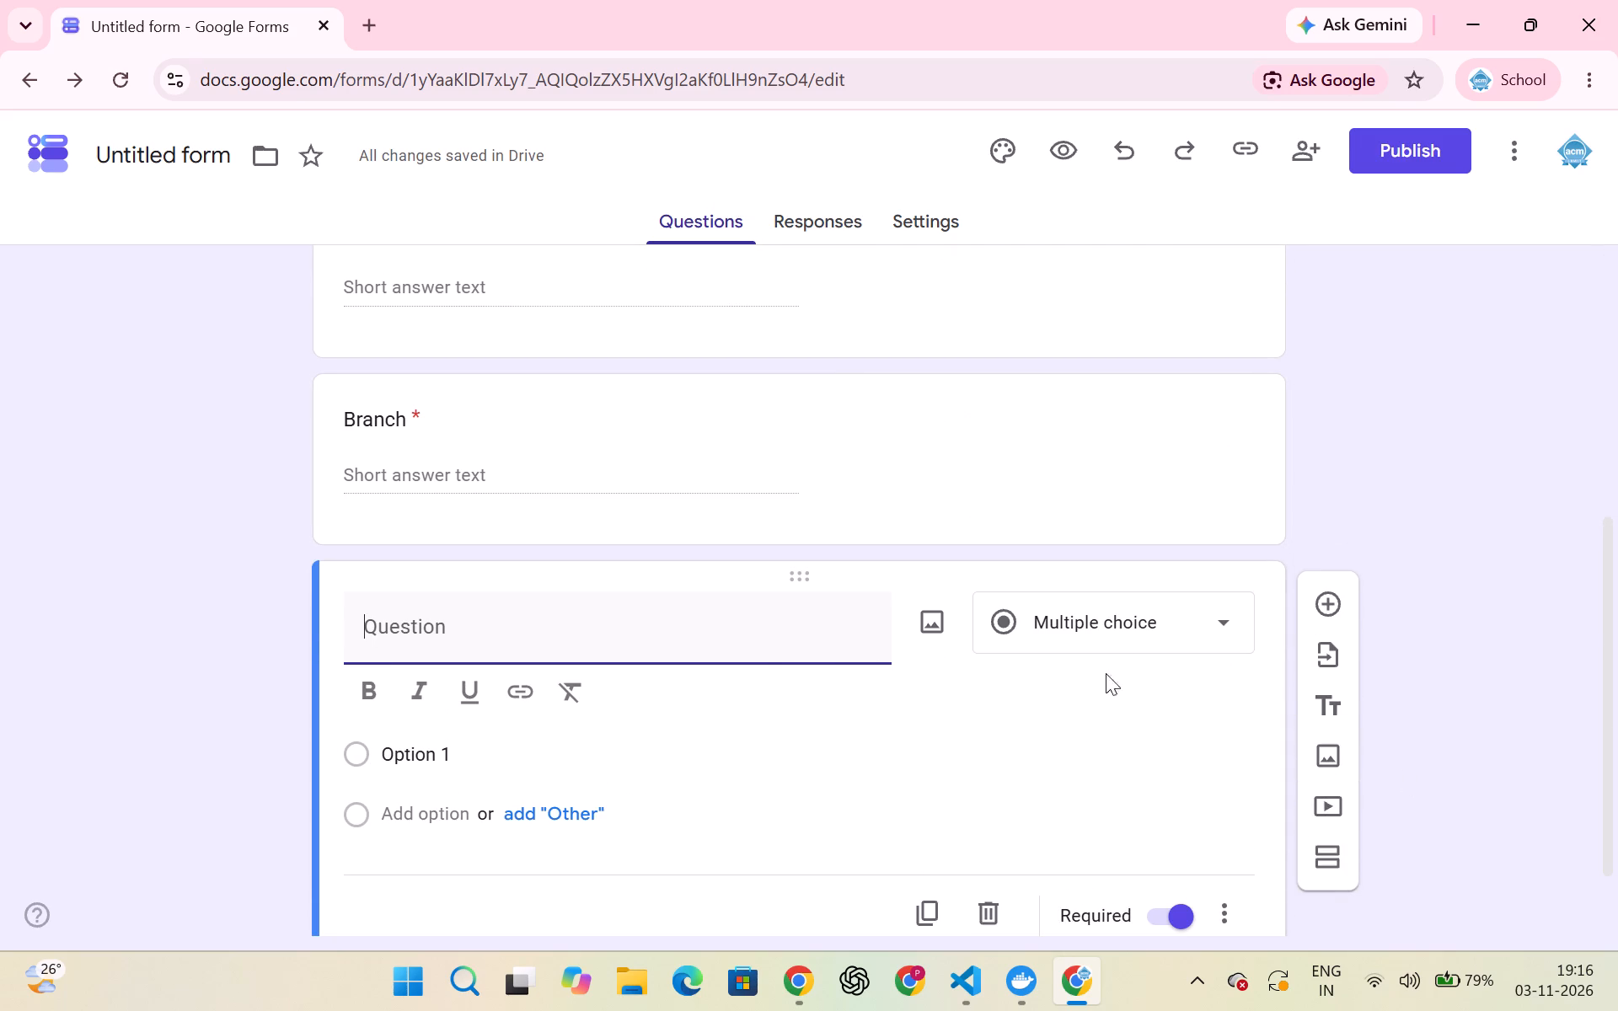
pyautogui.scroll(6, 538, 759)
pyautogui.scroll(-3, 536, 748)
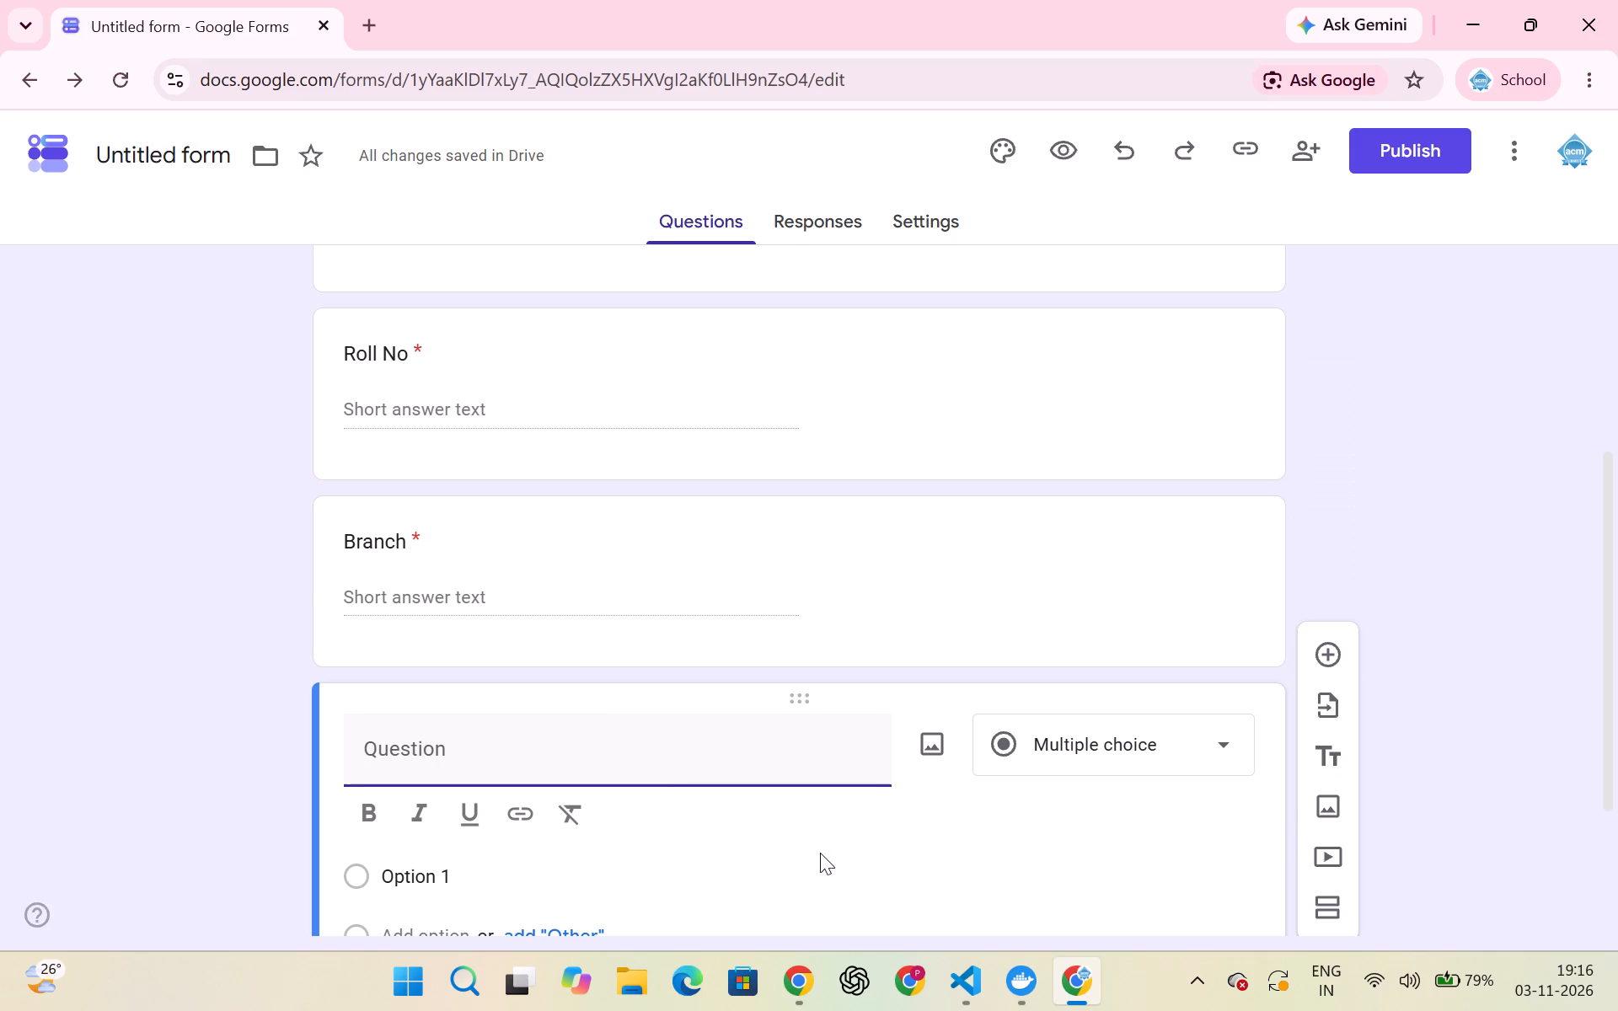
# Open a new browser tab, enter "goog" as the search text and highlight the suggestion "GOOGLE FORM".
pyautogui.click(375, 10)
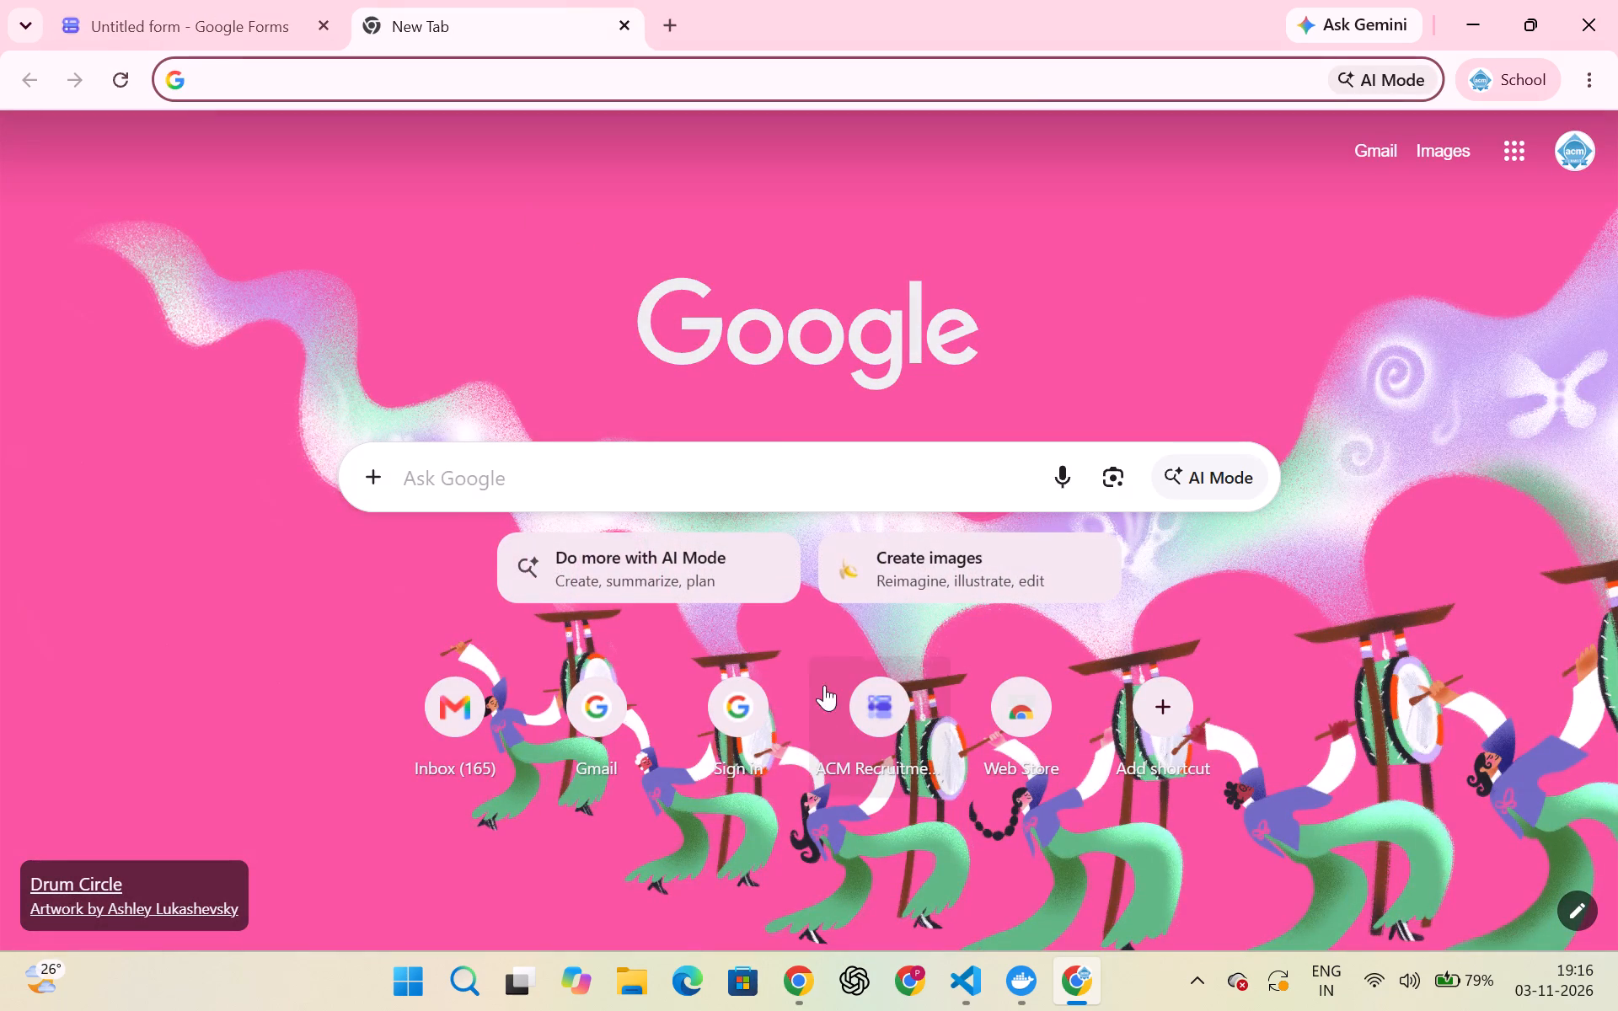
pyautogui.write('goog')
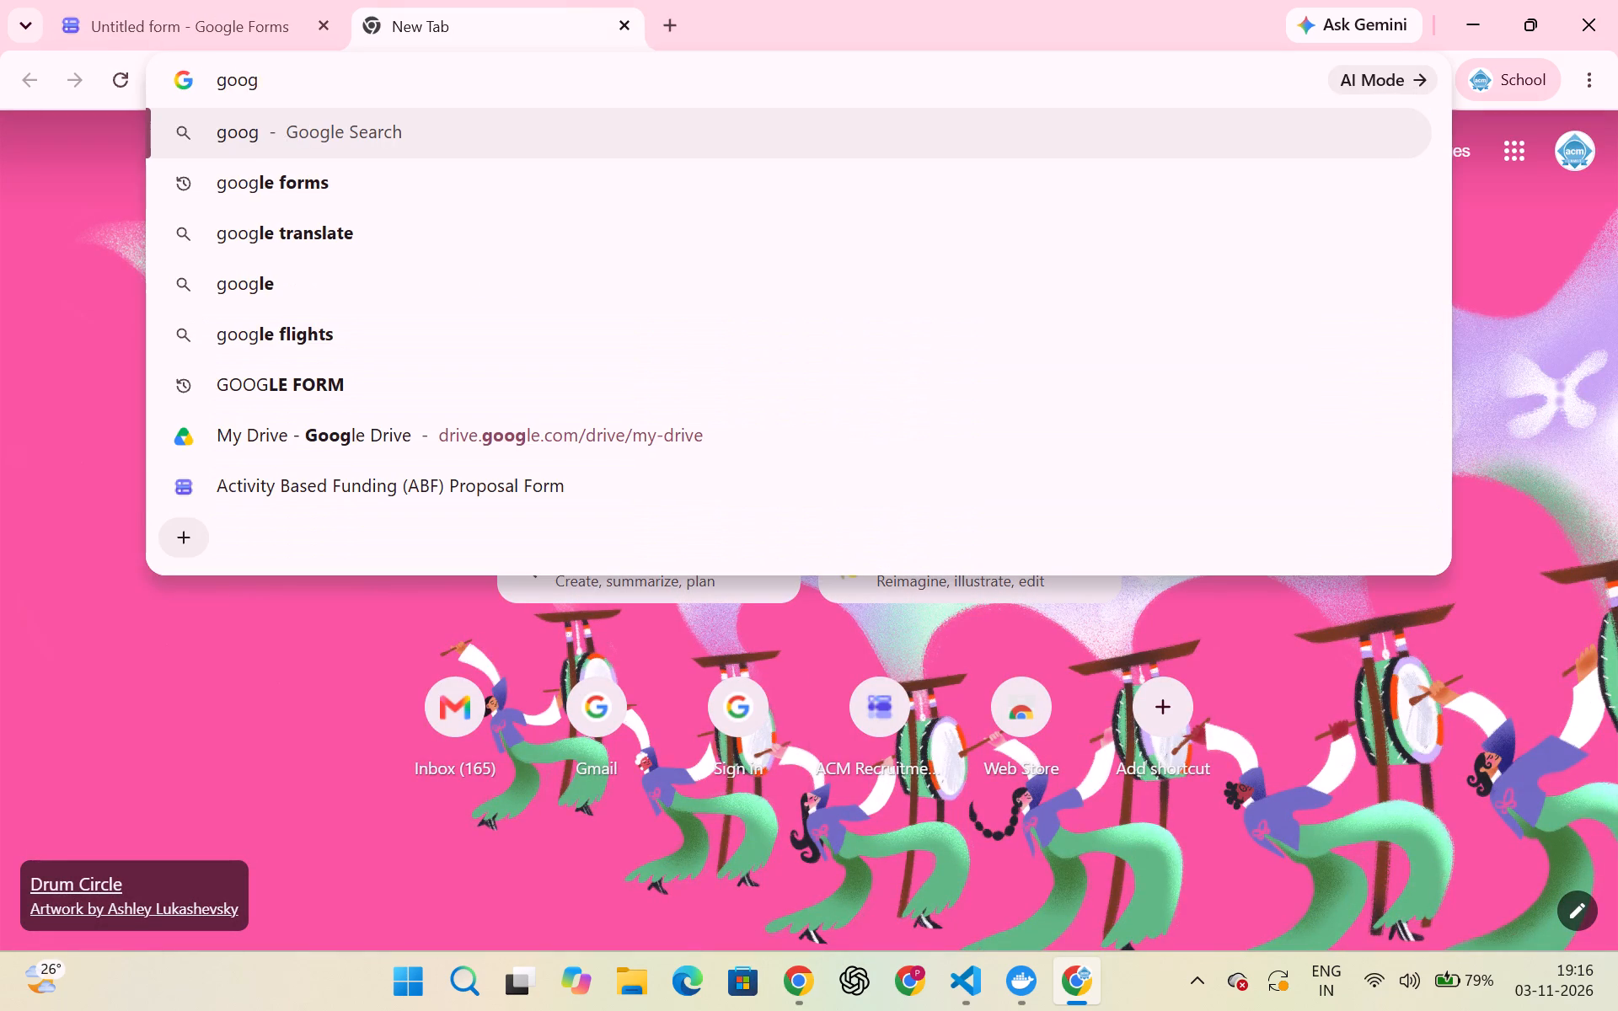
pyautogui.press('Up')
pyautogui.press('Up')
pyautogui.press('Up')
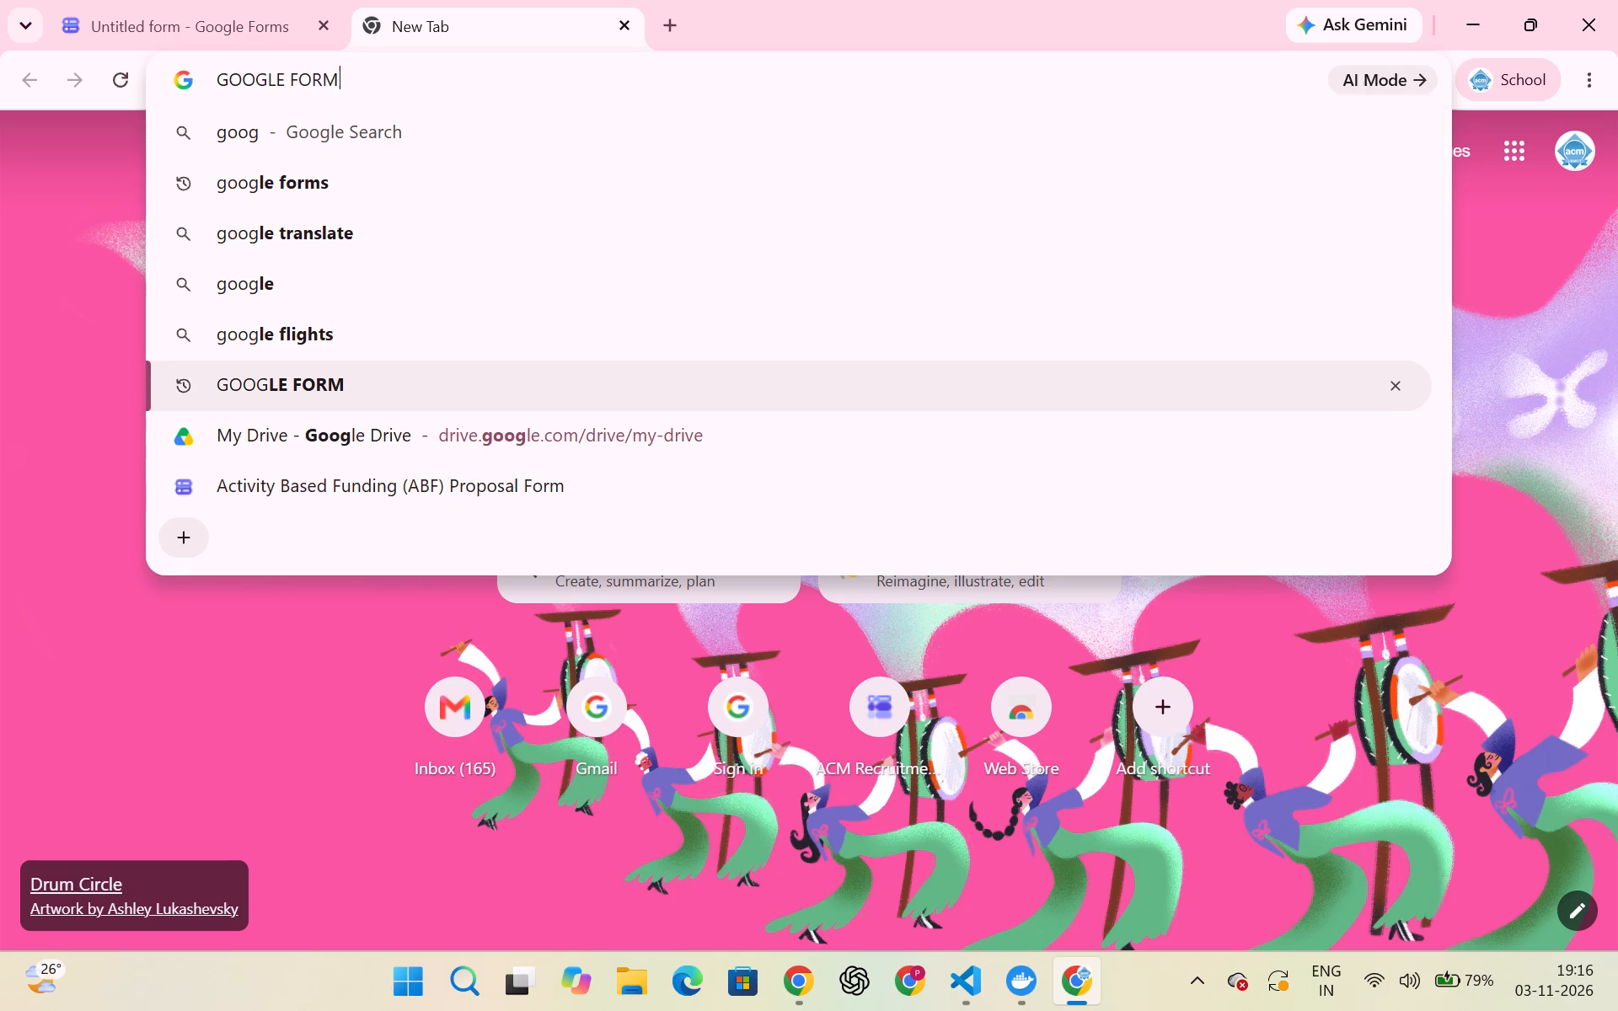
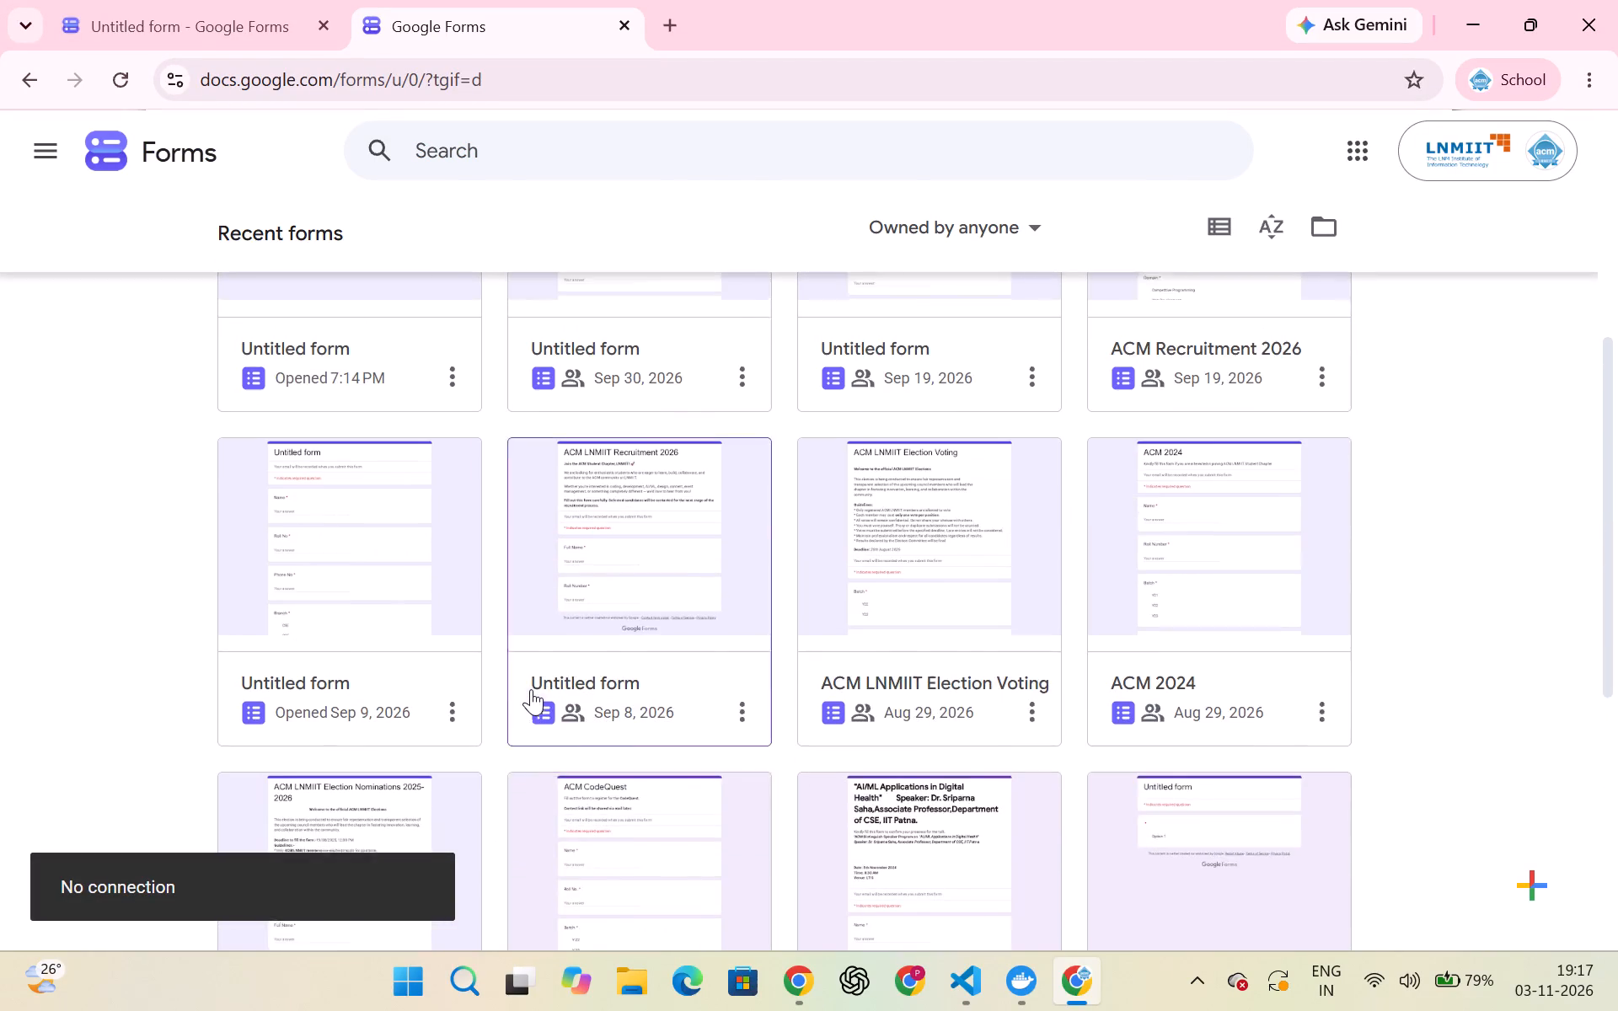
# Open the ACM Eminent Speaker Program – ICPC registration form, dated Sep 19, 2026, from the recent forms.
pyautogui.scroll(2, 531, 689)
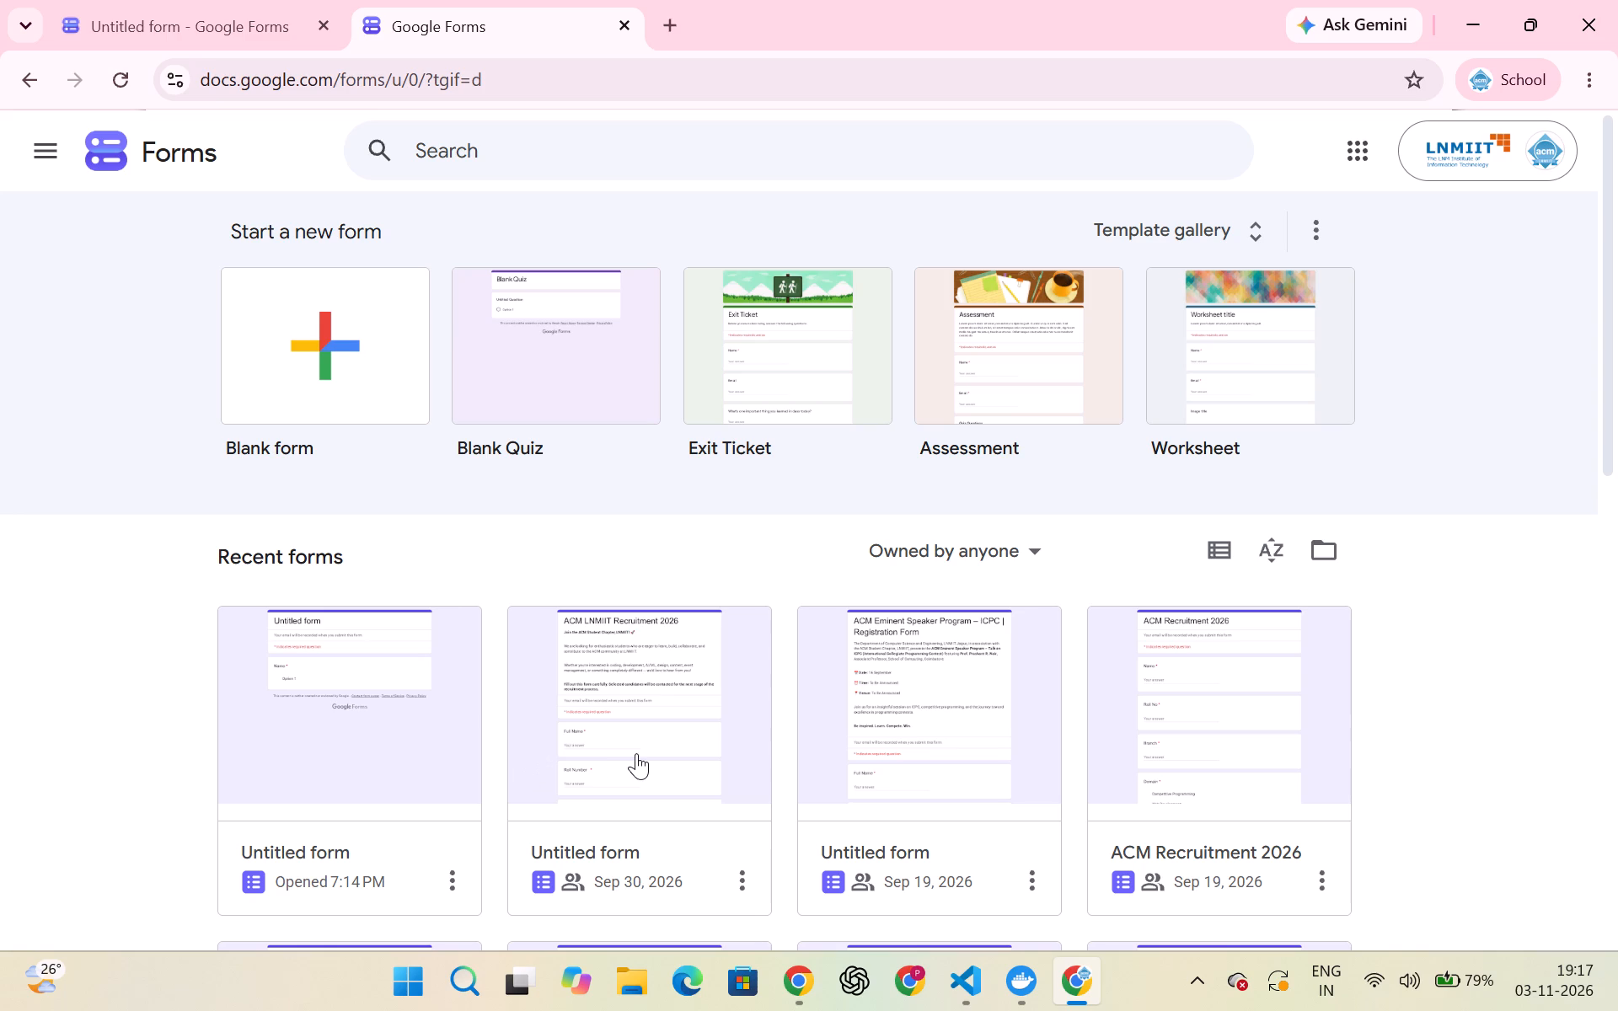
pyautogui.click(908, 719)
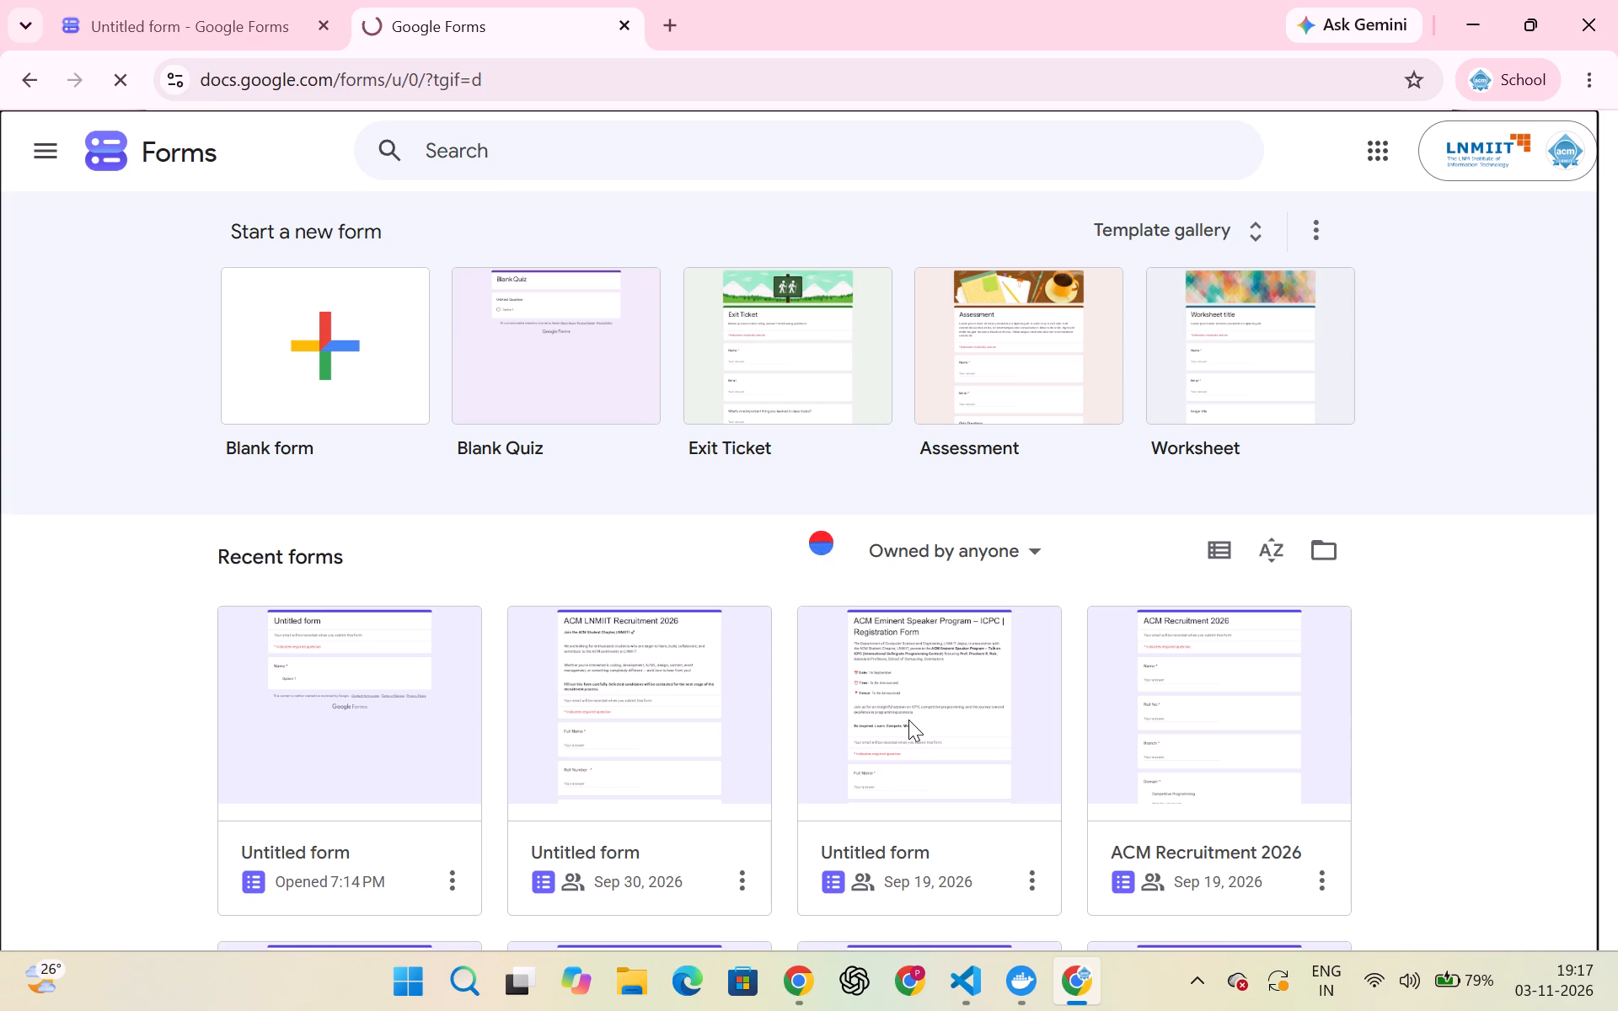
pyautogui.tripleClick(908, 719)
# Review the ICPC registration form from its title and event description through the Full Name, Roll Number, Email Address and Branch questions.
pyautogui.scroll(-2, 894, 789)
pyautogui.scroll(-3, 703, 766)
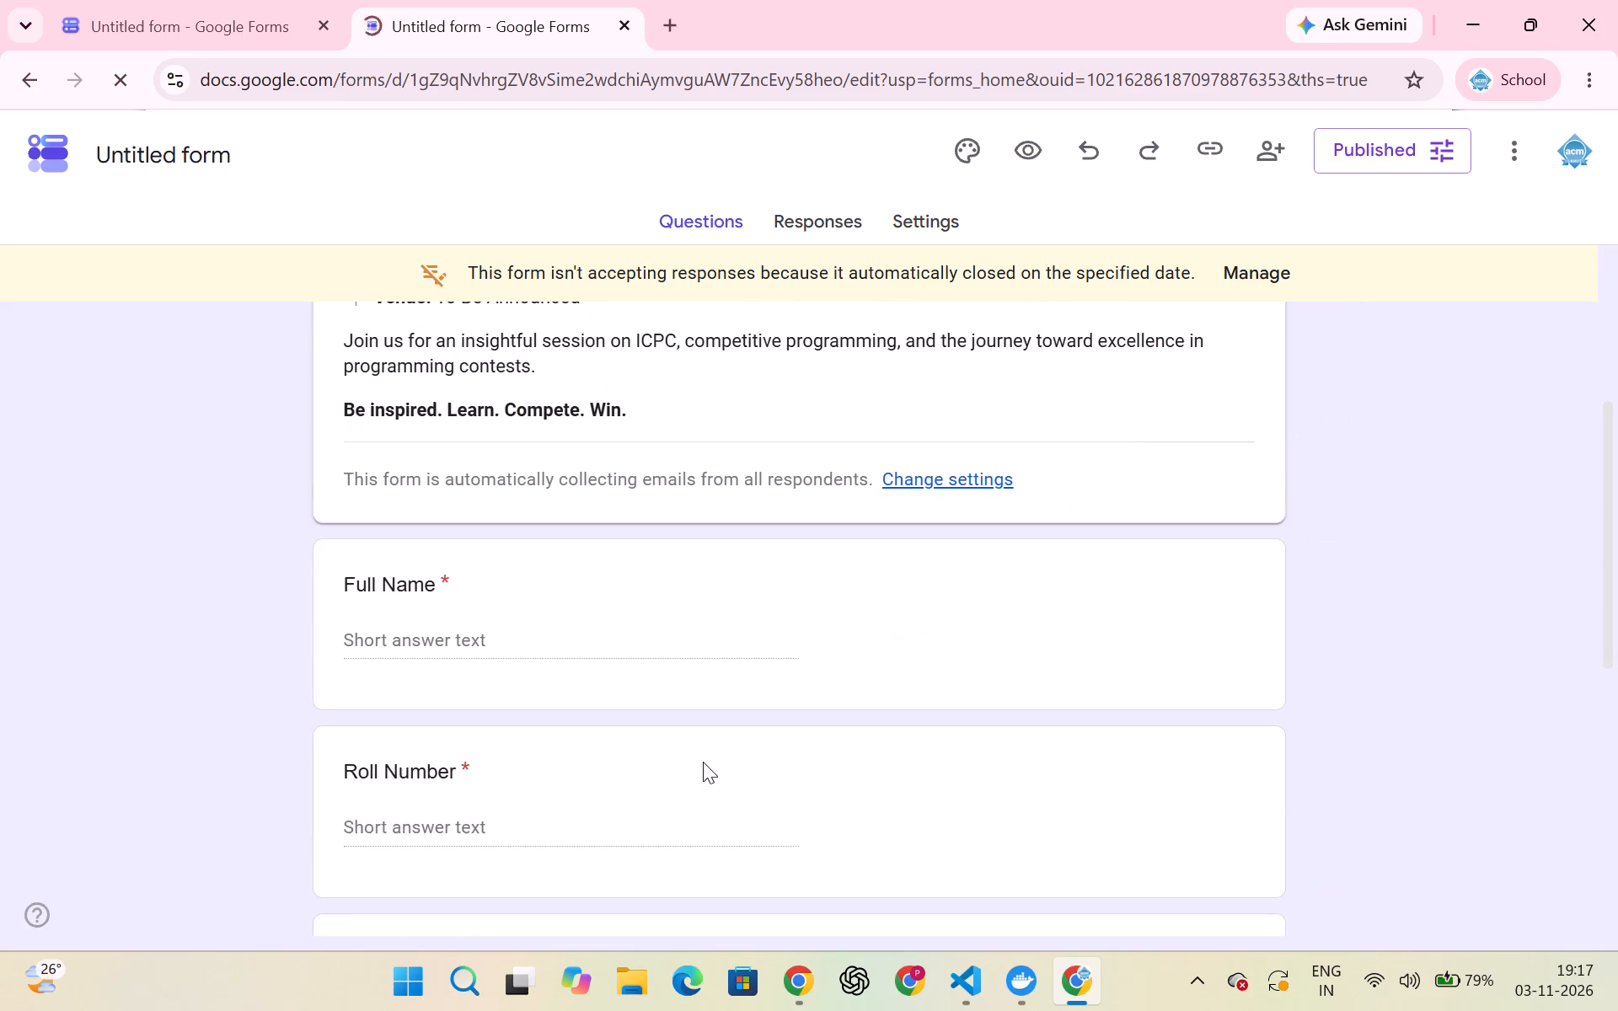
pyautogui.scroll(-4, 703, 762)
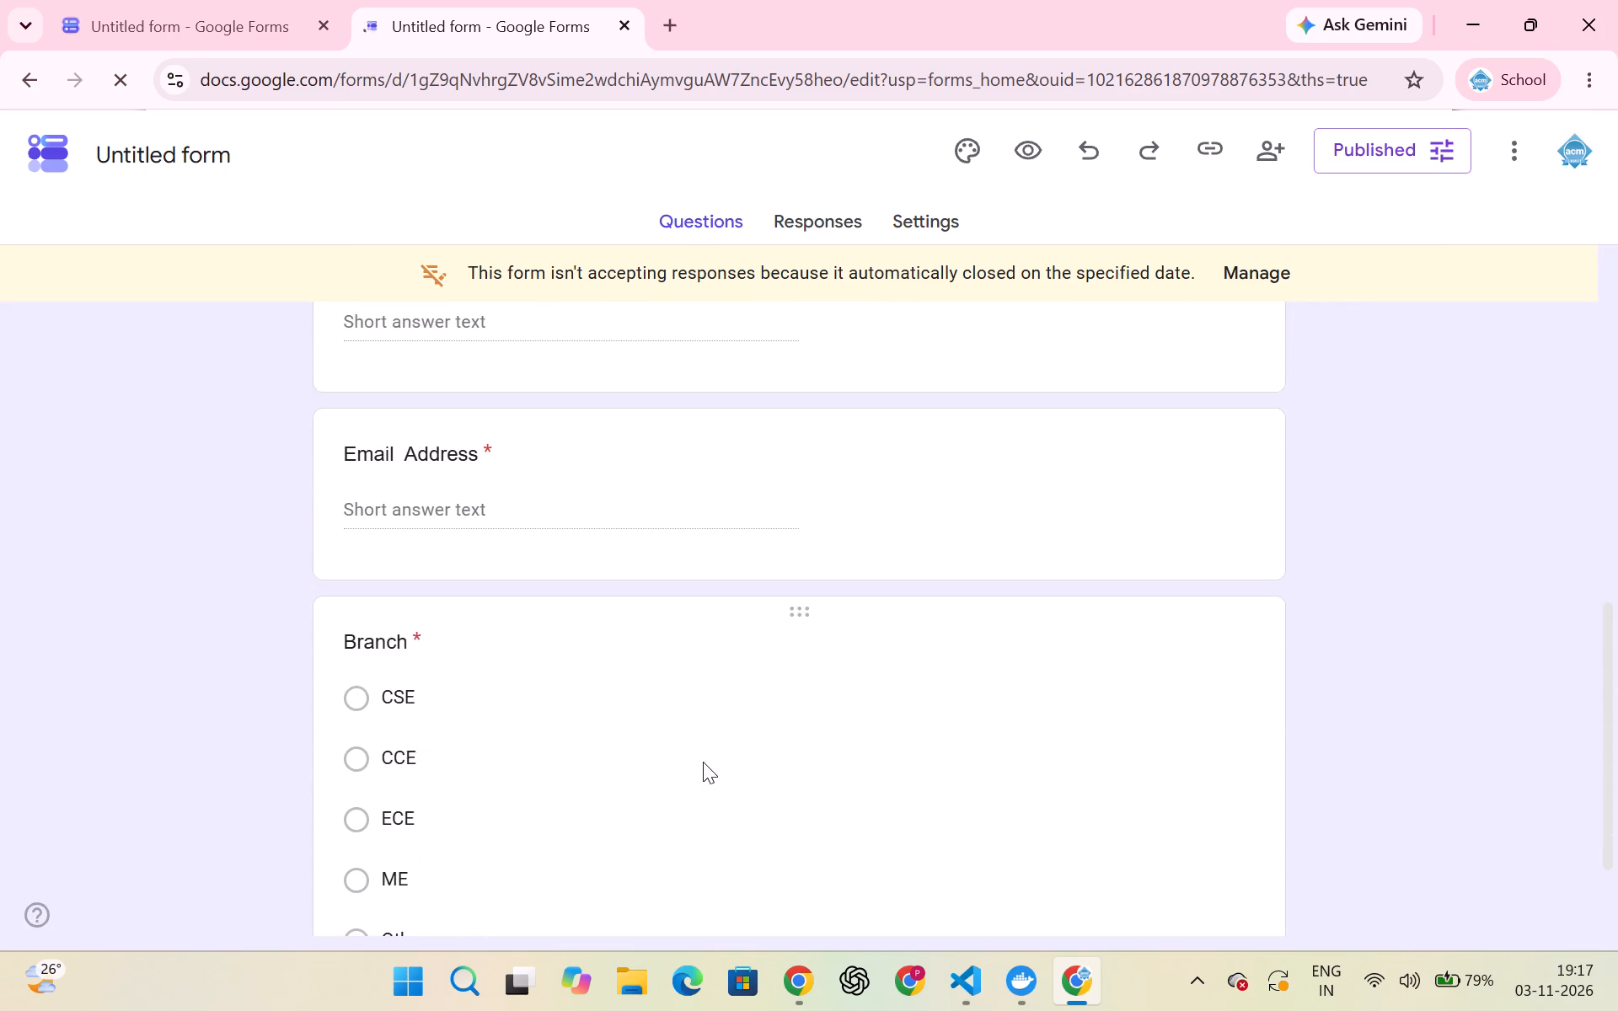
pyautogui.scroll(-4, 703, 762)
pyautogui.scroll(4, 703, 762)
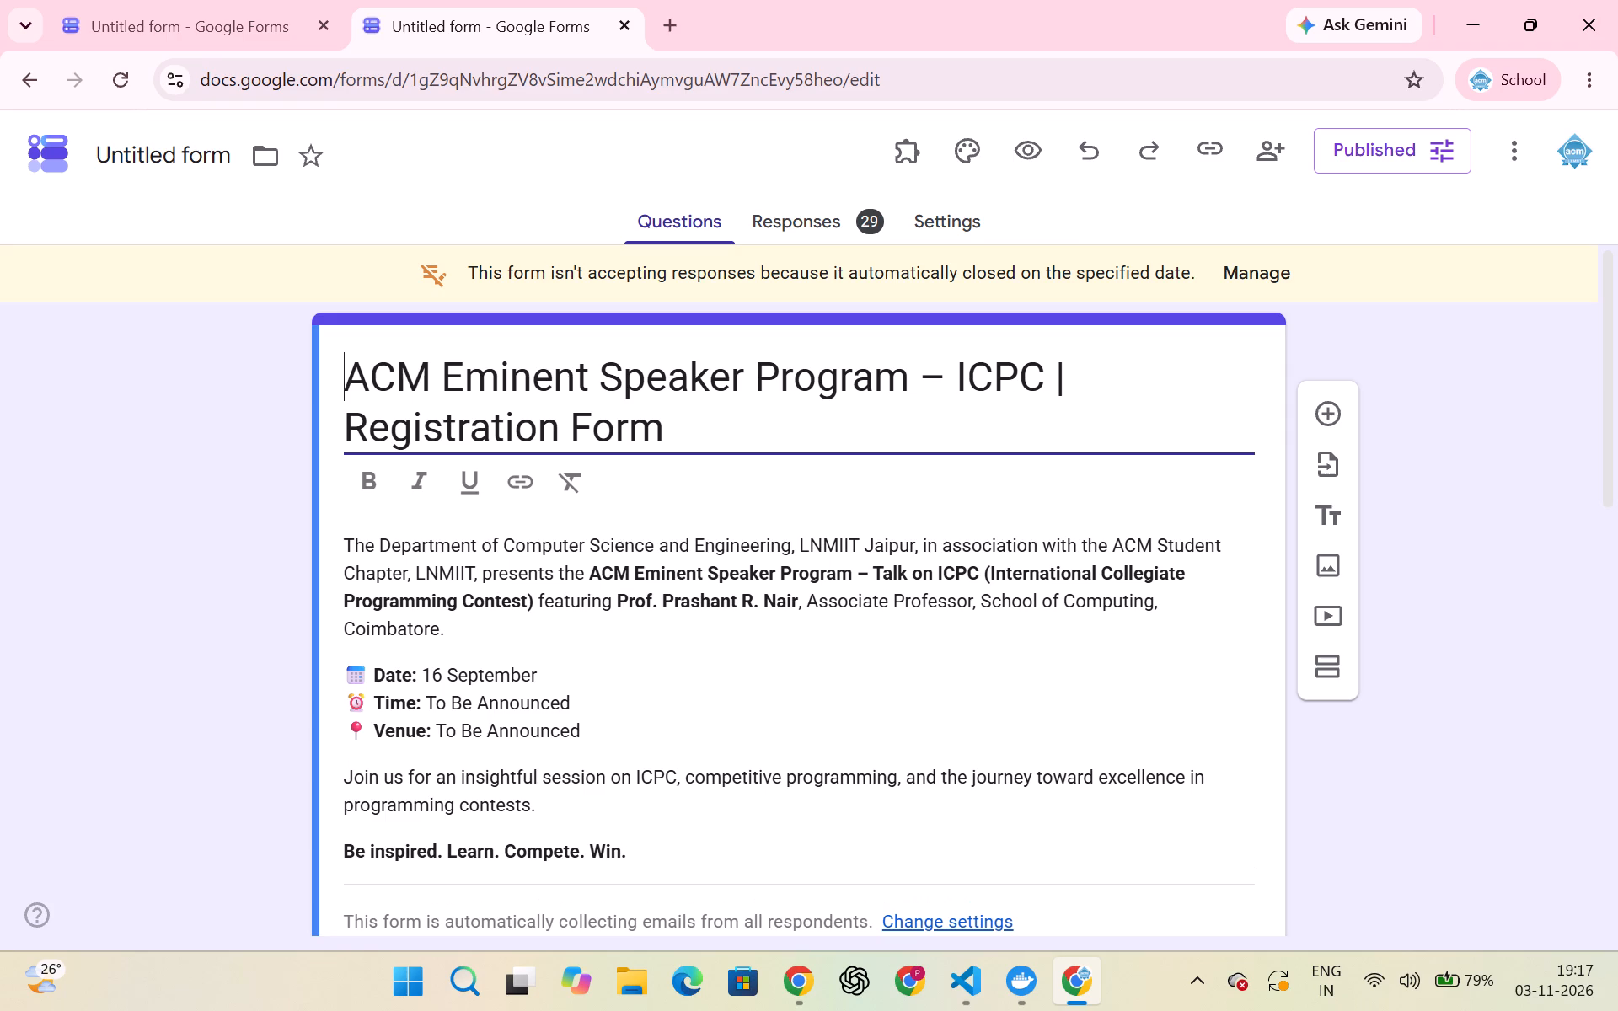
pyautogui.scroll(-6, 703, 762)
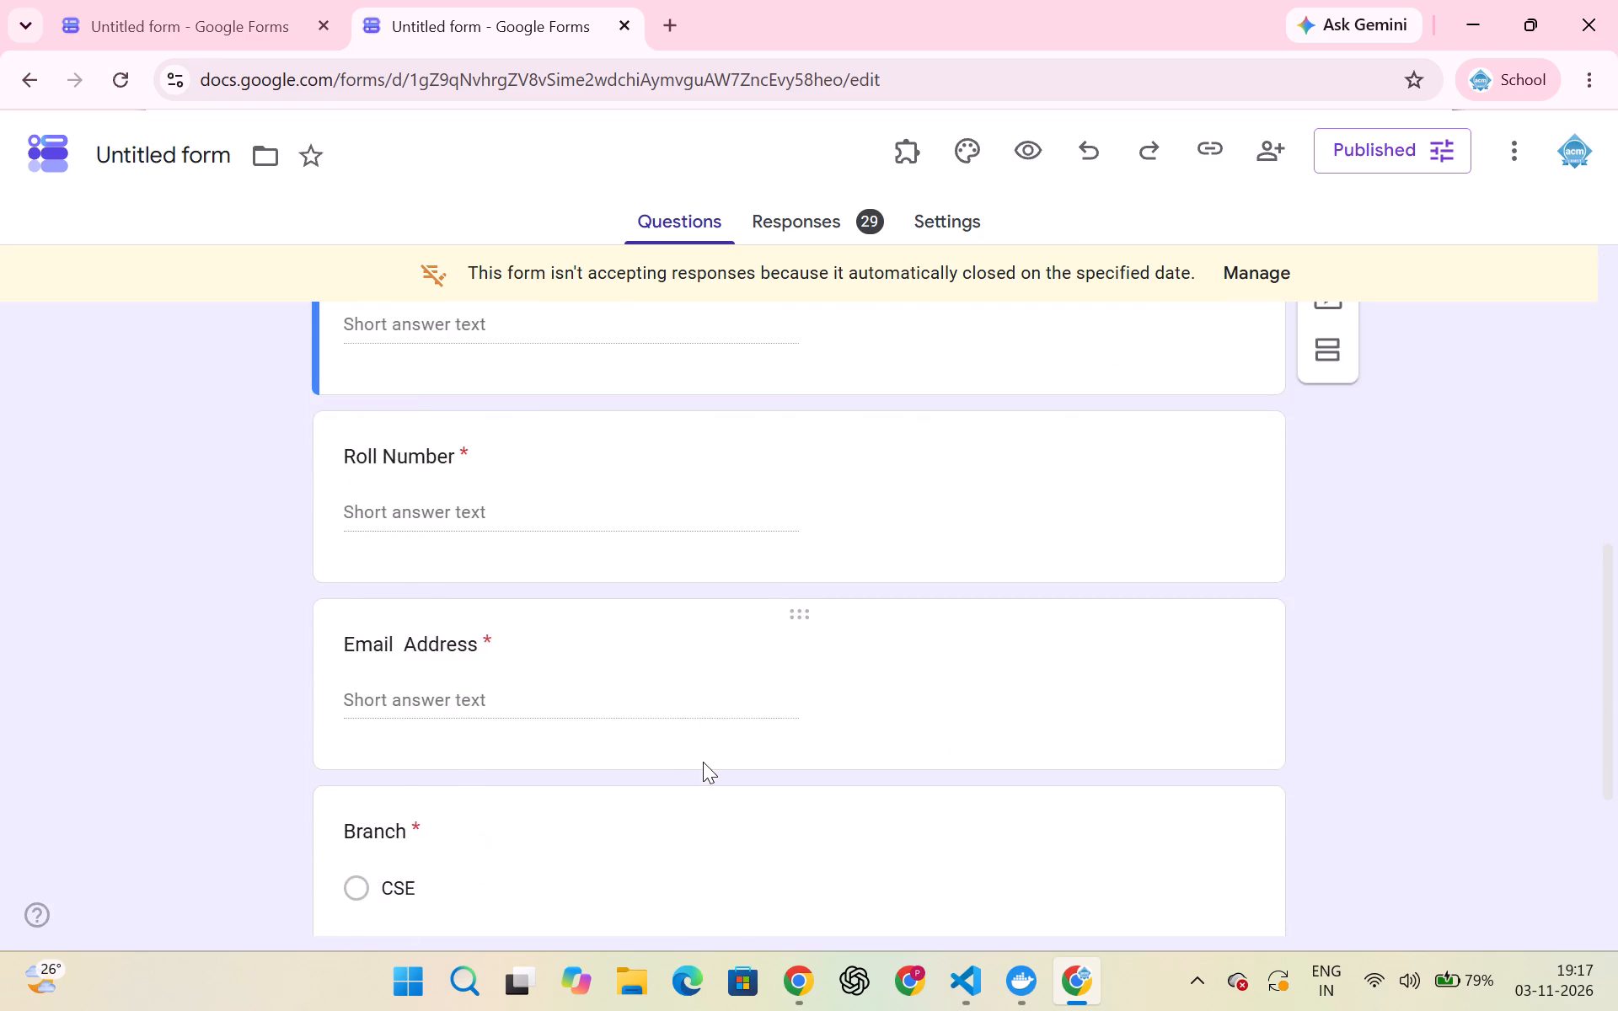
pyautogui.scroll(-9, 703, 762)
pyautogui.scroll(5, 703, 762)
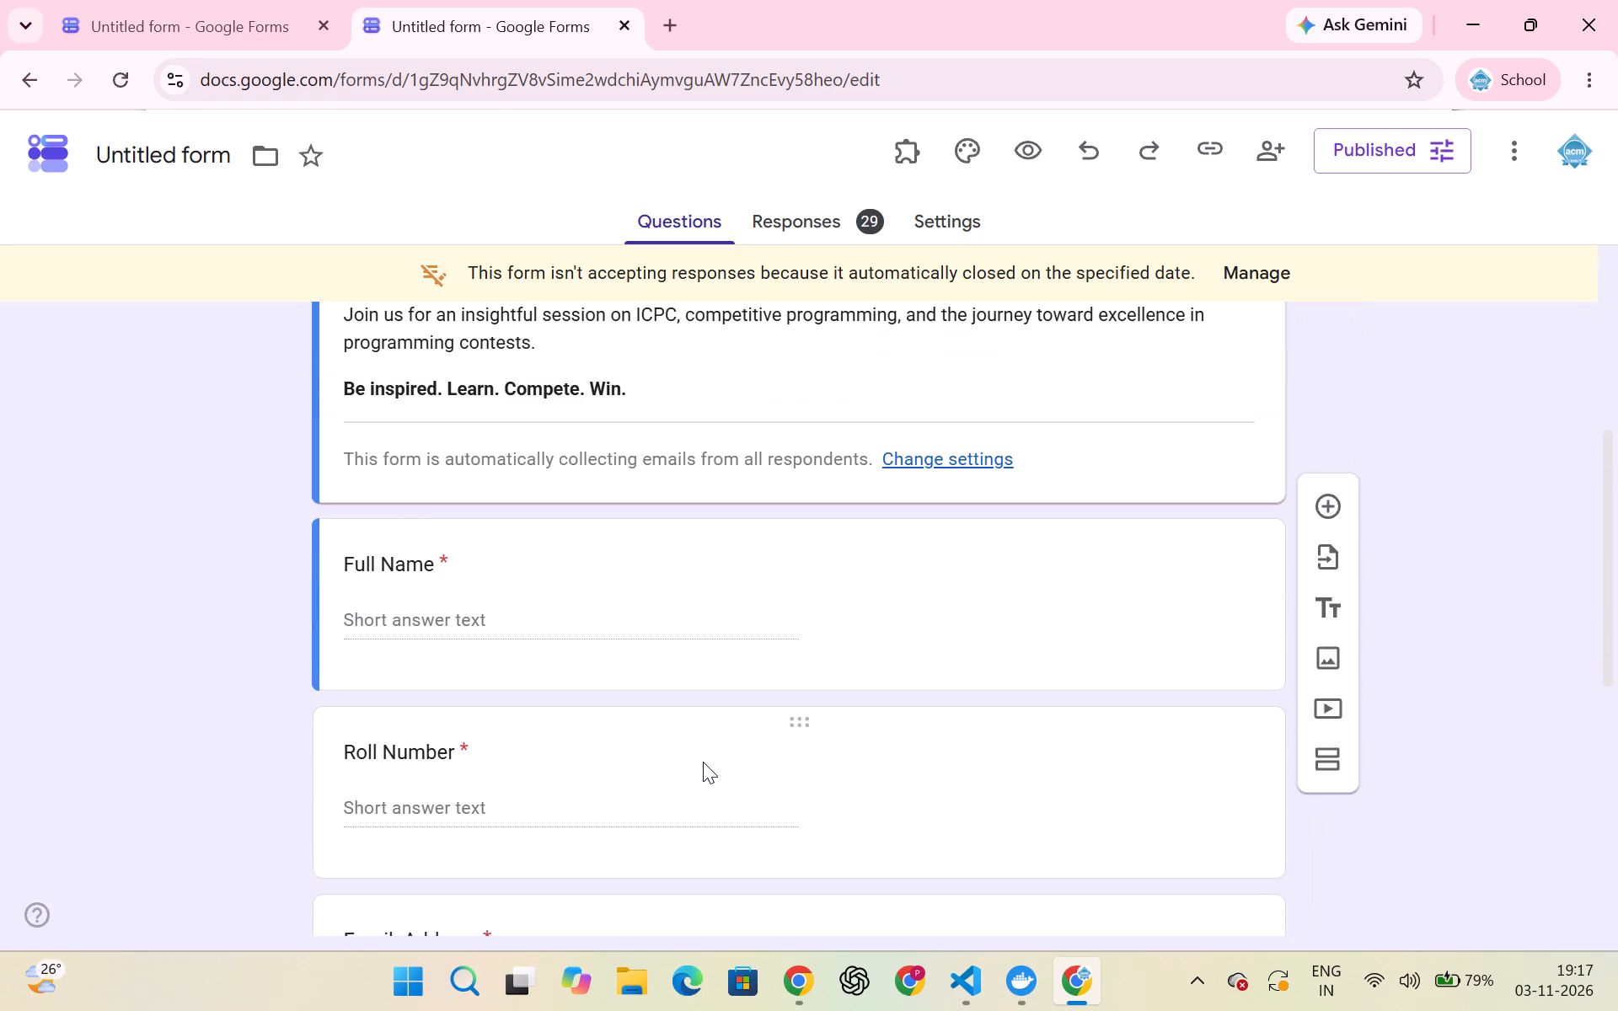
pyautogui.scroll(3, 703, 762)
pyautogui.scroll(-6, 563, 531)
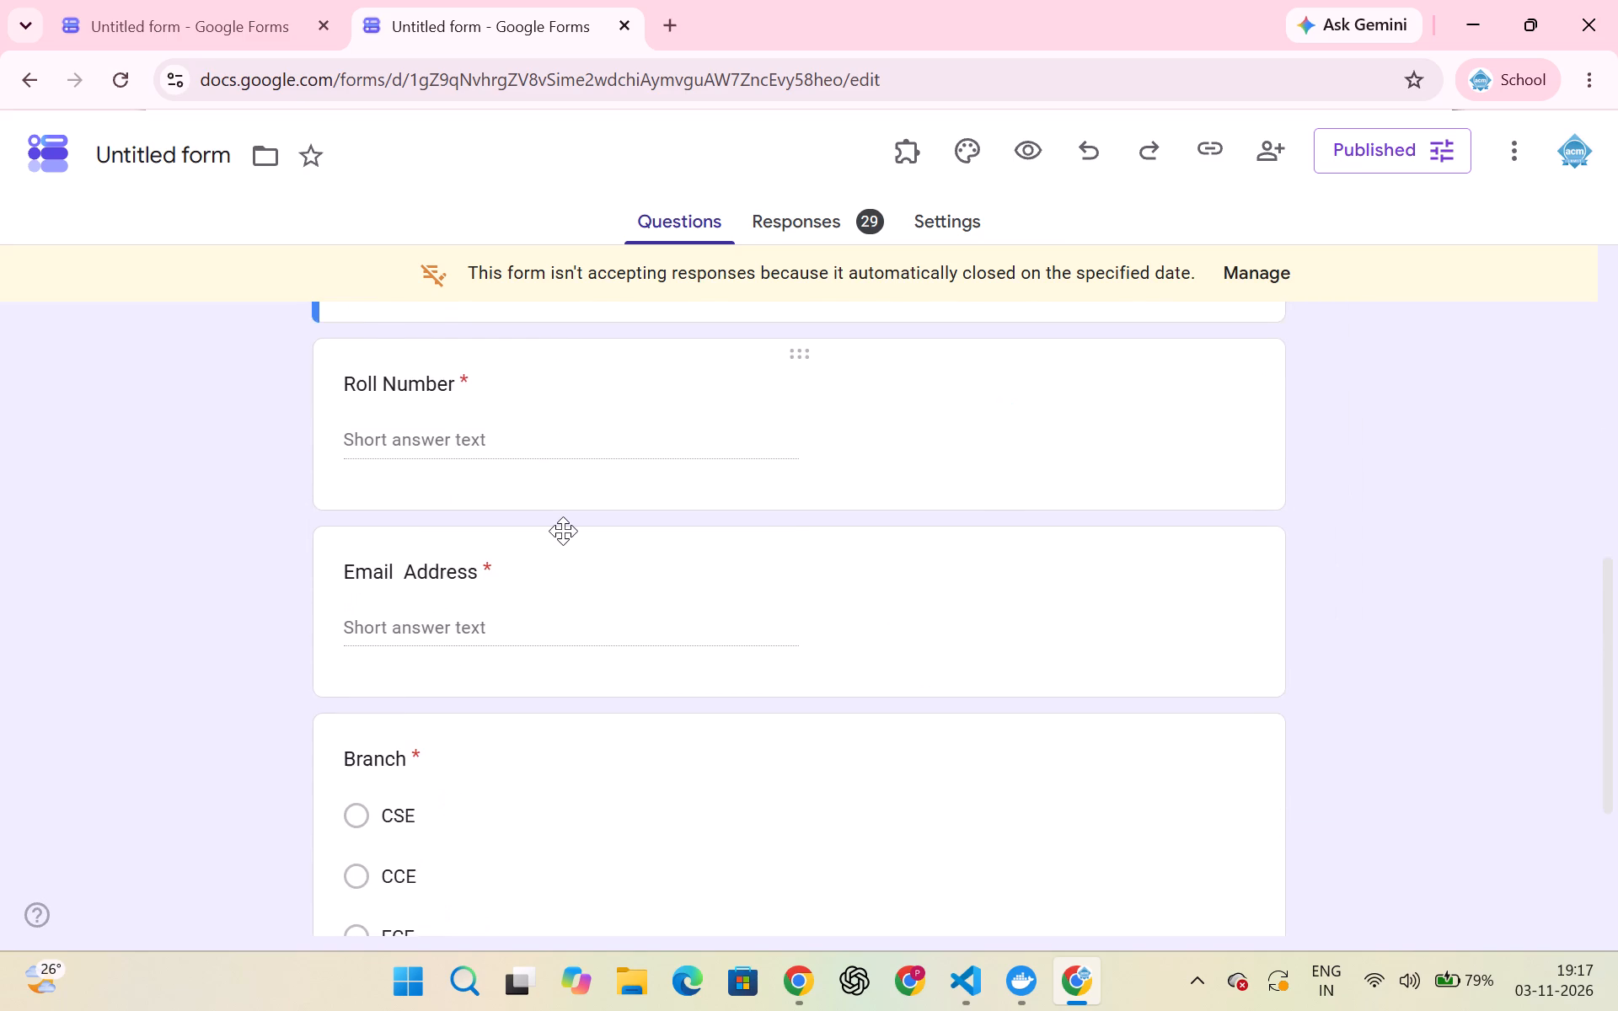
pyautogui.scroll(-4, 563, 531)
pyautogui.scroll(13, 563, 531)
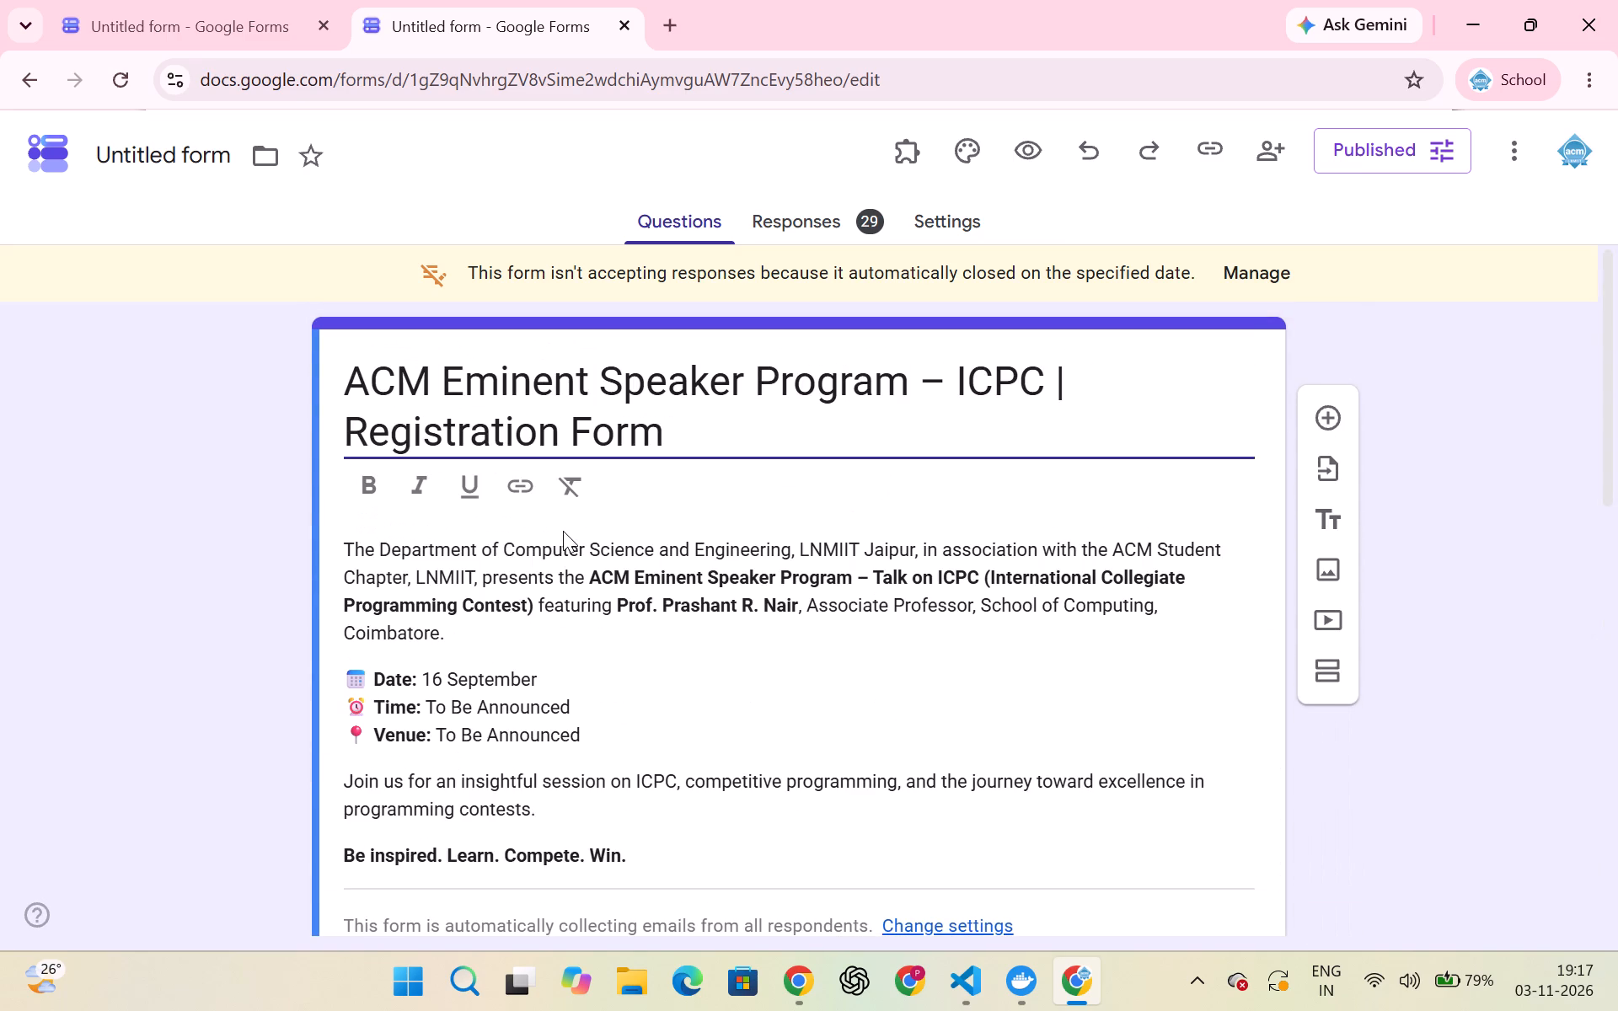
# Switch to the FakeNews-intervention project in Visual Studio Code.
pyautogui.click(952, 987)
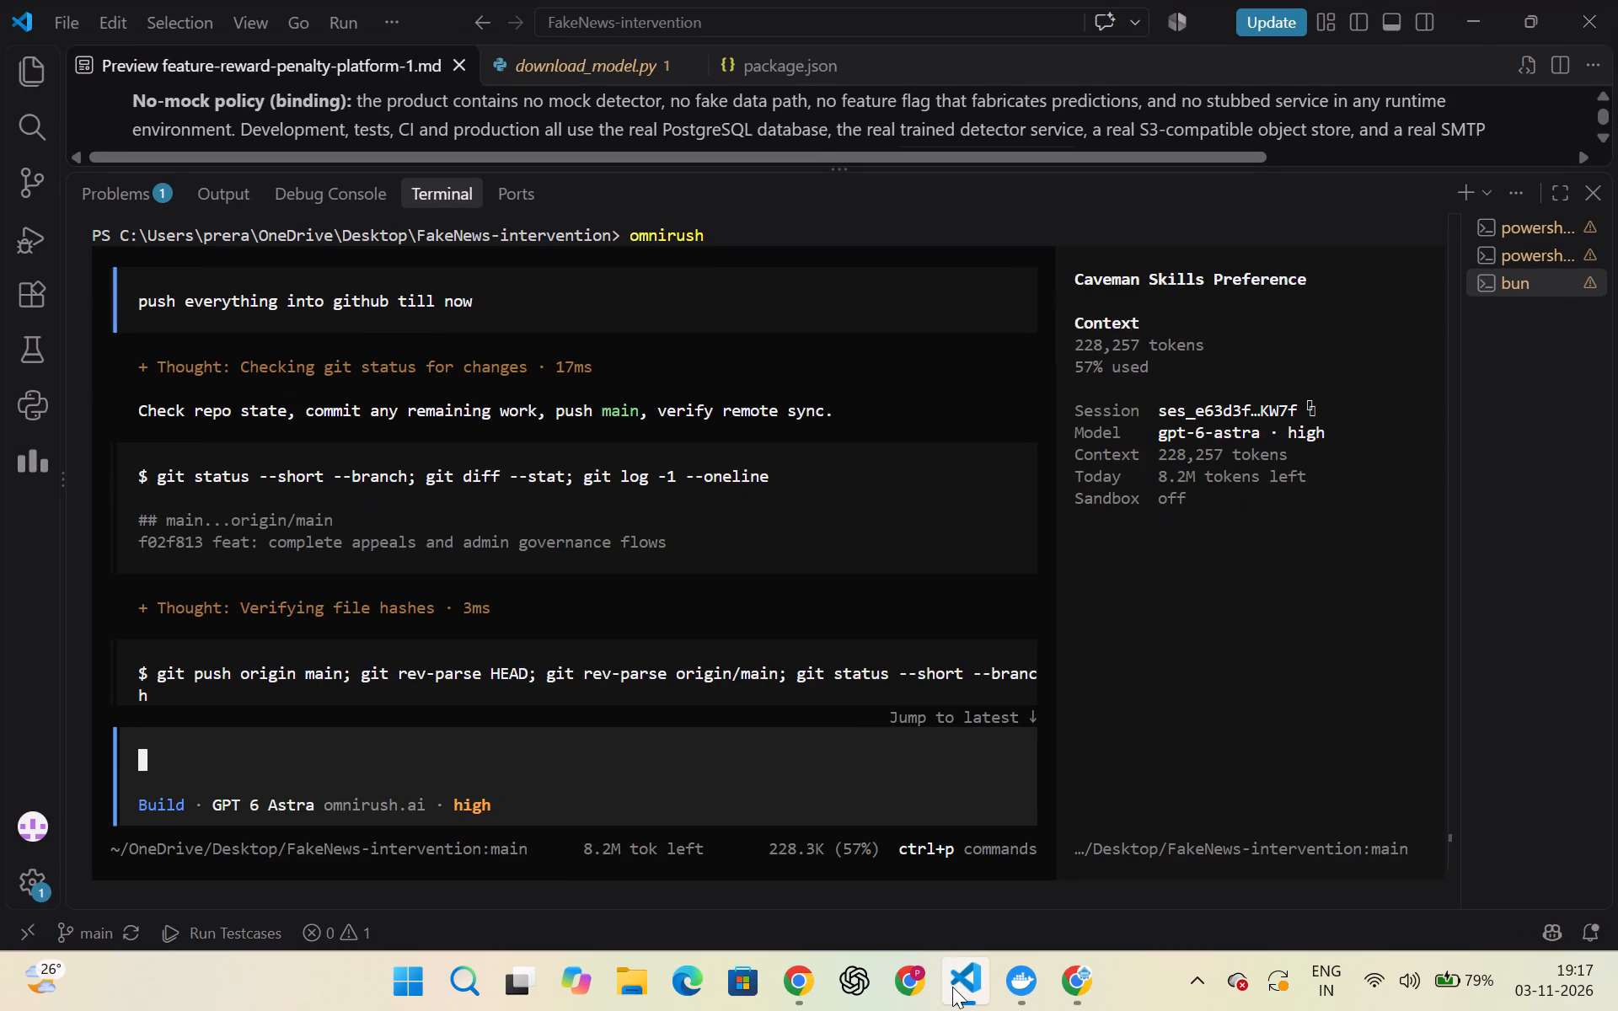
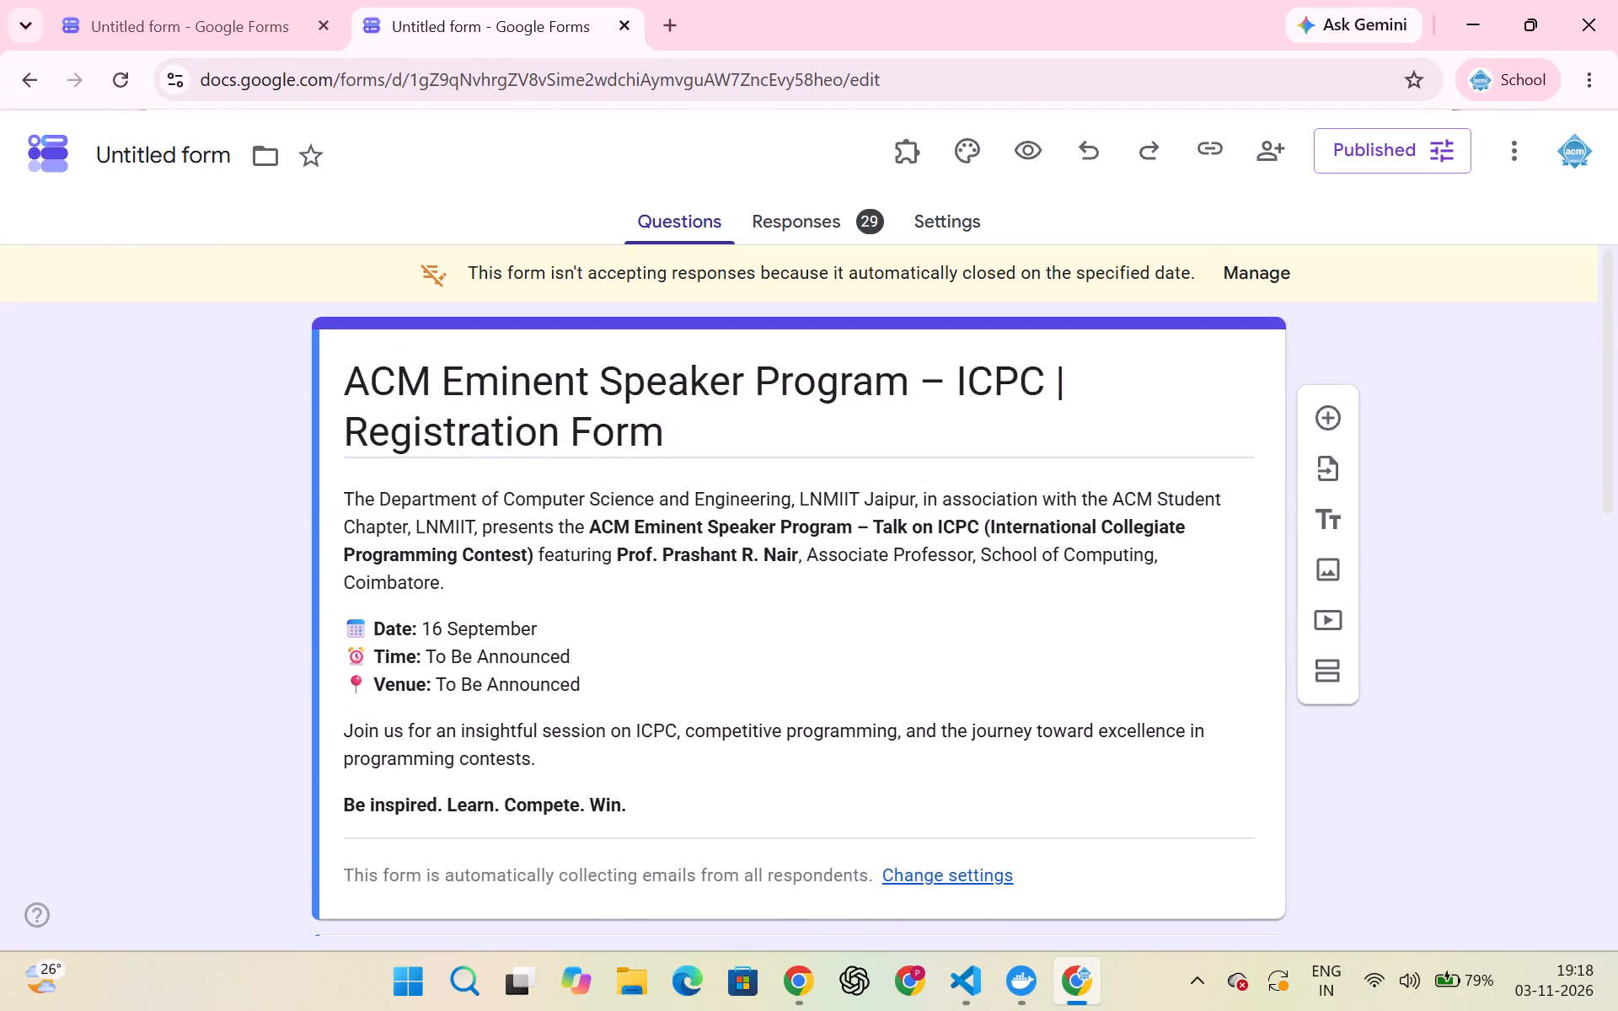
# Replace the new form's title with "ACM Eminent Speaker Program", copied from the ICPC registration form's title.
pyautogui.moveTo(351, 387); pyautogui.dragTo(900, 401)
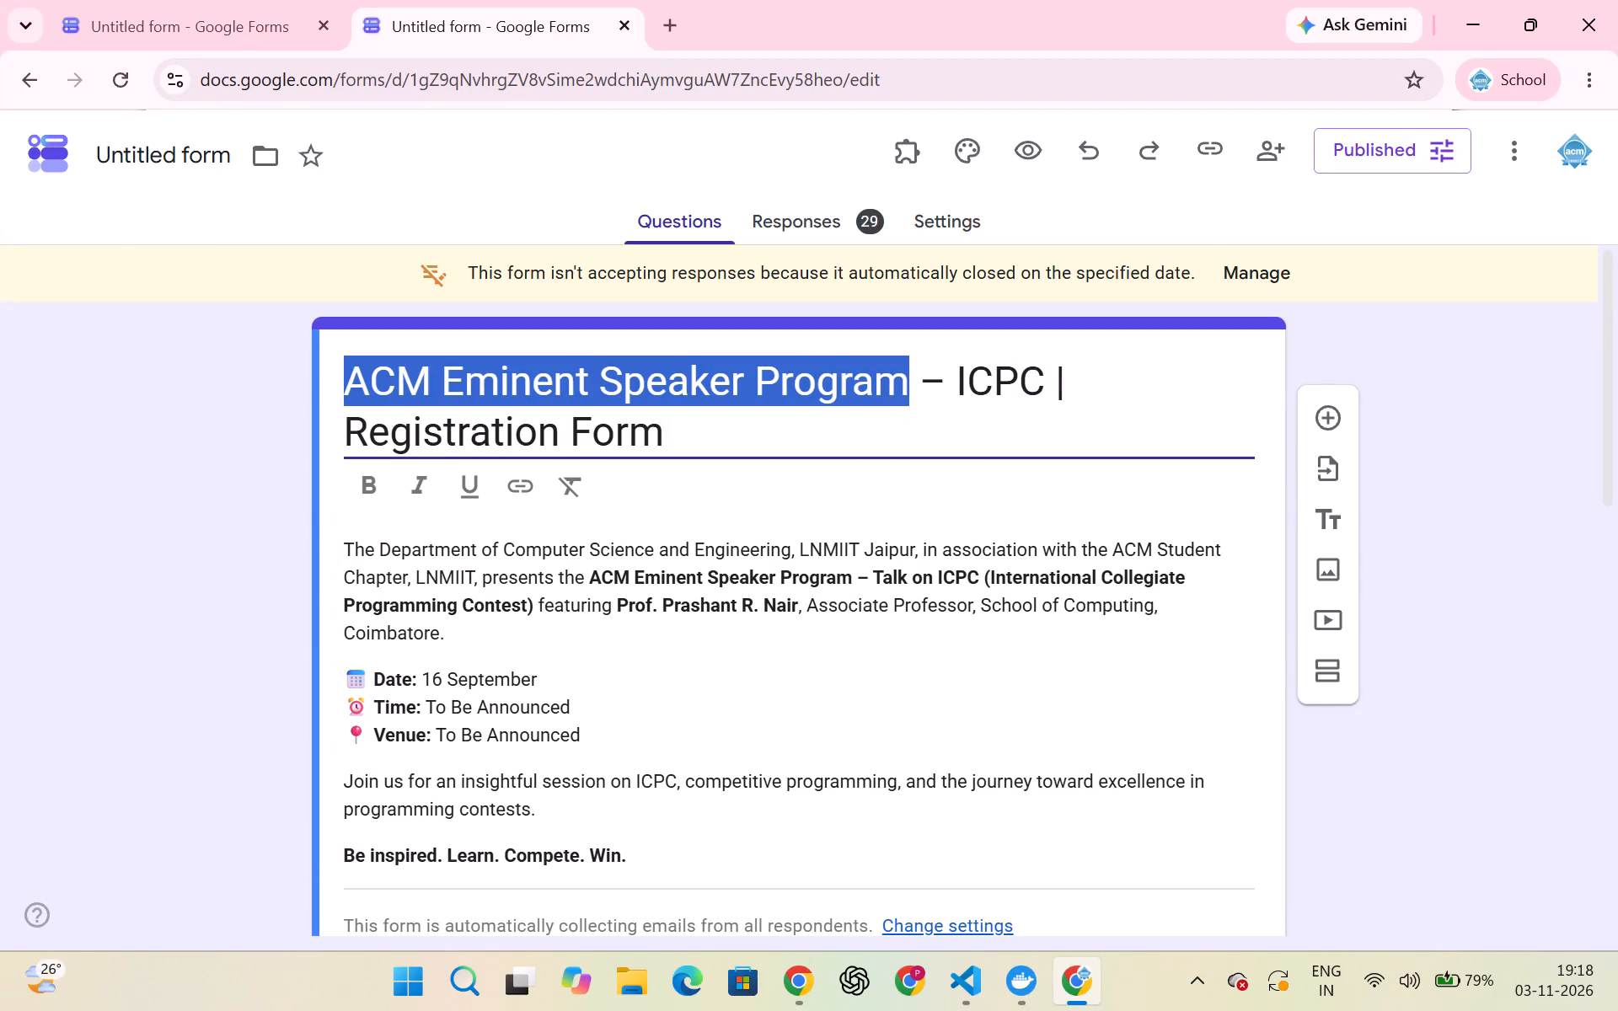
pyautogui.hotkey('ctrl', 'c')
pyautogui.click(276, 0)
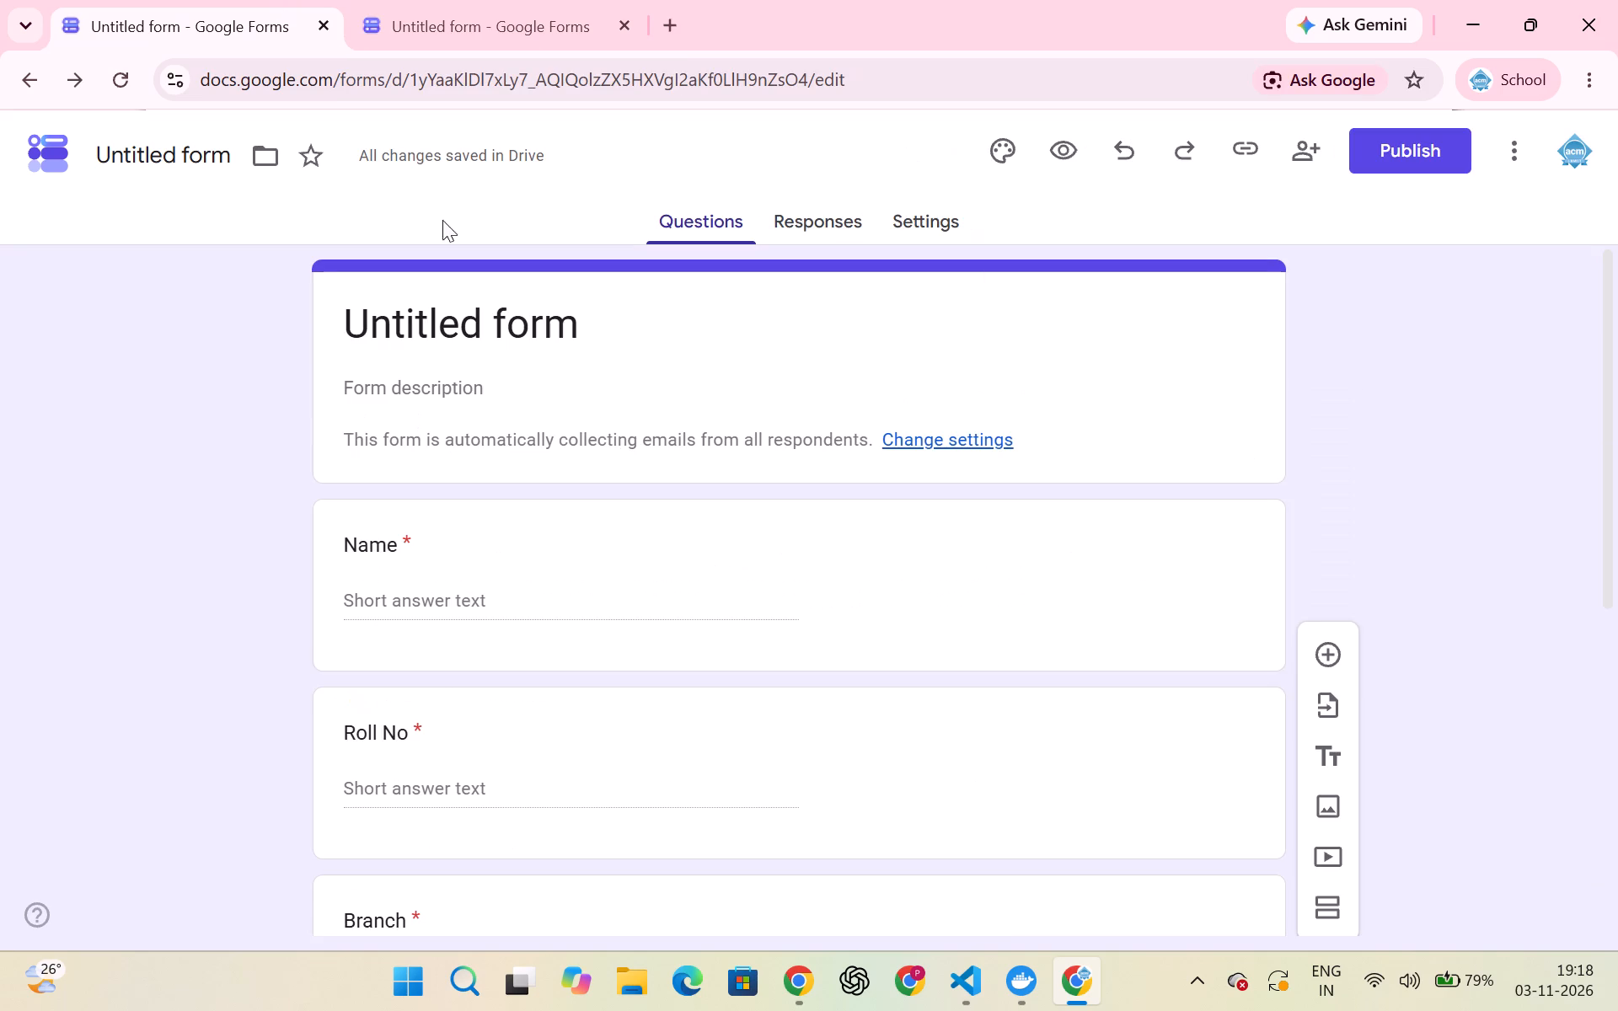
pyautogui.click(560, 315)
pyautogui.doubleClick(560, 315)
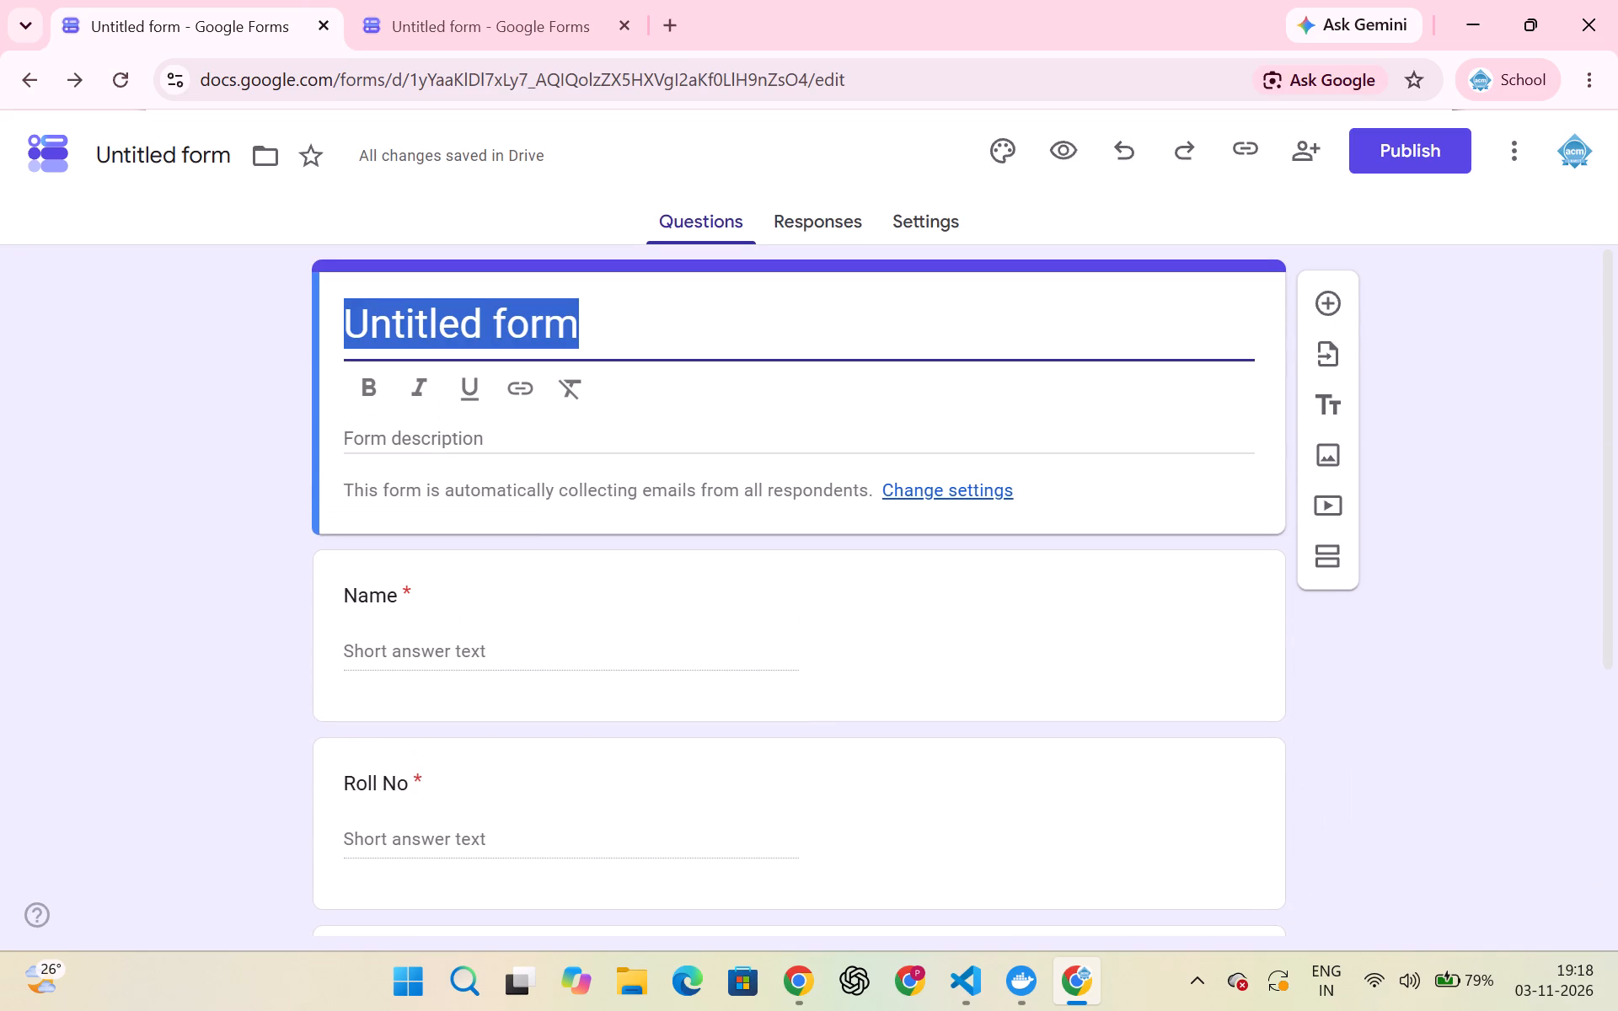
pyautogui.hotkey('ctrl', 'v')
# Copy the dash that follows "Program" in the ICPC registration form's title and bring it back to the new form.
pyautogui.click(409, 8)
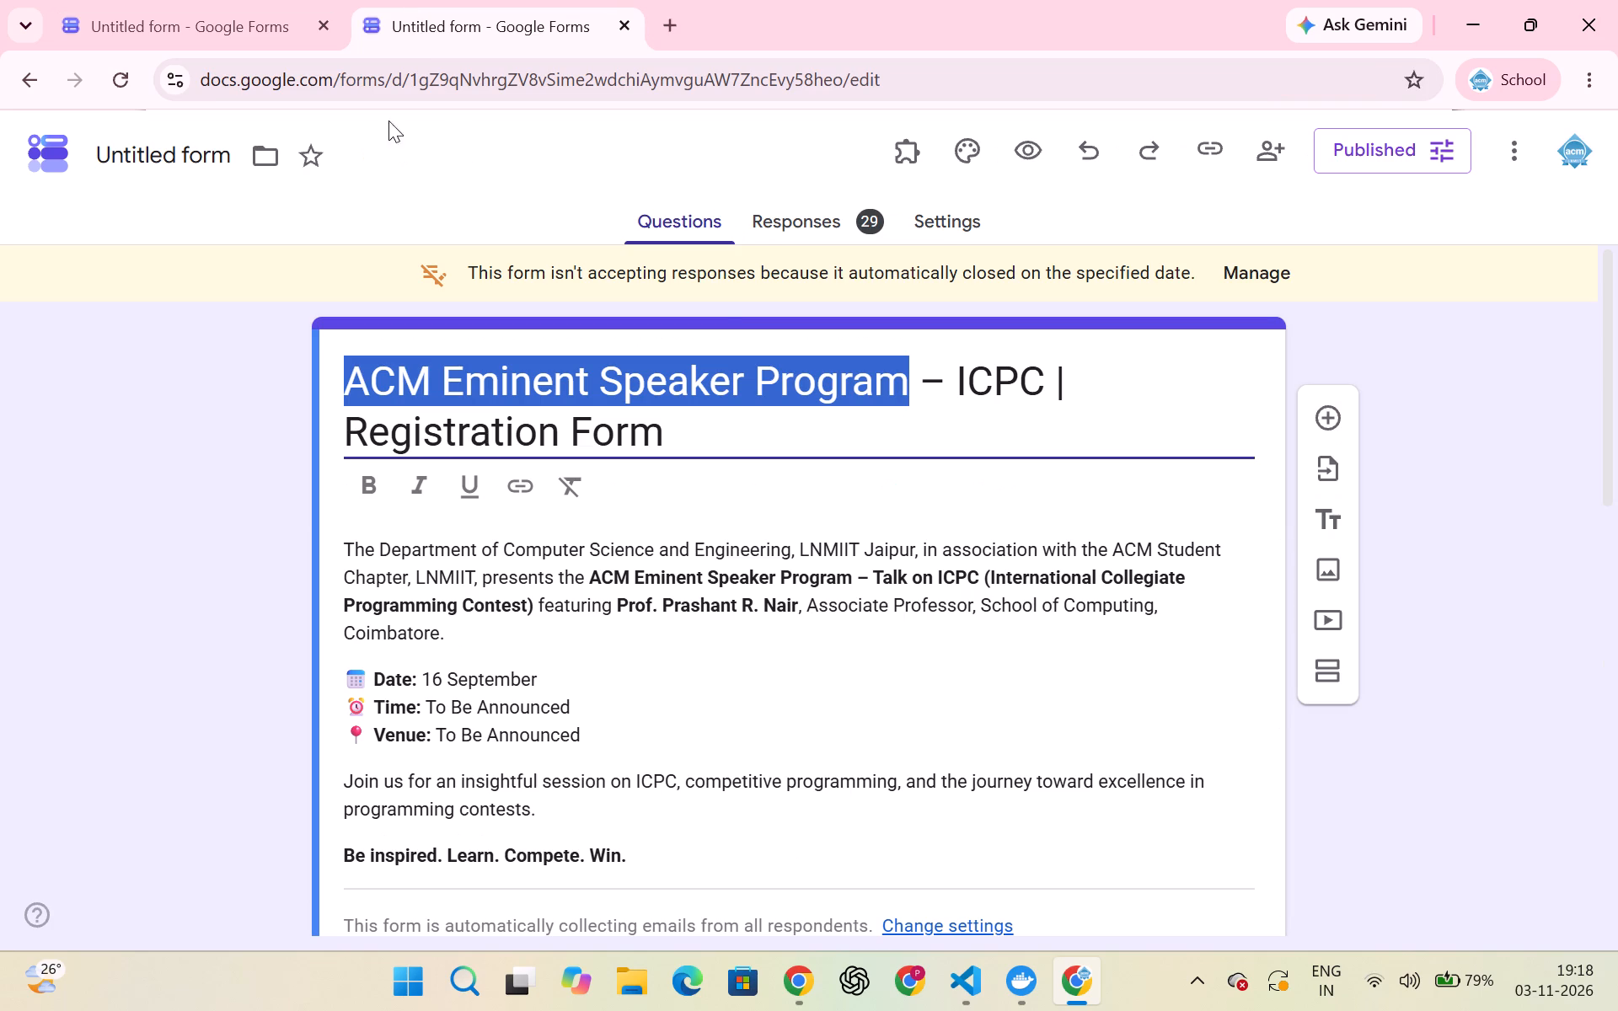
pyautogui.moveTo(922, 378); pyautogui.dragTo(1140, 449)
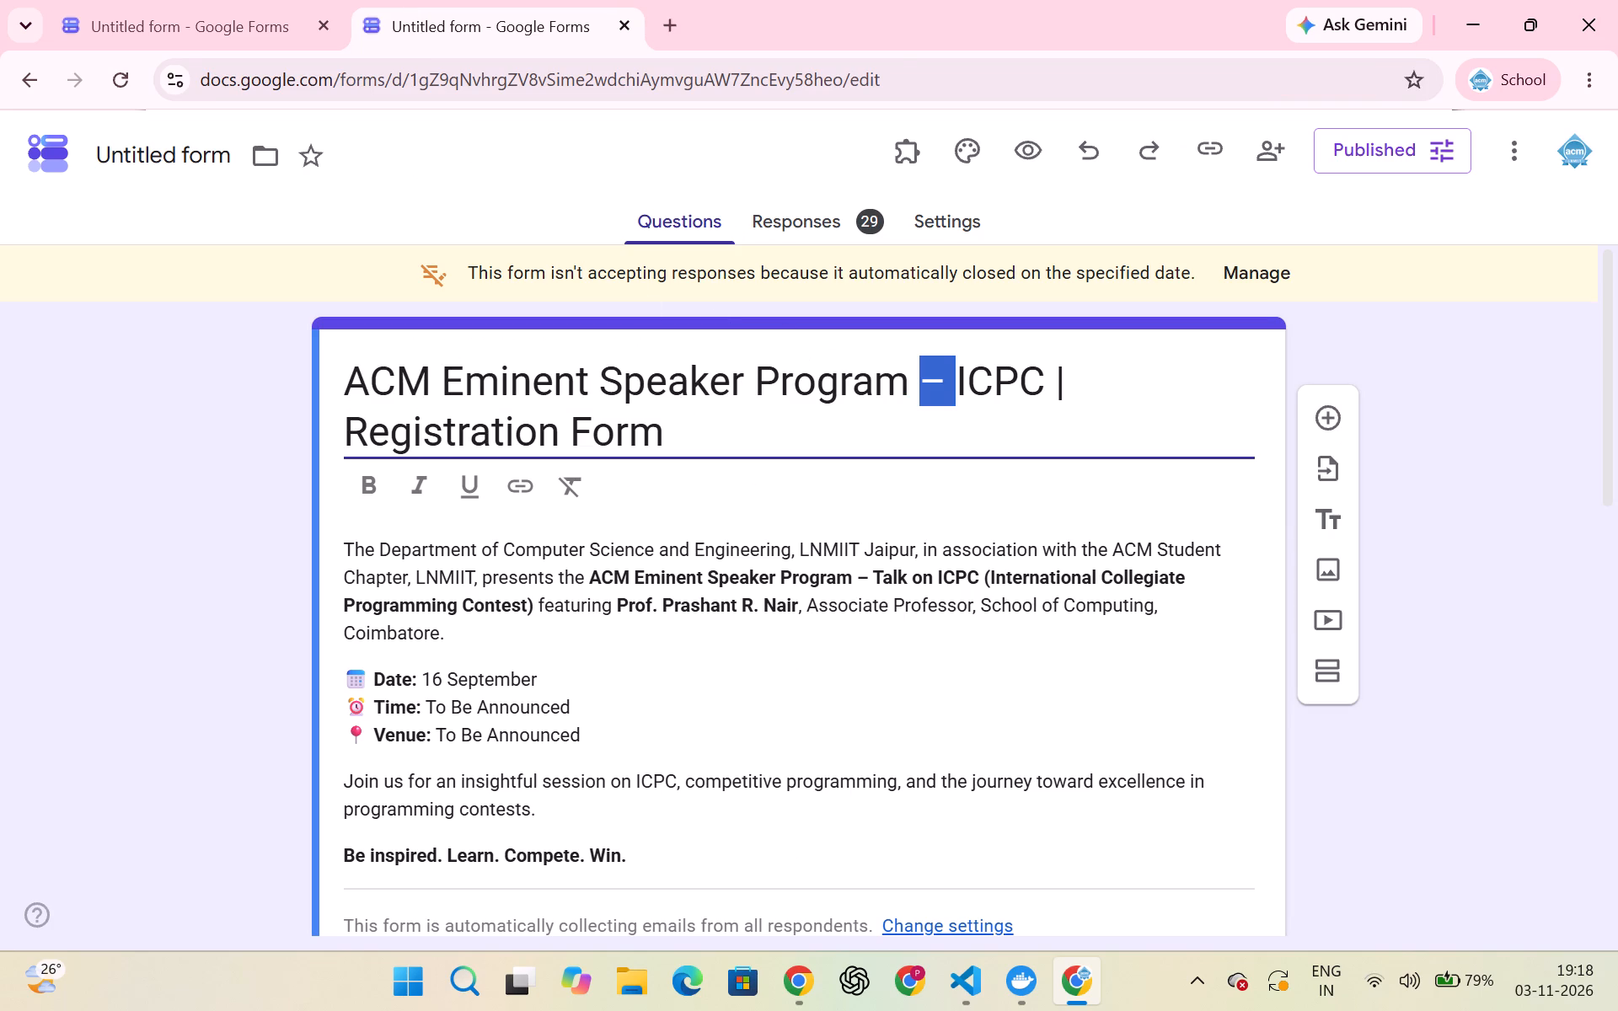
pyautogui.hotkey('ctrl', 'c')
pyautogui.click(264, 0)
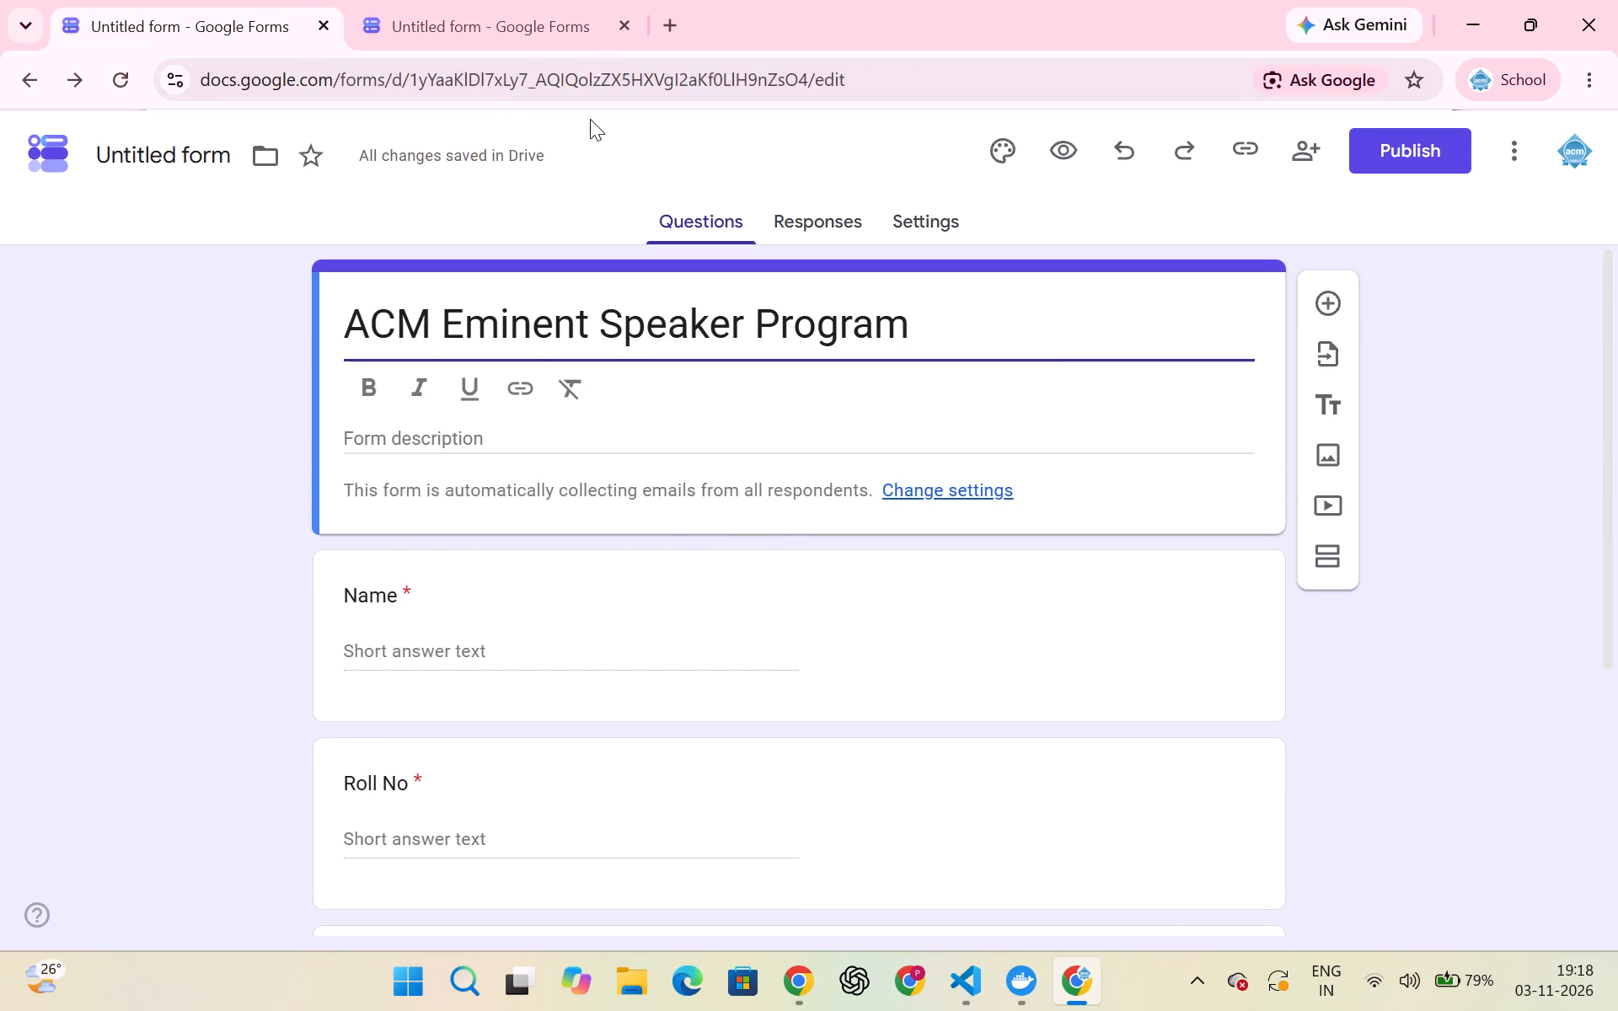
# Extend the new form's title with the copied text, trimmed of "ICPC |" so it reads "ACM Eminent Speaker Program – Registration Form".
pyautogui.hotkey('ctrl', 'v')
pyautogui.moveTo(945, 318); pyautogui.dragTo(1074, 330)
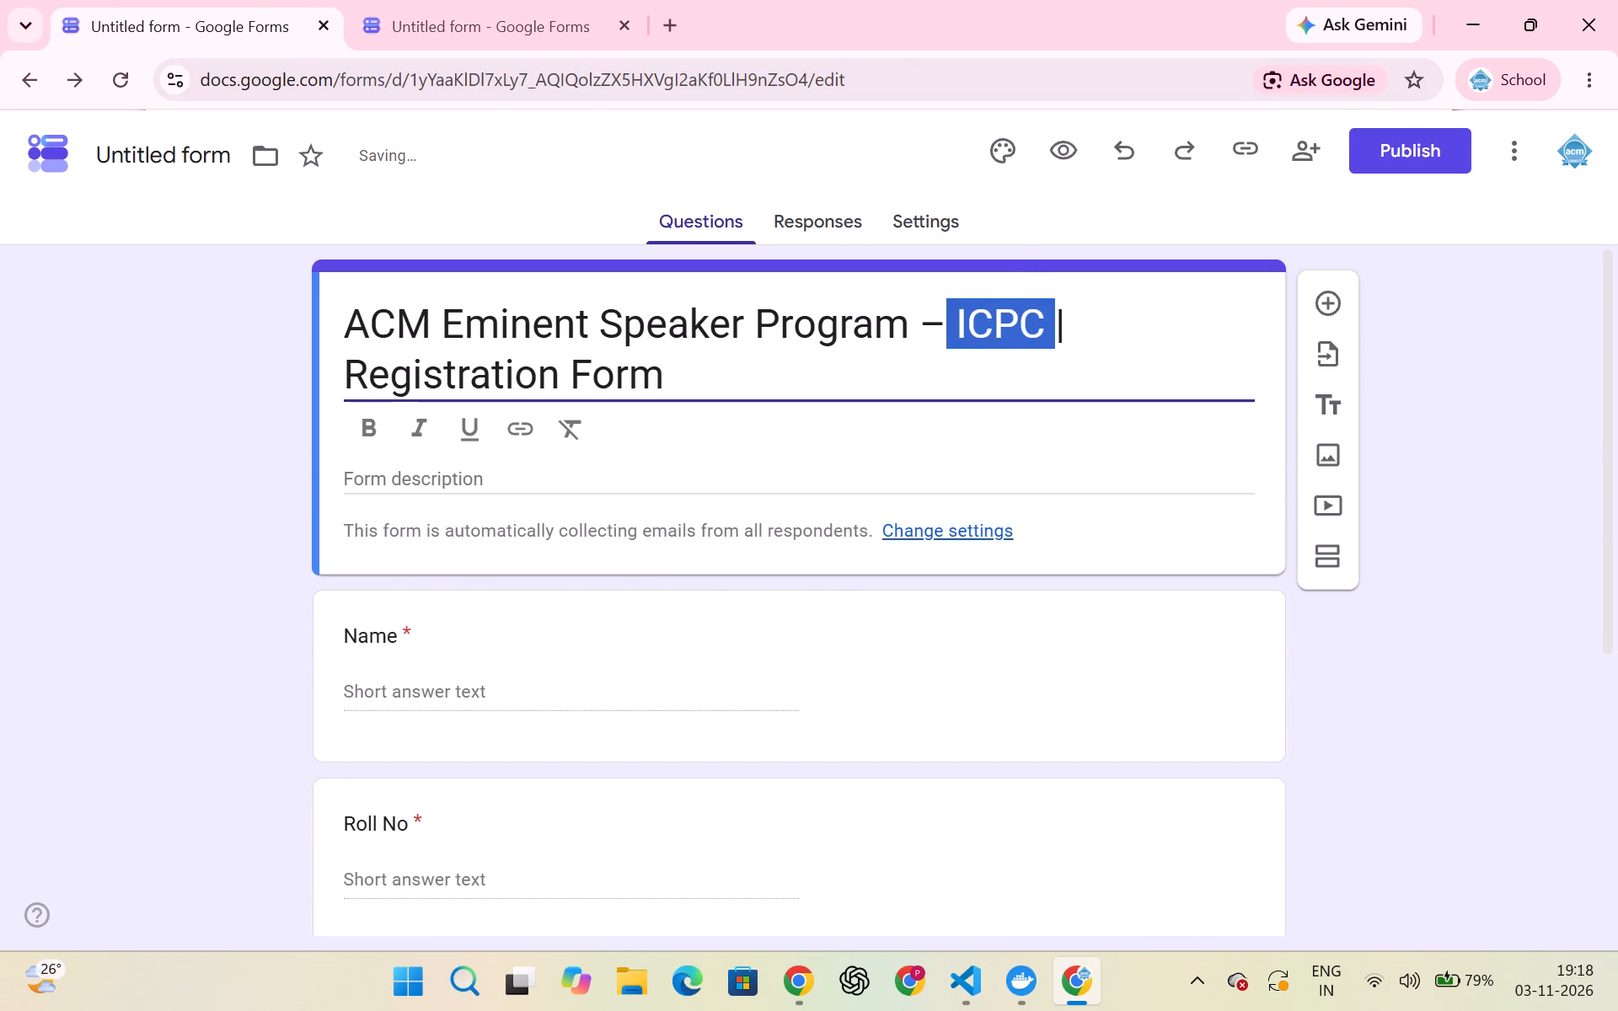
pyautogui.press('BackSpace')
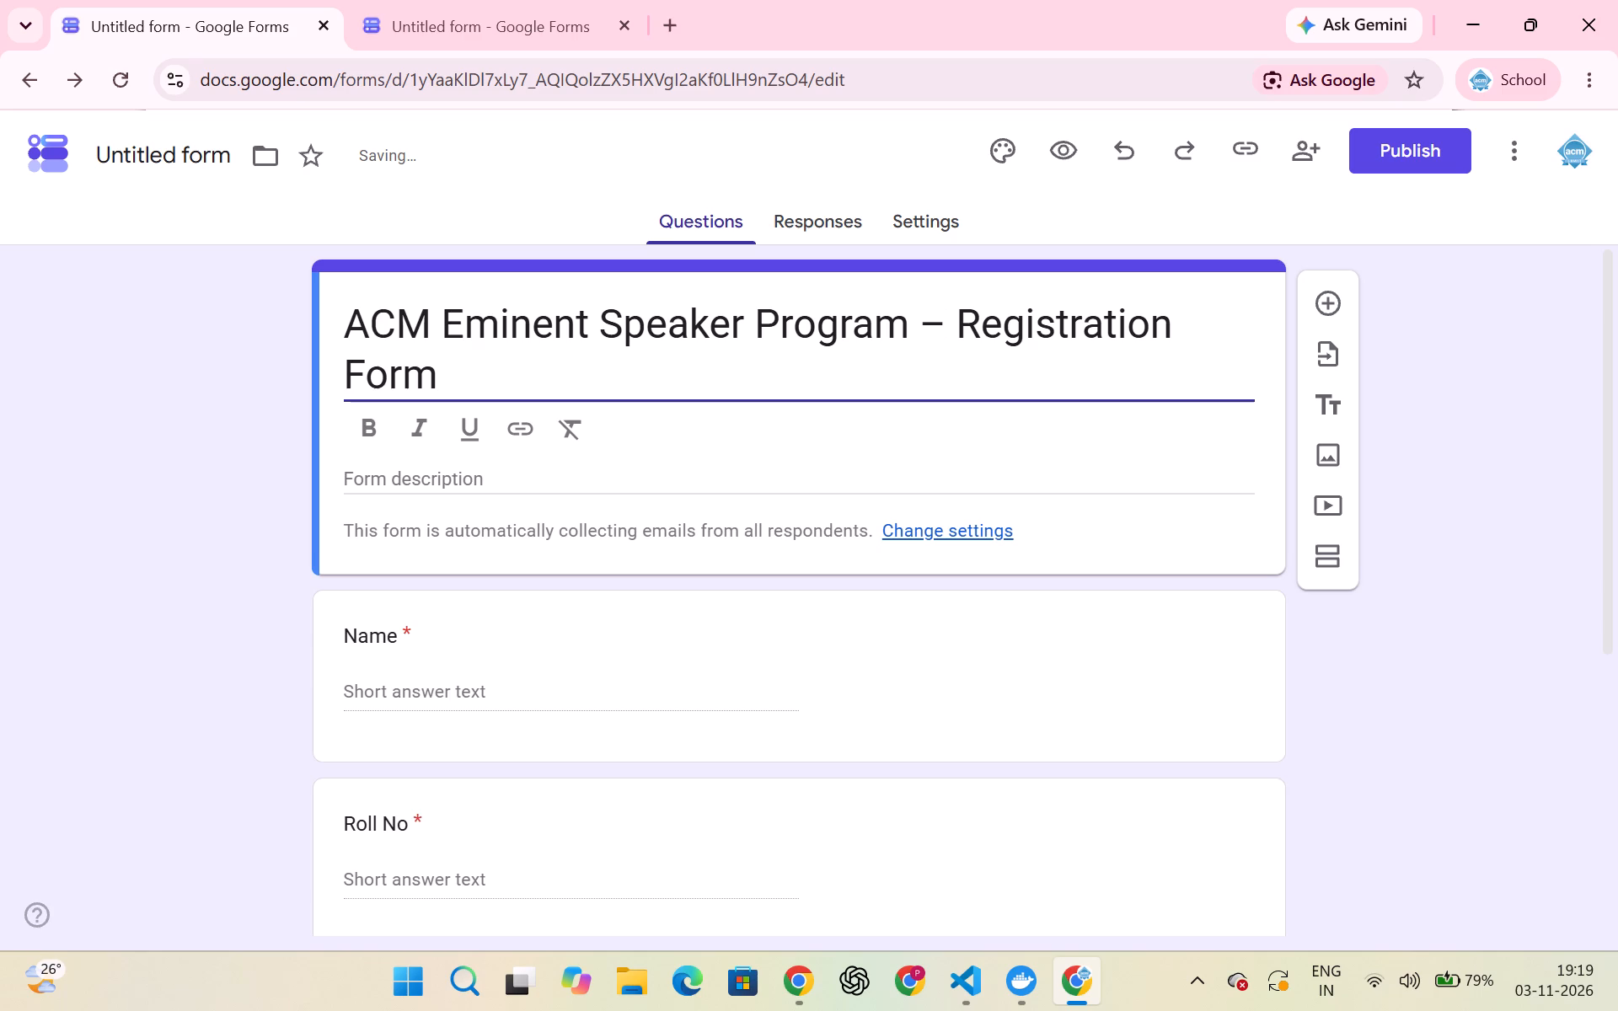
# Fill the new form's description with the complete event description copied from the ICPC registration form.
pyautogui.click(497, 485)
pyautogui.click(552, 0)
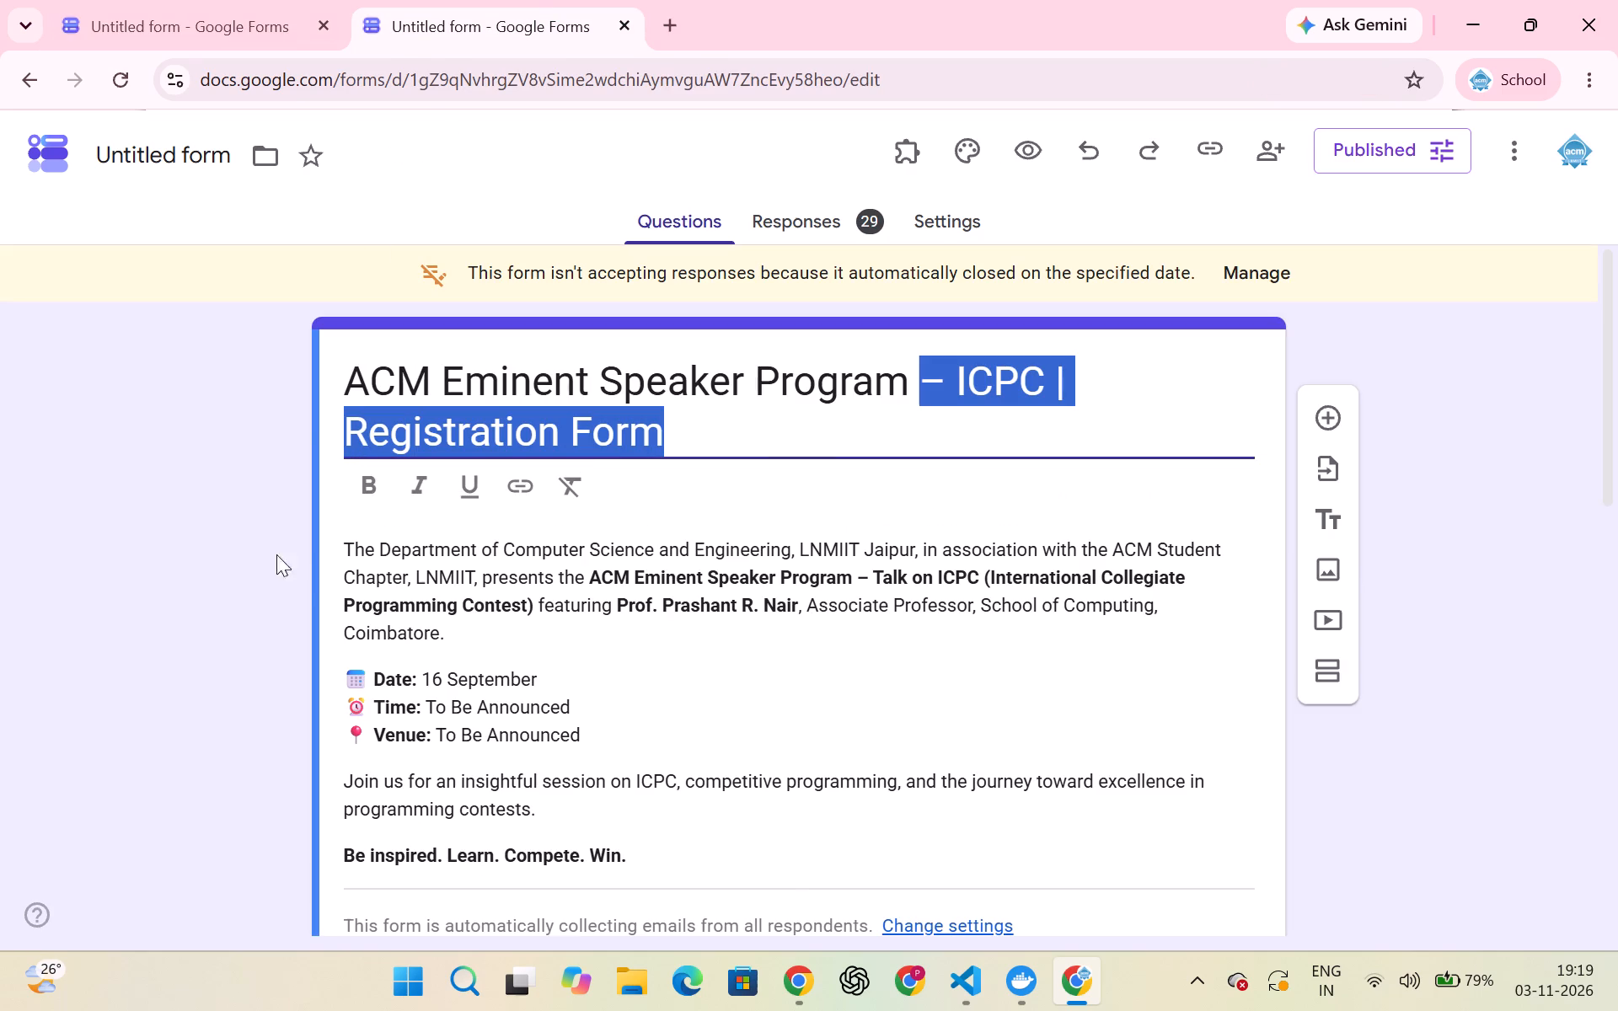
pyautogui.moveTo(340, 535); pyautogui.dragTo(456, 680)
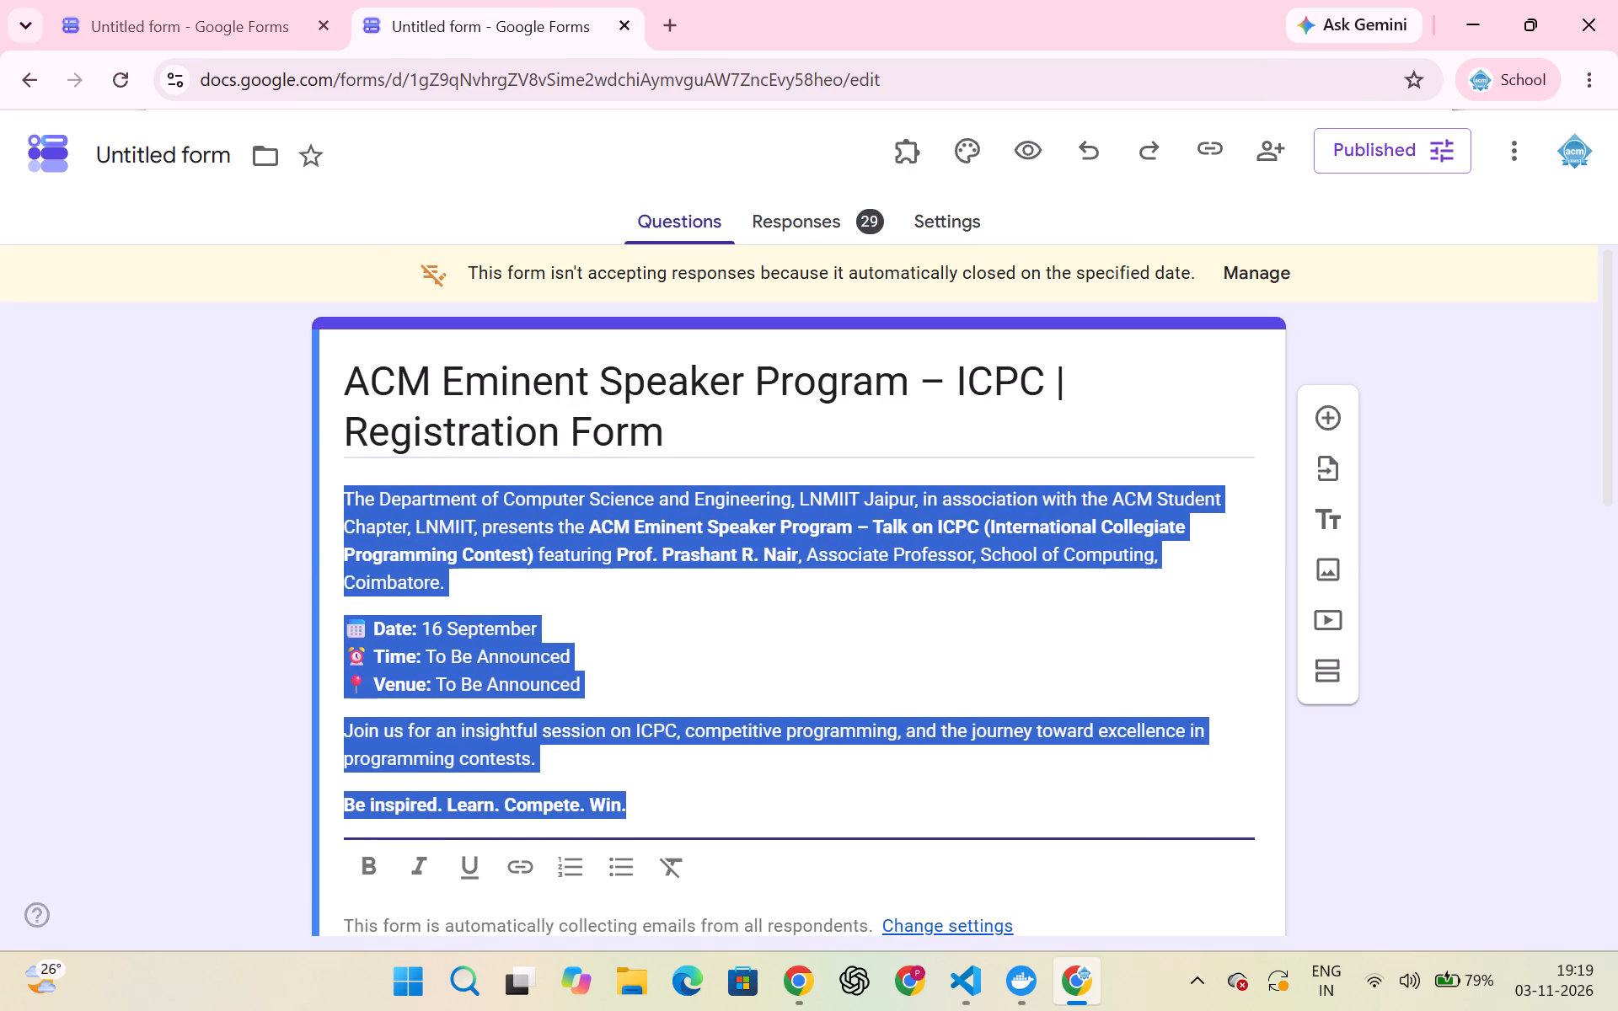
pyautogui.hotkey('ctrl', 'c')
pyautogui.click(164, 0)
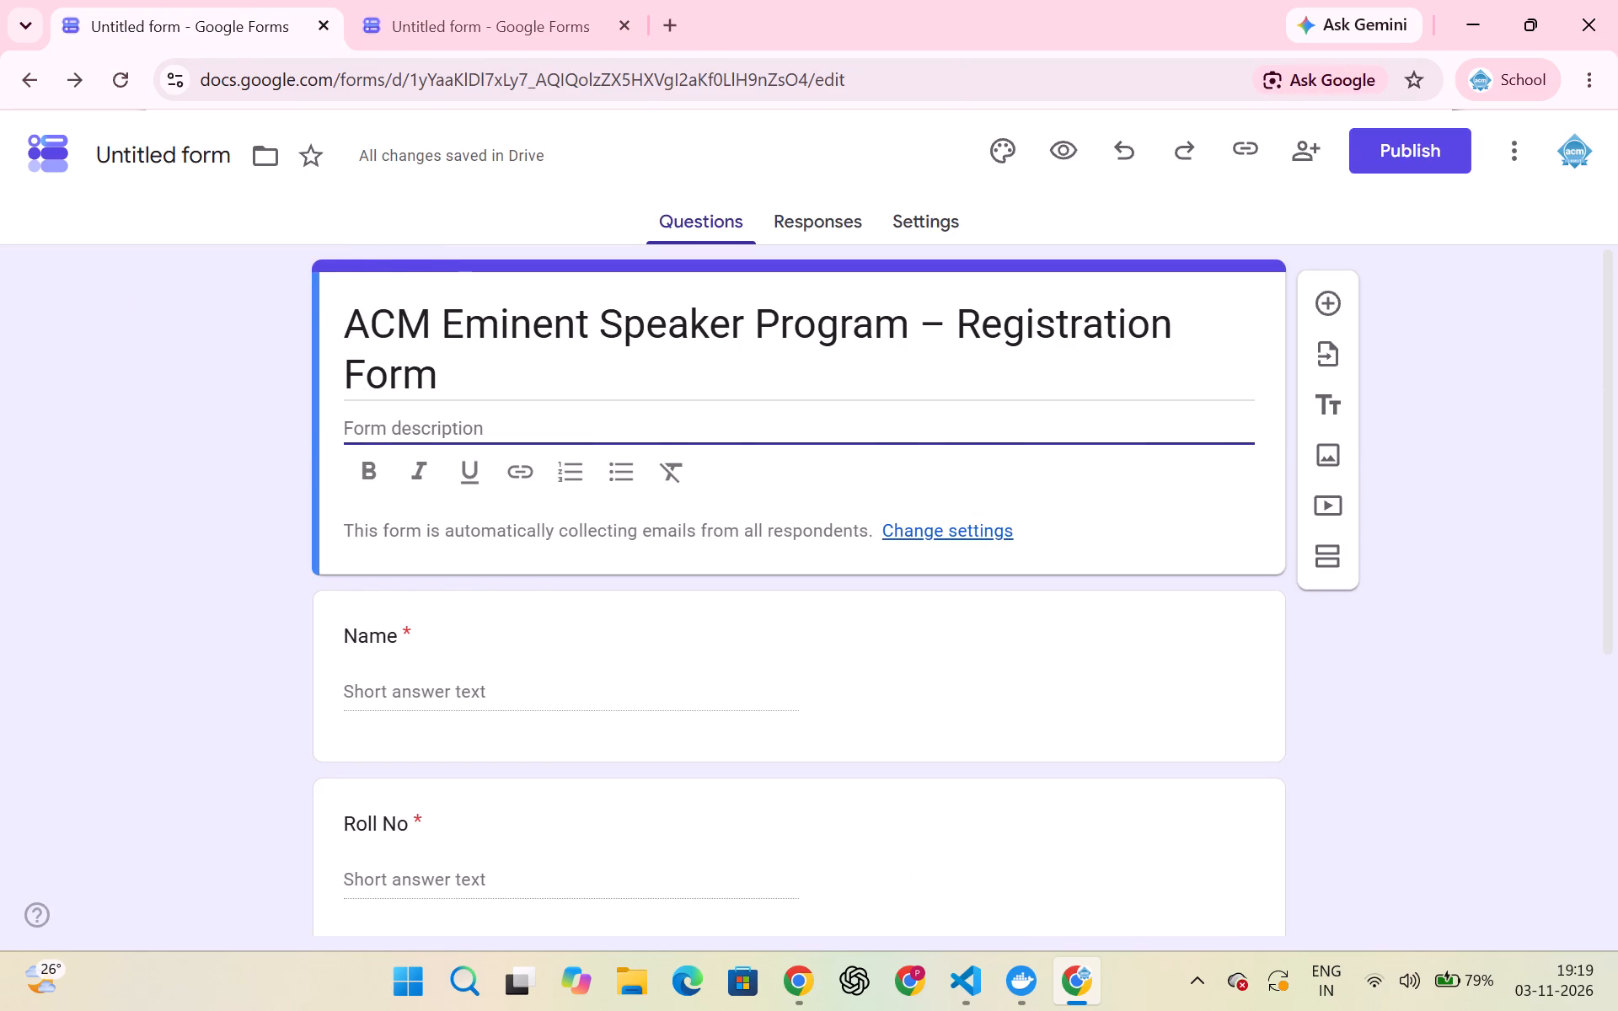
pyautogui.hotkey('ctrl', 'v')
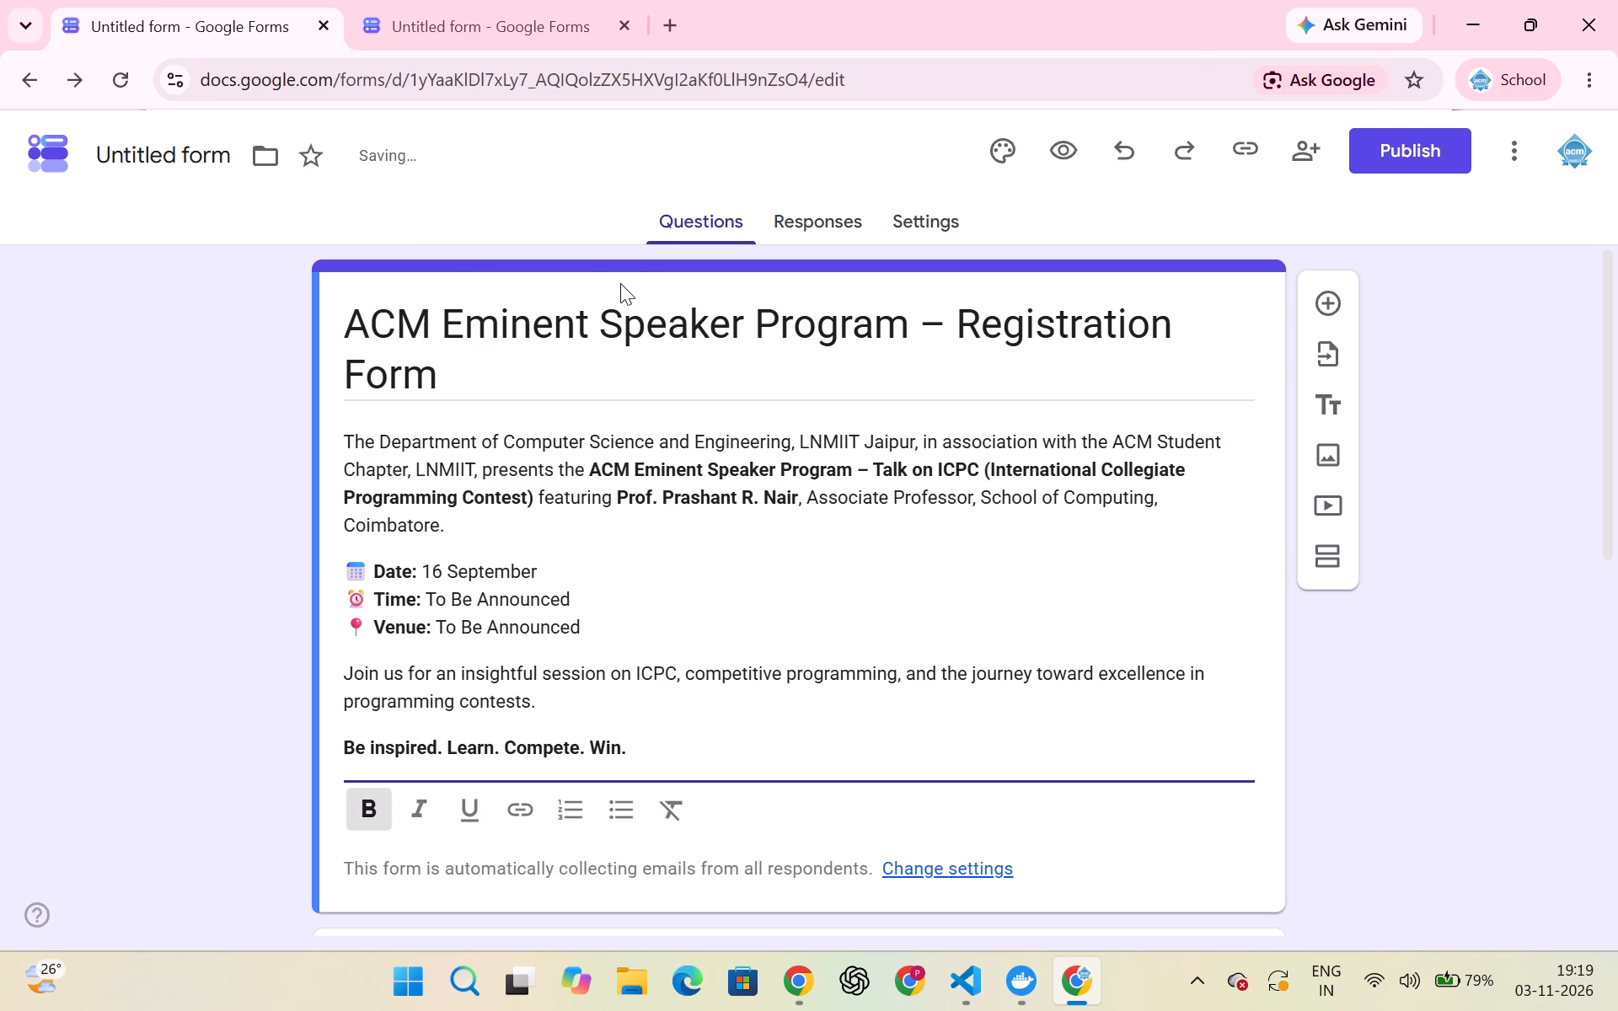
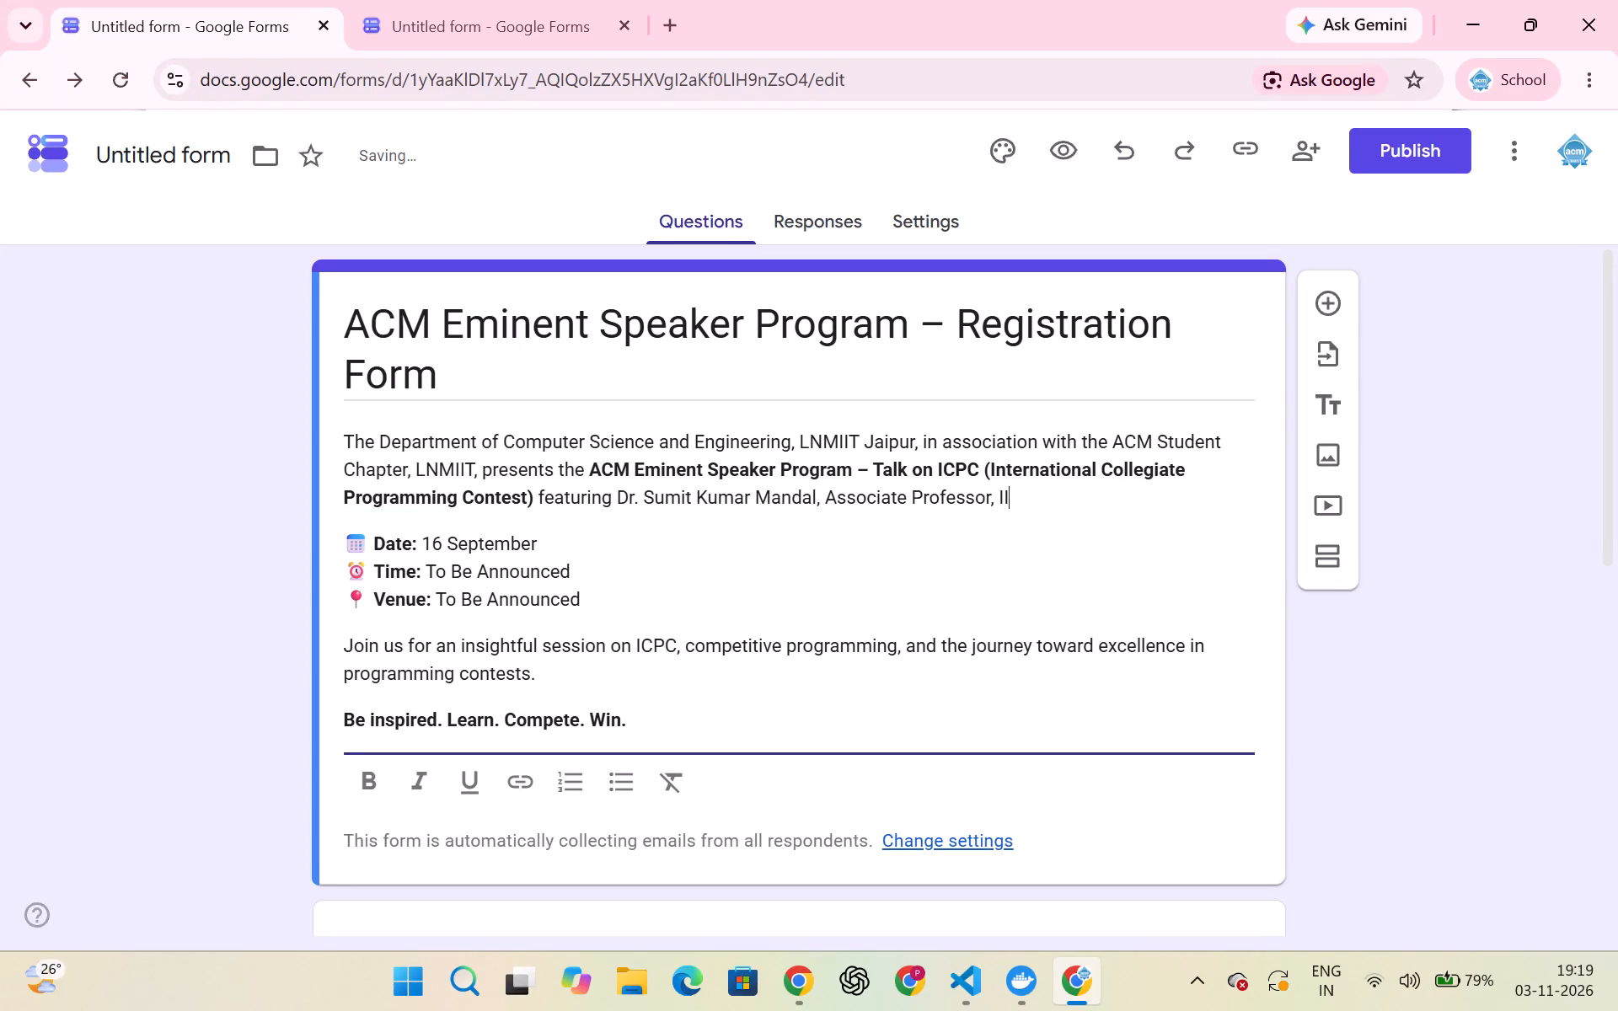
# Complete the speaker's affiliation after "Associate Professor" in the form description so it reads "IISC Banglore.".
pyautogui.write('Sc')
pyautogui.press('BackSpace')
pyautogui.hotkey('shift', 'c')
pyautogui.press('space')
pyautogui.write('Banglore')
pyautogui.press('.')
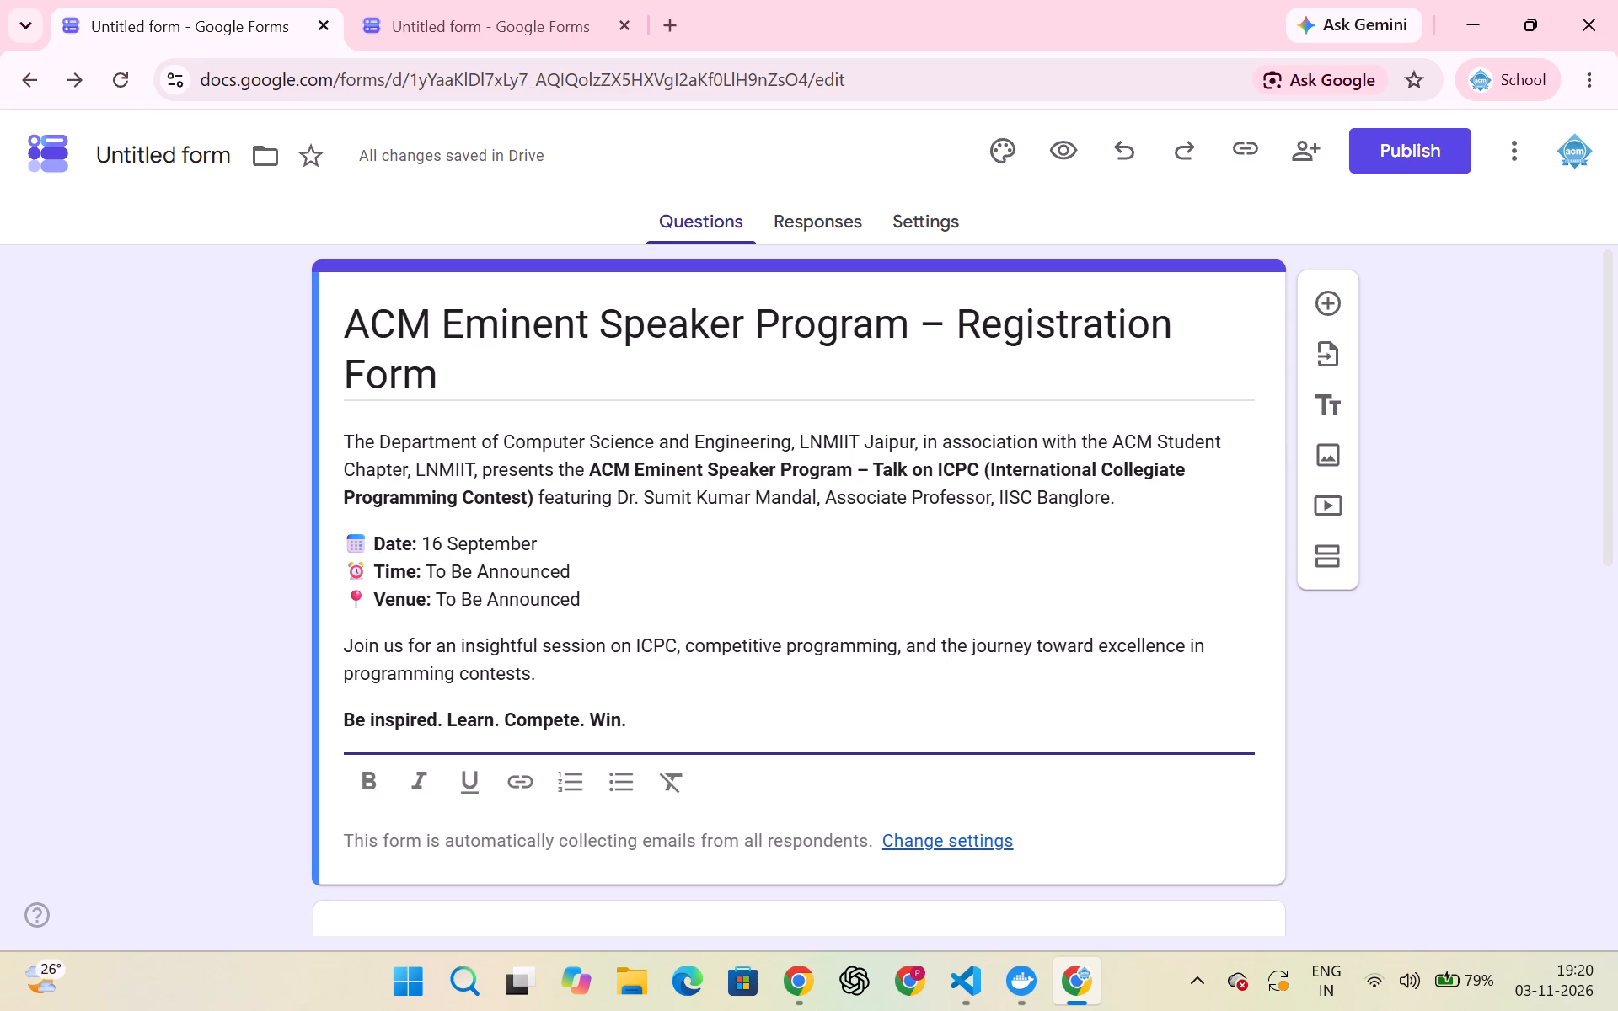
# Remove "September" after 16 in the form description's Date line and start entering the replacement month with "N".
pyautogui.click(533, 545)
pyautogui.click(535, 539)
pyautogui.moveTo(548, 540); pyautogui.dragTo(454, 530)
pyautogui.click(454, 530)
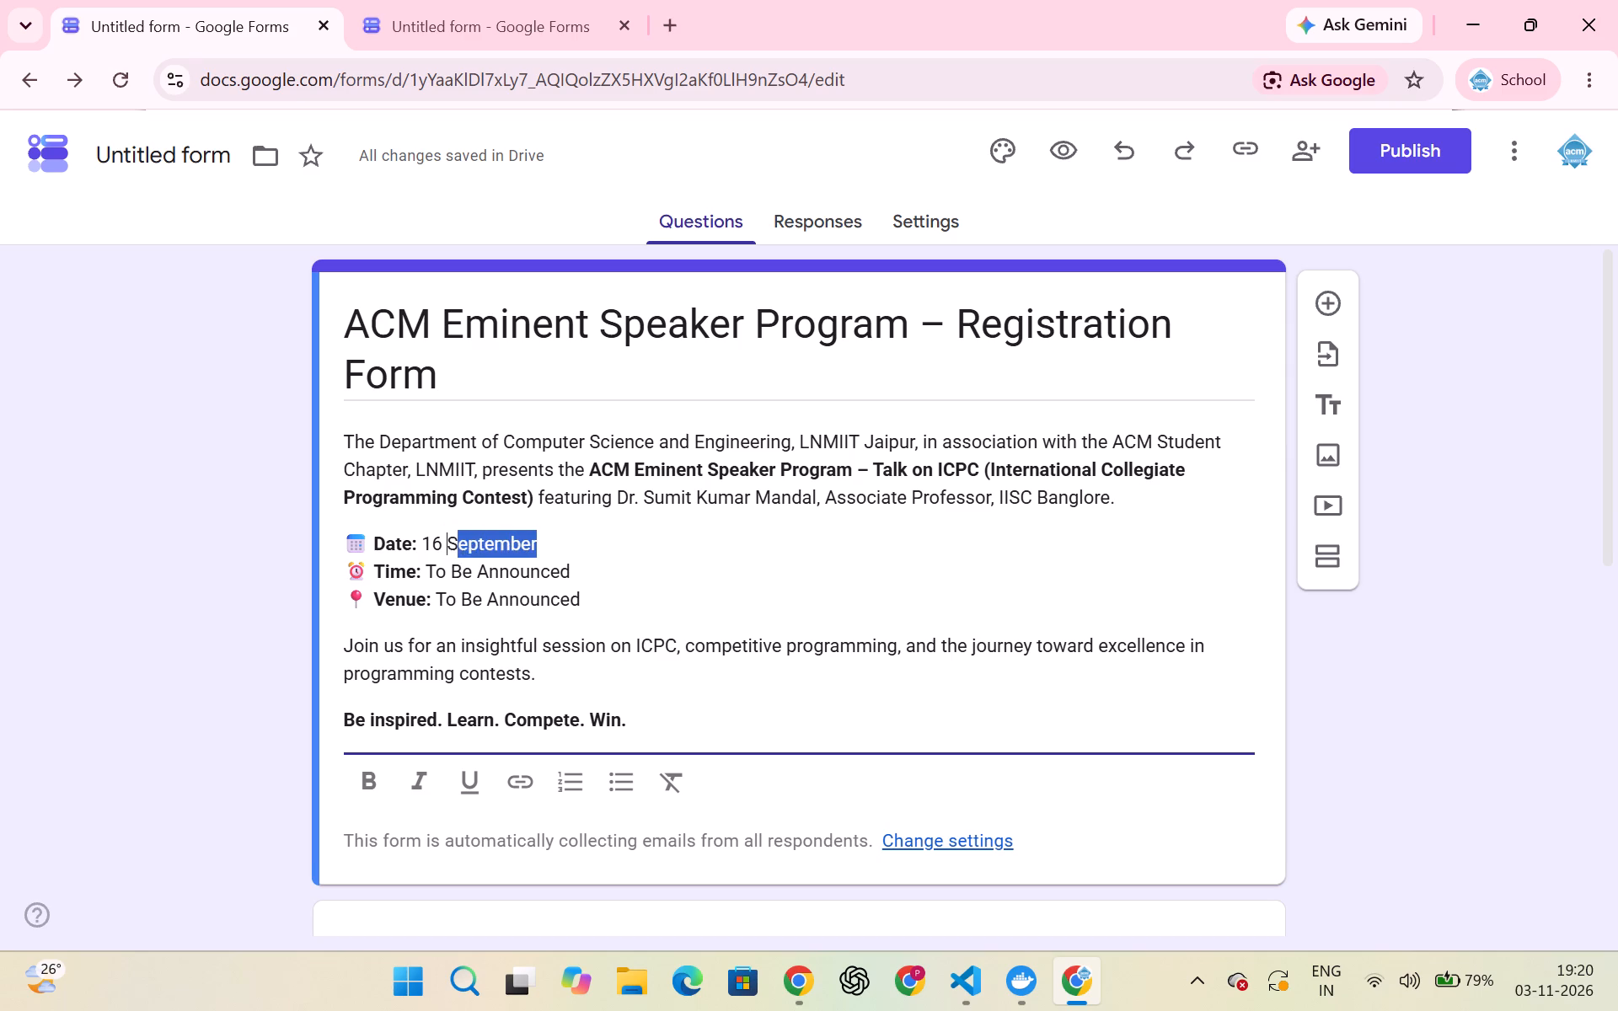
pyautogui.press('Right')
pyautogui.press('BackSpace')
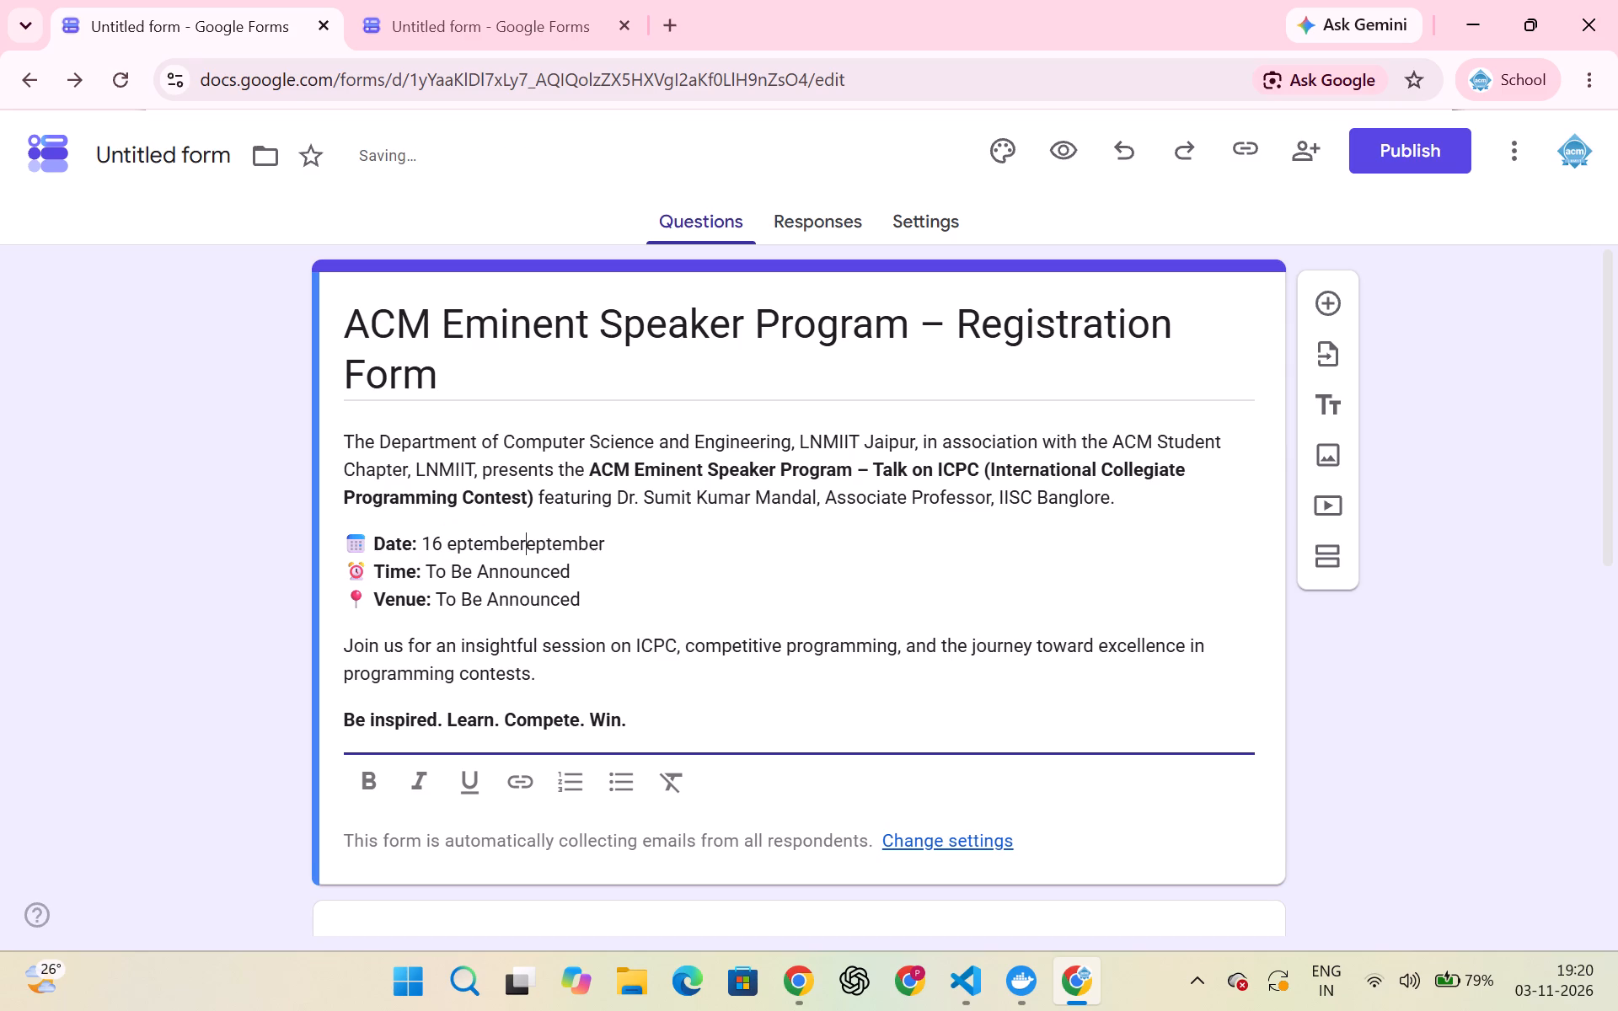
pyautogui.press('Right')
pyautogui.press('Right')
pyautogui.press('Right')
pyautogui.press('Right')
pyautogui.press('Right')
pyautogui.press('Right')
pyautogui.press('Right')
pyautogui.press('Right')
pyautogui.press('BackSpace')
pyautogui.press('\\')
pyautogui.press('BackSpace')
pyautogui.press('\\')
pyautogui.press('BackSpace')
pyautogui.press('BackSpace')
pyautogui.press('BackSpace')
pyautogui.press('BackSpace')
pyautogui.press('BackSpace')
pyautogui.press('BackSpace')
pyautogui.press('BackSpace')
pyautogui.press('BackSpace')
pyautogui.press('BackSpace')
pyautogui.press('BackSpace')
pyautogui.press('BackSpace')
pyautogui.press('BackSpace')
pyautogui.press('BackSpace')
pyautogui.press('BackSpace')
pyautogui.press('BackSpace')
pyautogui.press('BackSpace')
pyautogui.write('N')
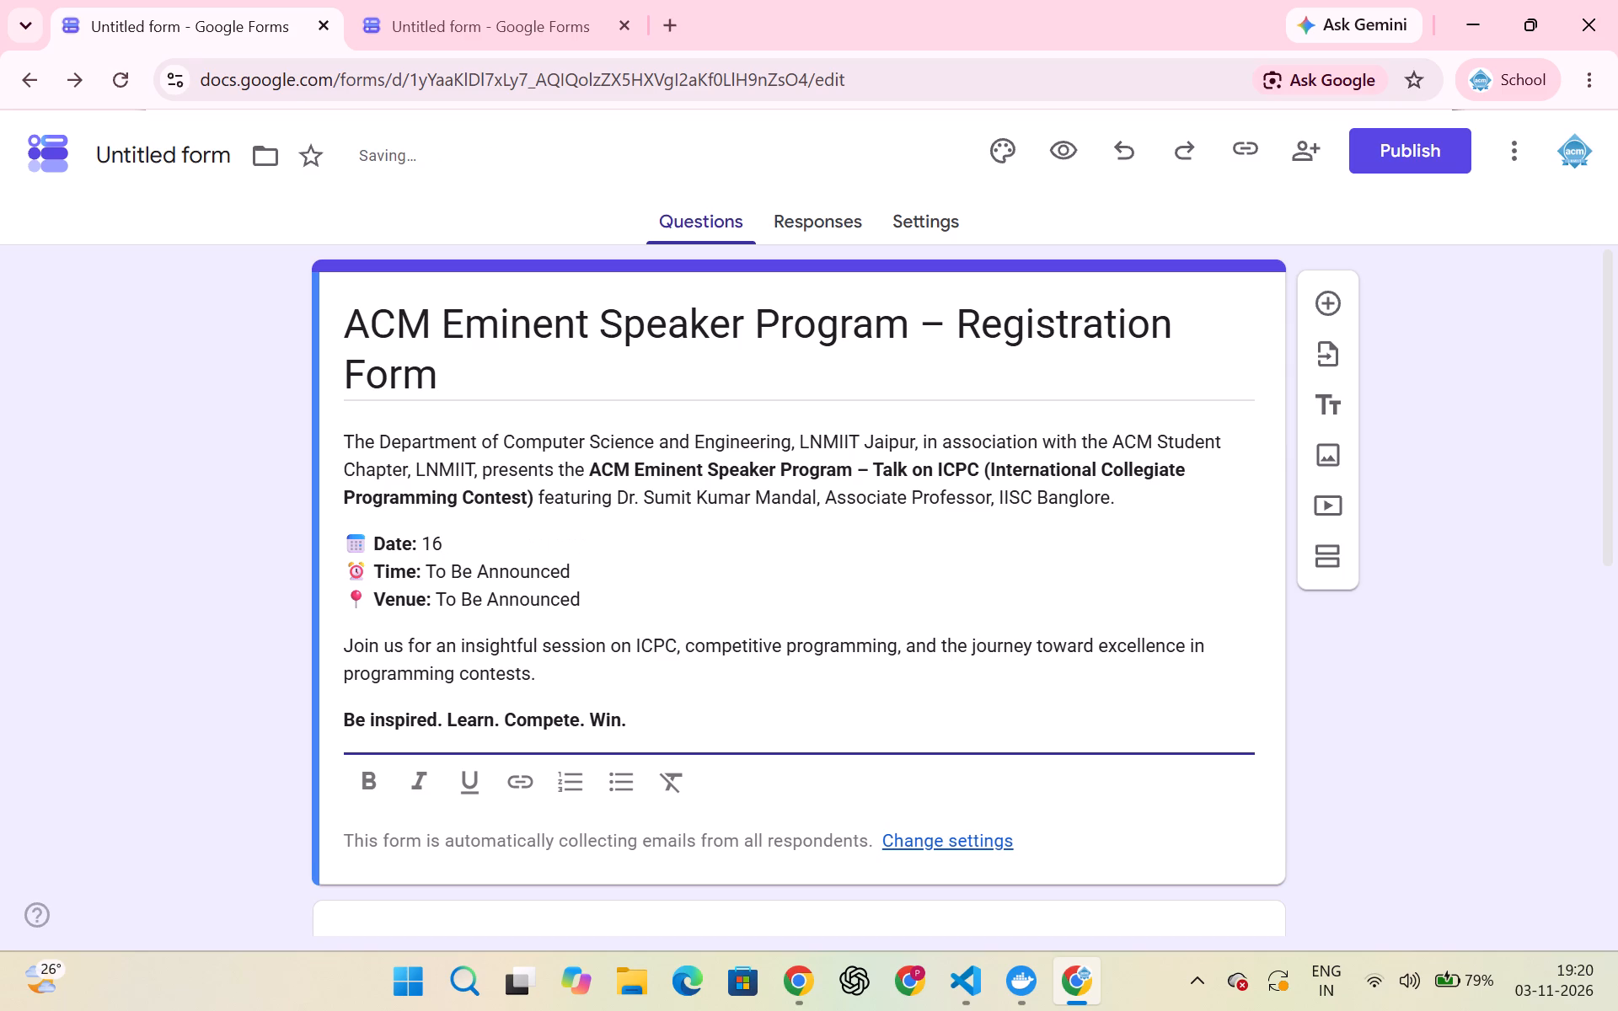
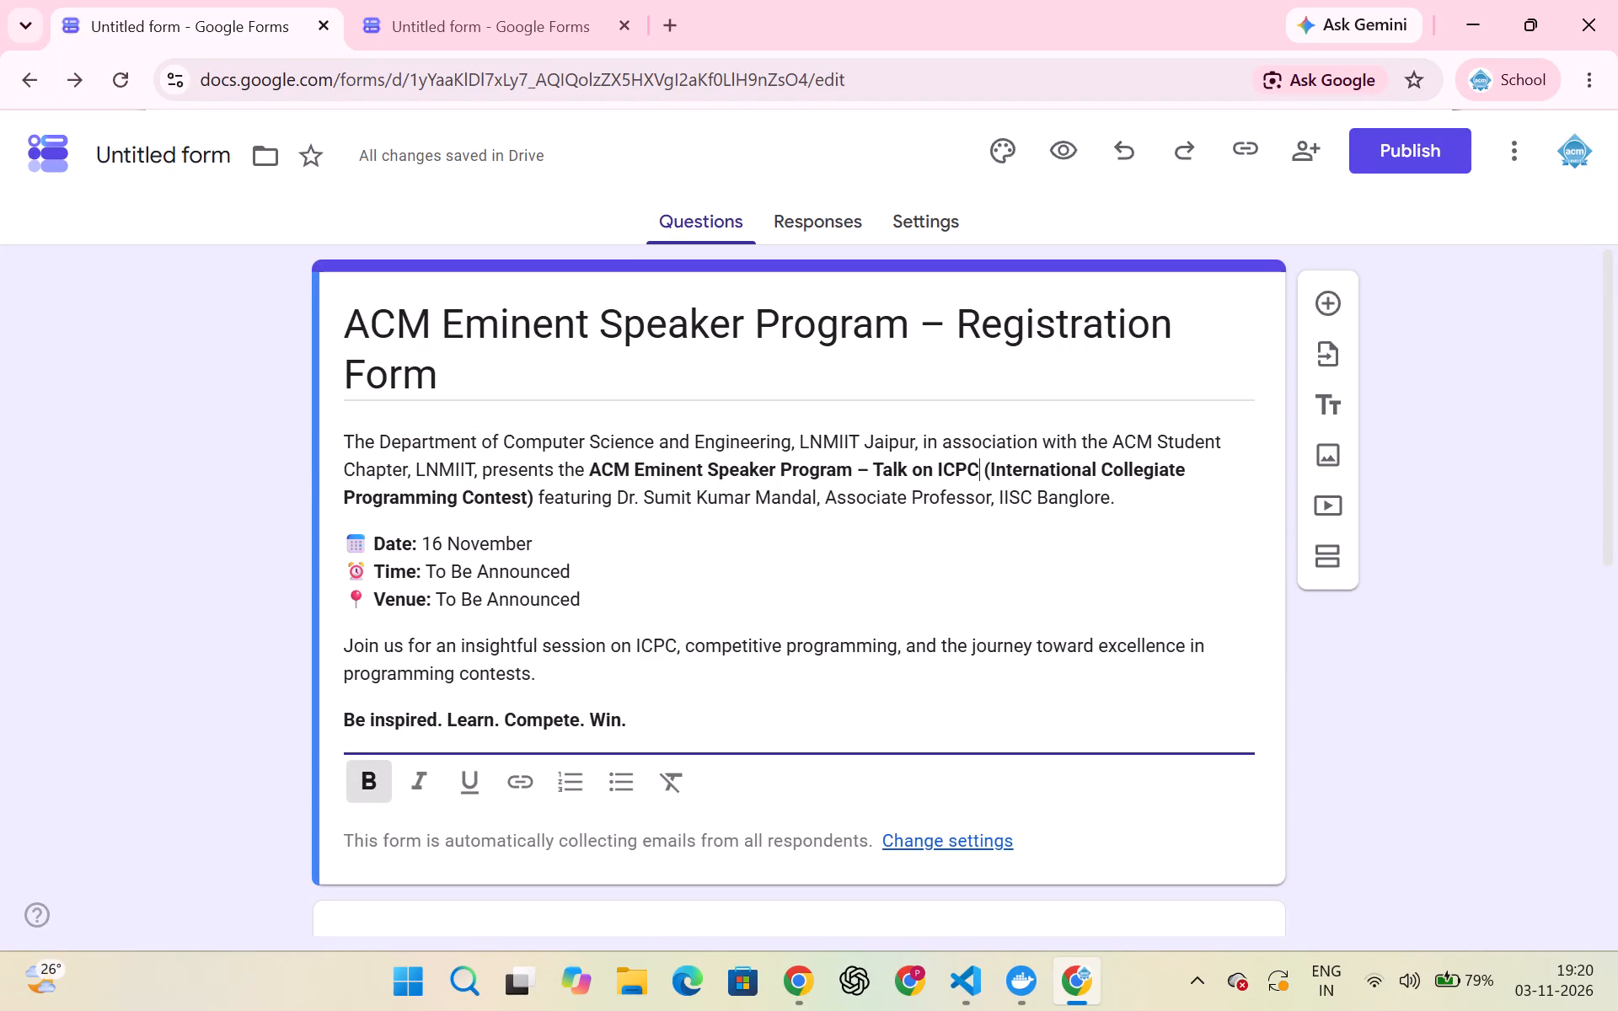
# Replace the talk topic "ICPC (International Collegiate Programming Contest)" in the form description with the copied "New Computing Paradigms for Large Language Models (LLMs)".
pyautogui.moveTo(937, 467); pyautogui.dragTo(981, 473)
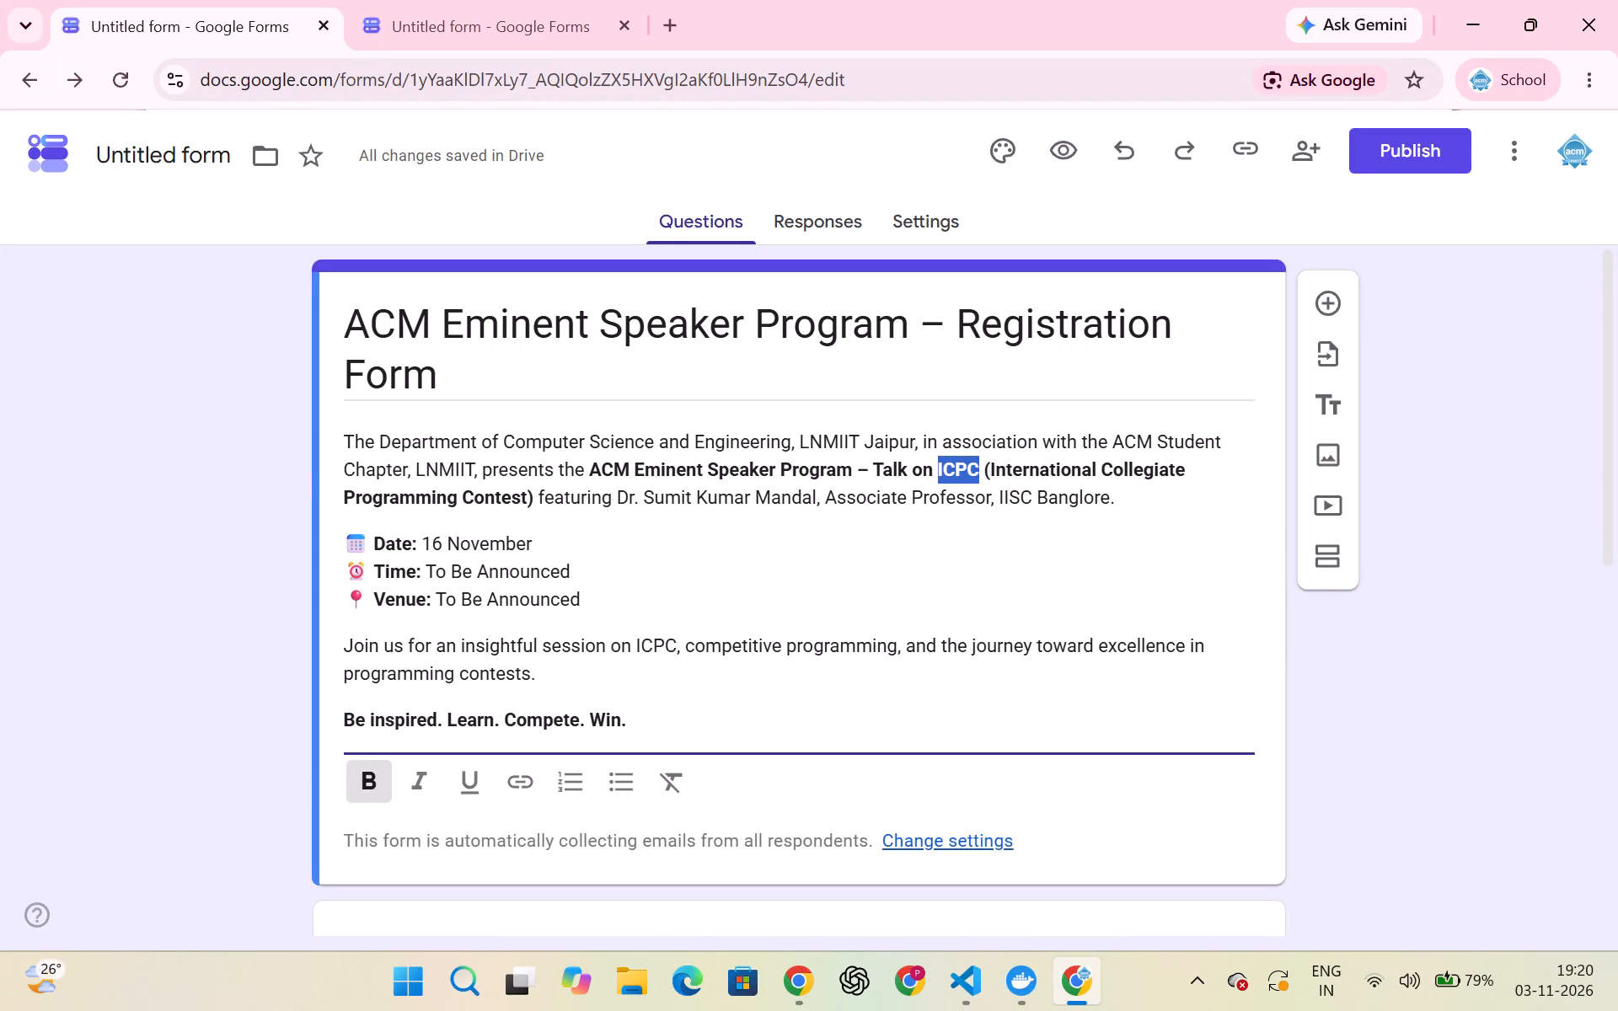
pyautogui.moveTo(981, 473); pyautogui.dragTo(535, 508)
pyautogui.hotkey('ctrl', 'v')
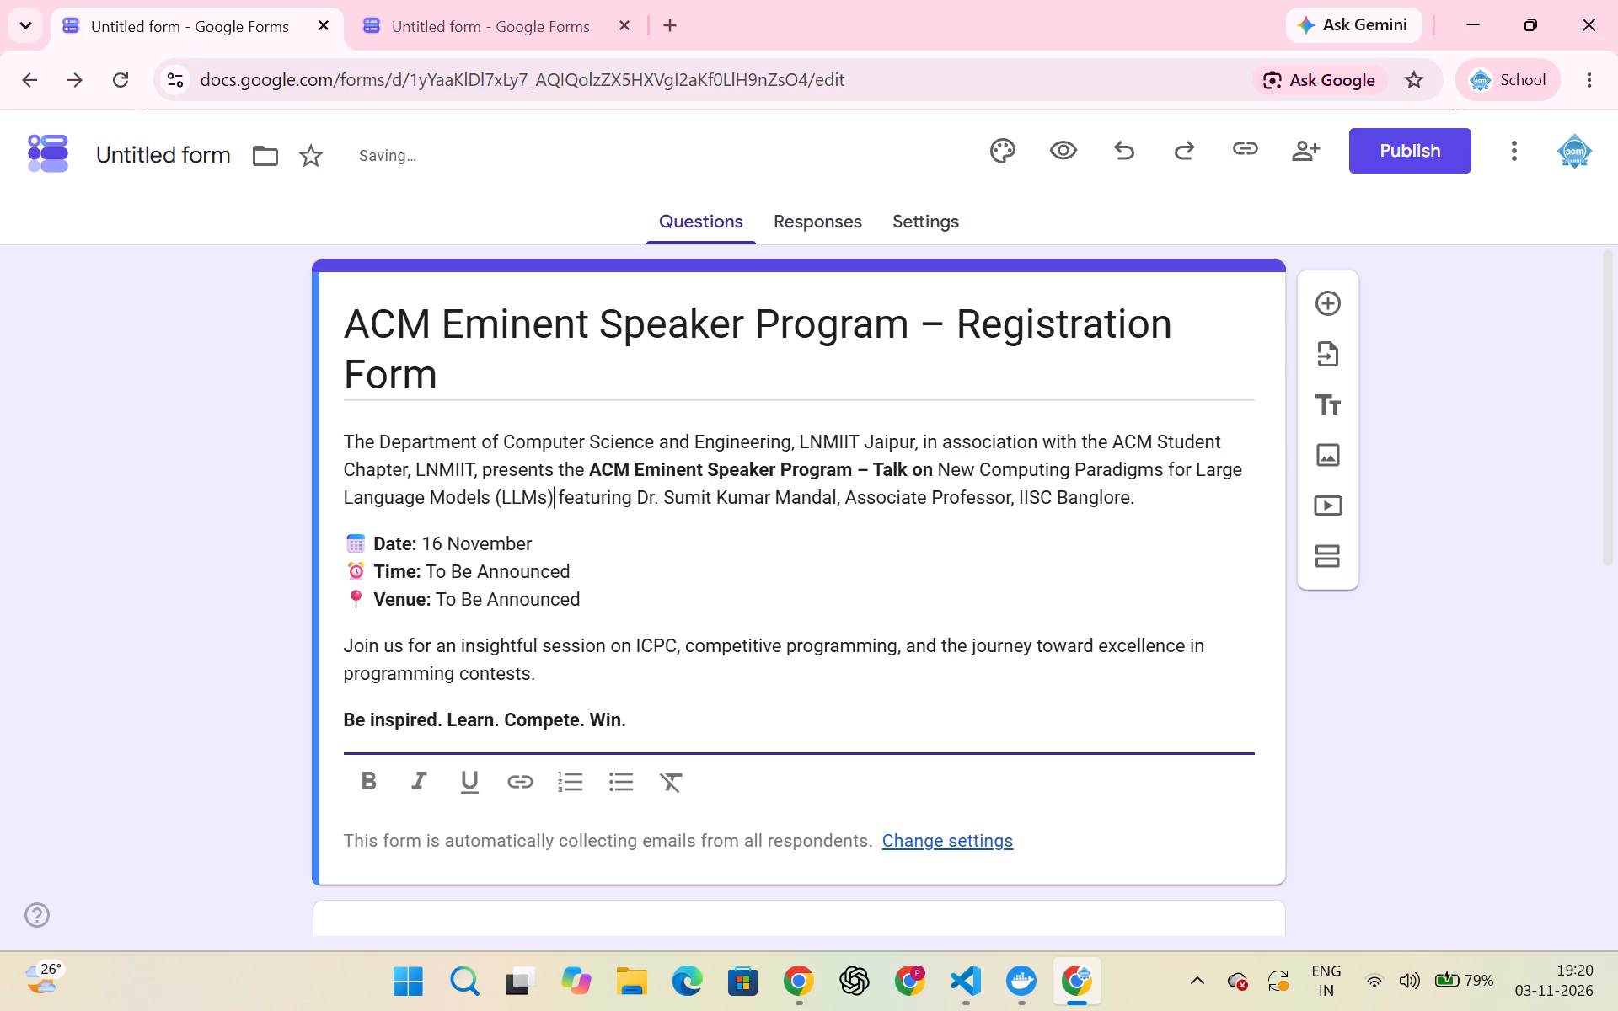
# Make the description's opening sentence bold from "New Computing Paradigms" through "IISC Banglore.".
pyautogui.moveTo(936, 472); pyautogui.dragTo(790, 462)
pyautogui.click(790, 462)
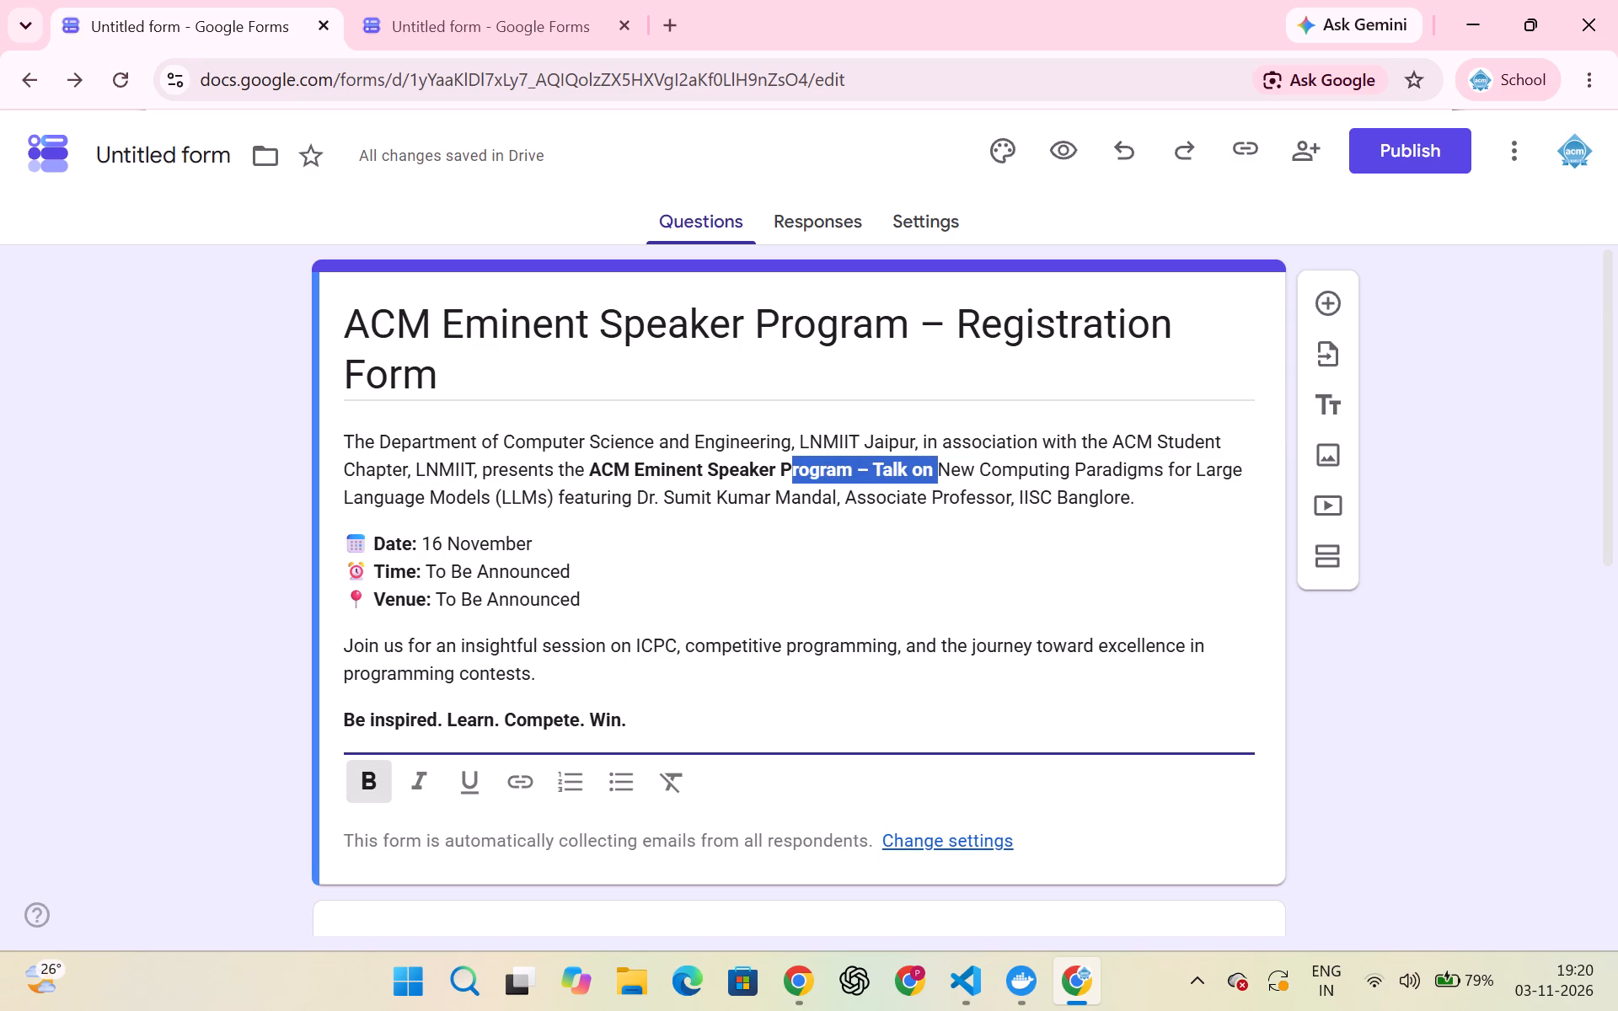
pyautogui.moveTo(932, 465); pyautogui.dragTo(1232, 492)
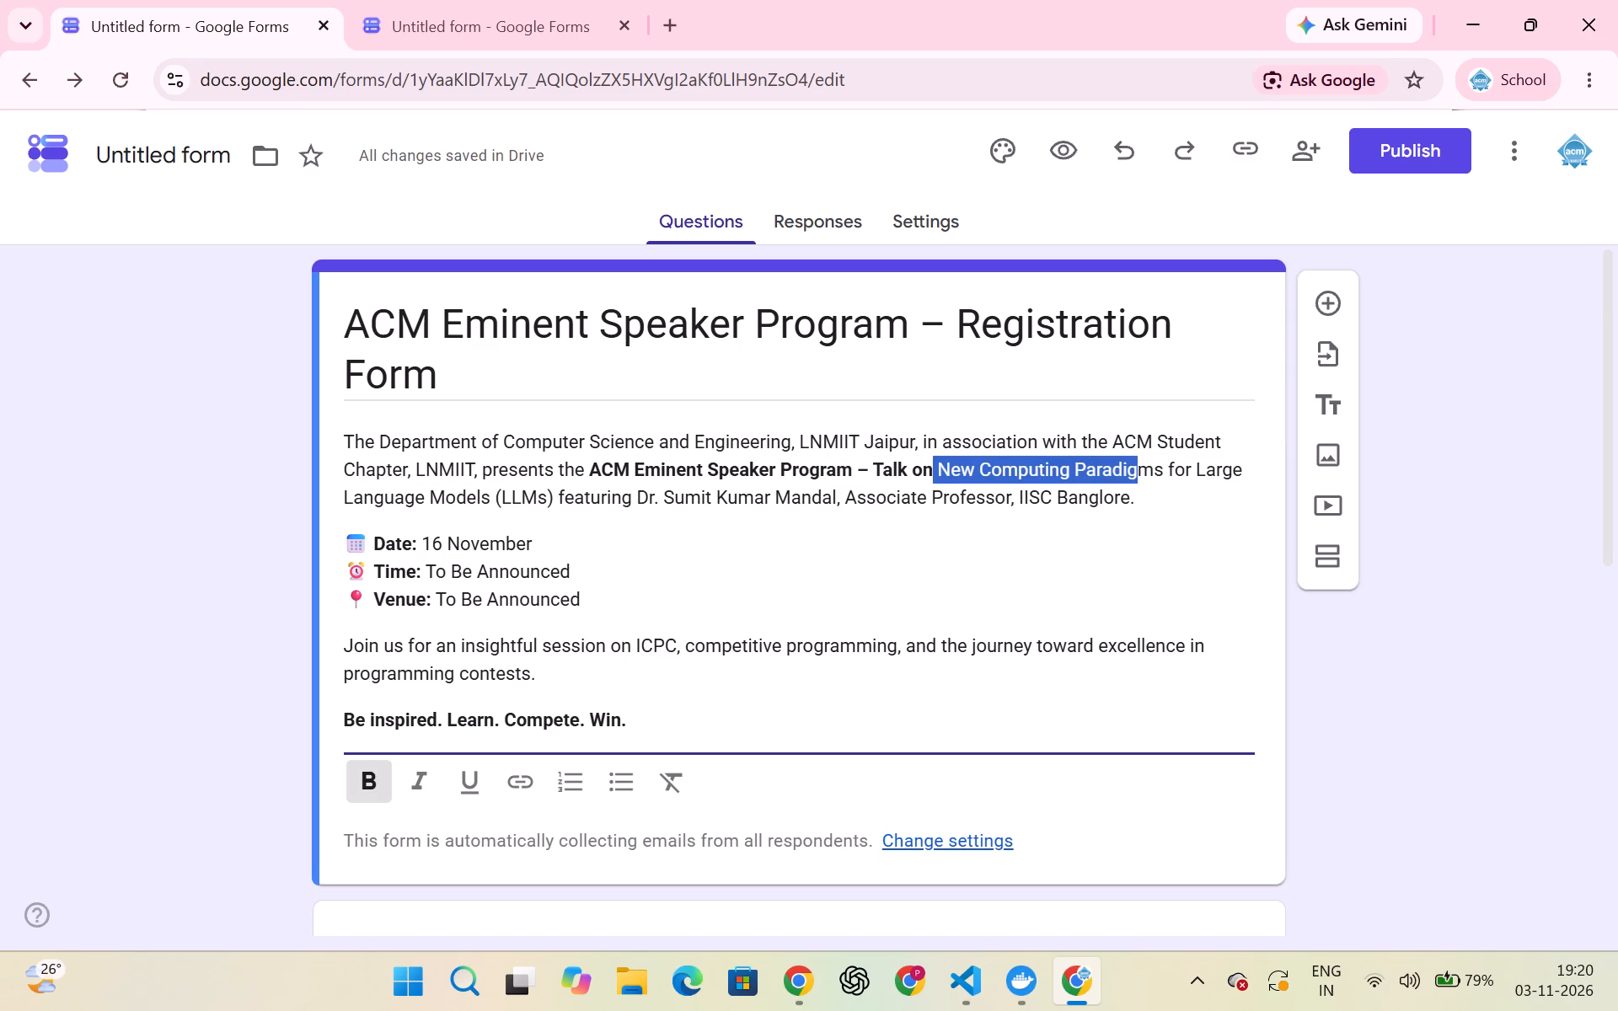
pyautogui.moveTo(1232, 492); pyautogui.dragTo(1221, 486)
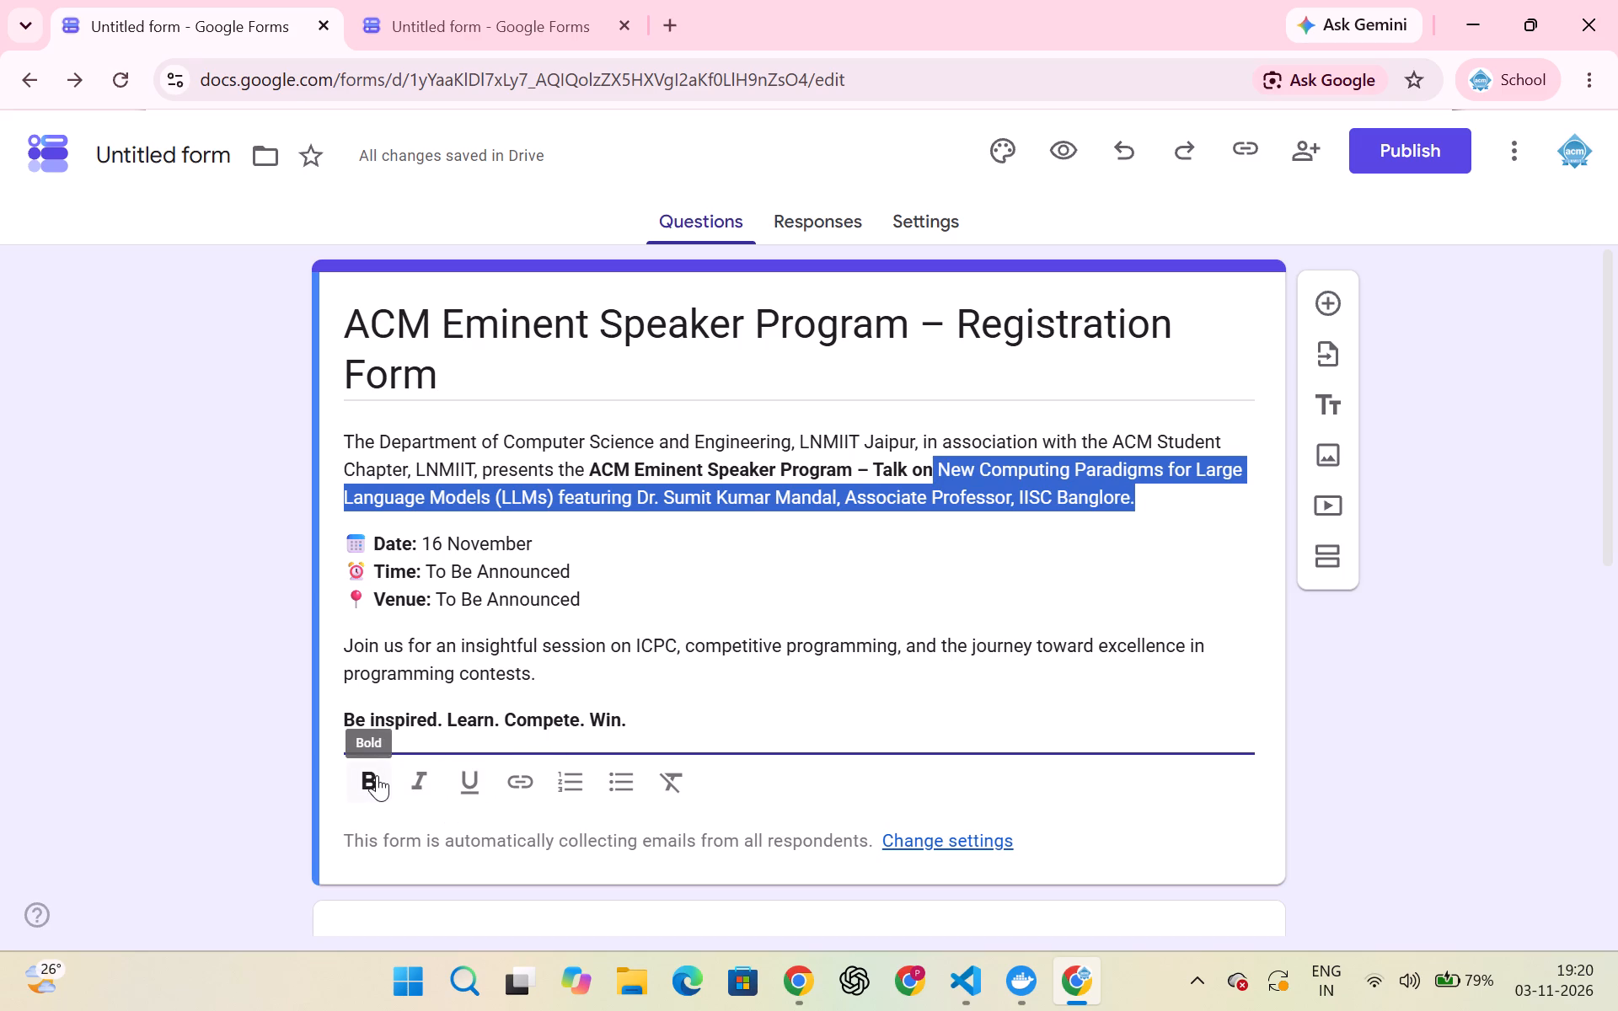
pyautogui.click(377, 775)
pyautogui.click(1034, 619)
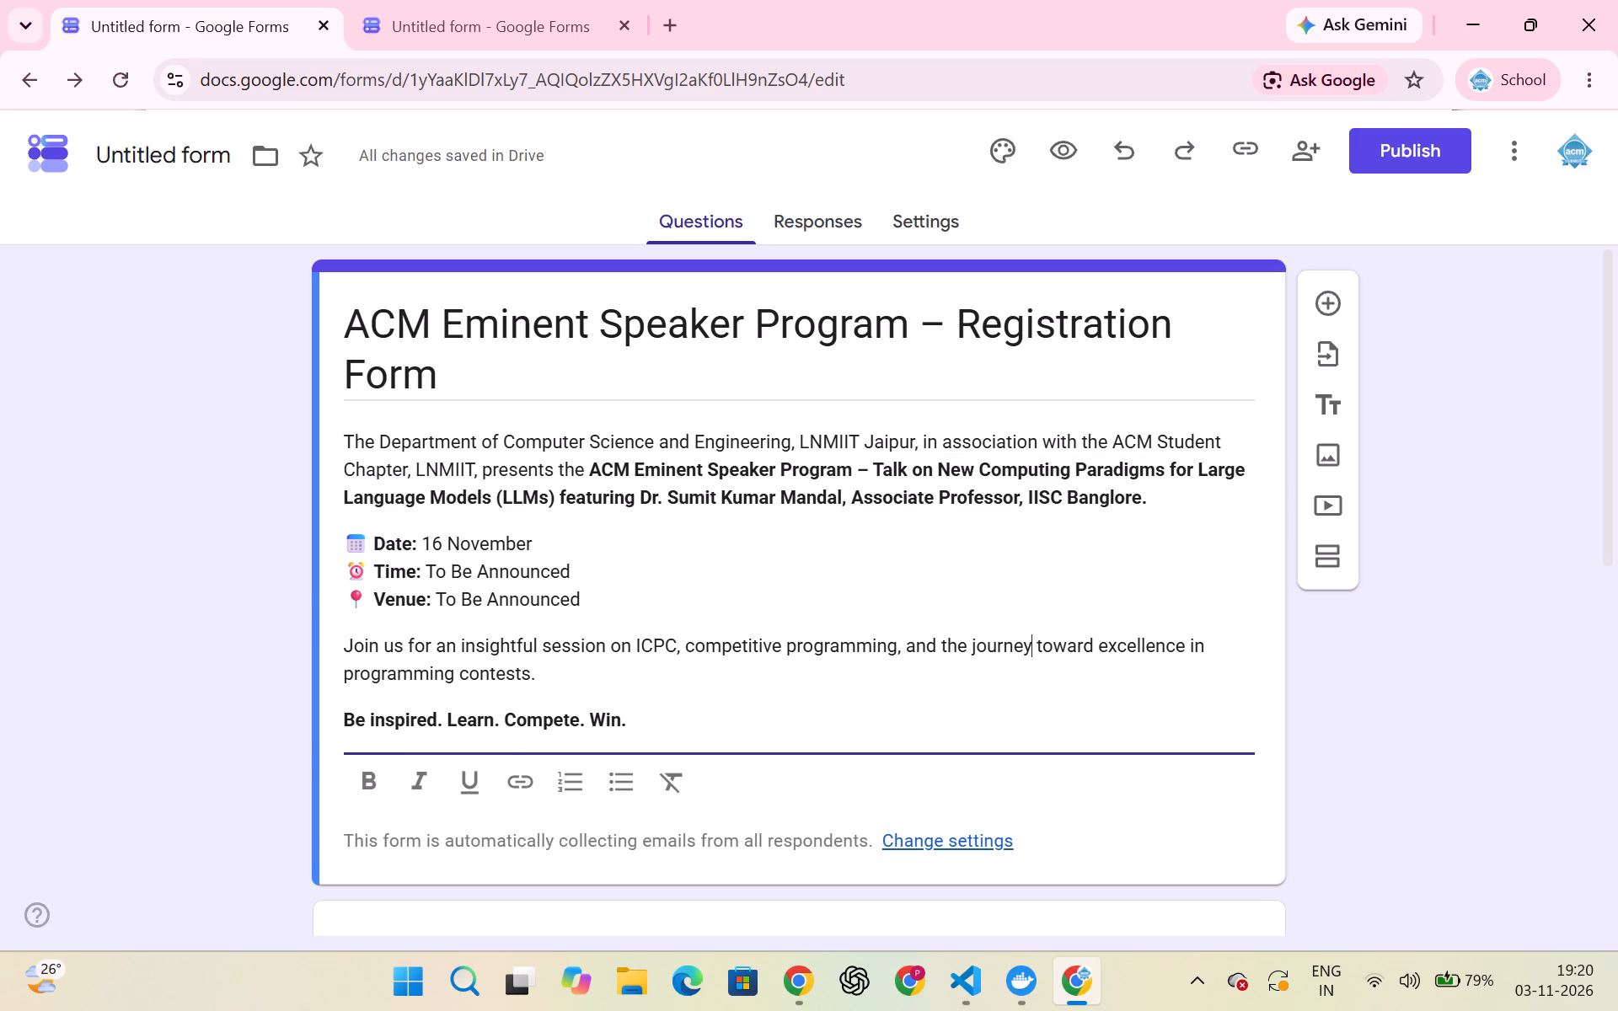
# Shorten the invitation line in the description to "Join us for an insightful session." by removing the ICPC and programming contest wording.
pyautogui.moveTo(630, 643); pyautogui.dragTo(709, 651)
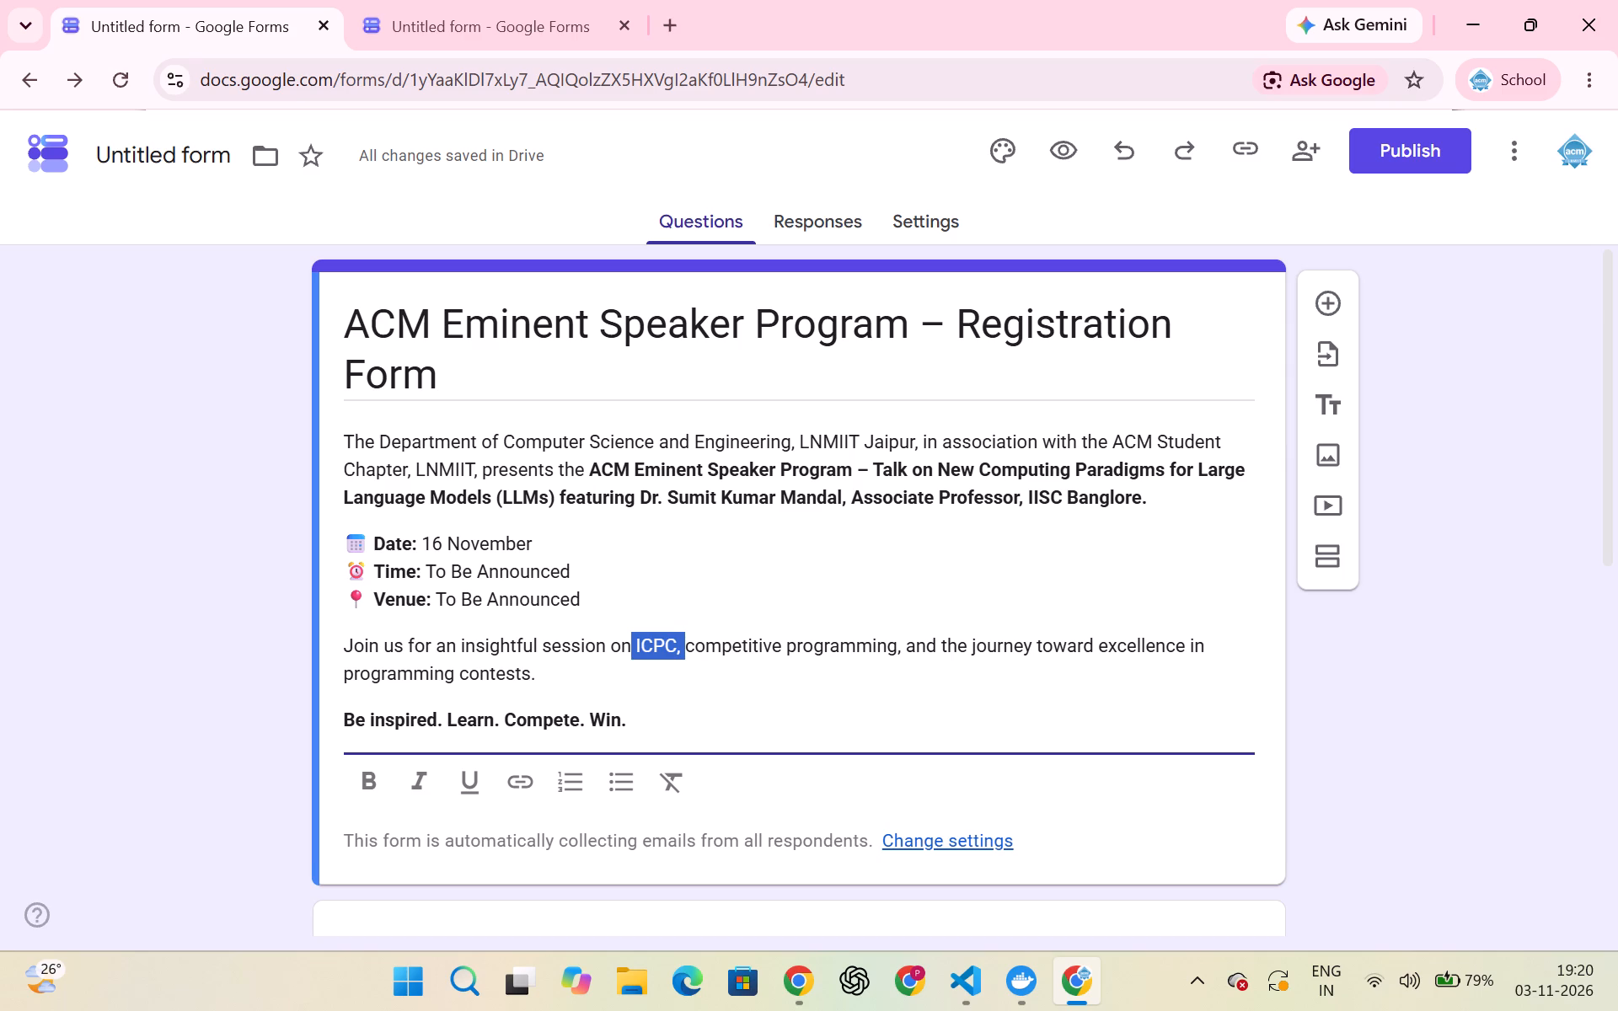
pyautogui.click(709, 651)
pyautogui.moveTo(603, 647); pyautogui.dragTo(919, 646)
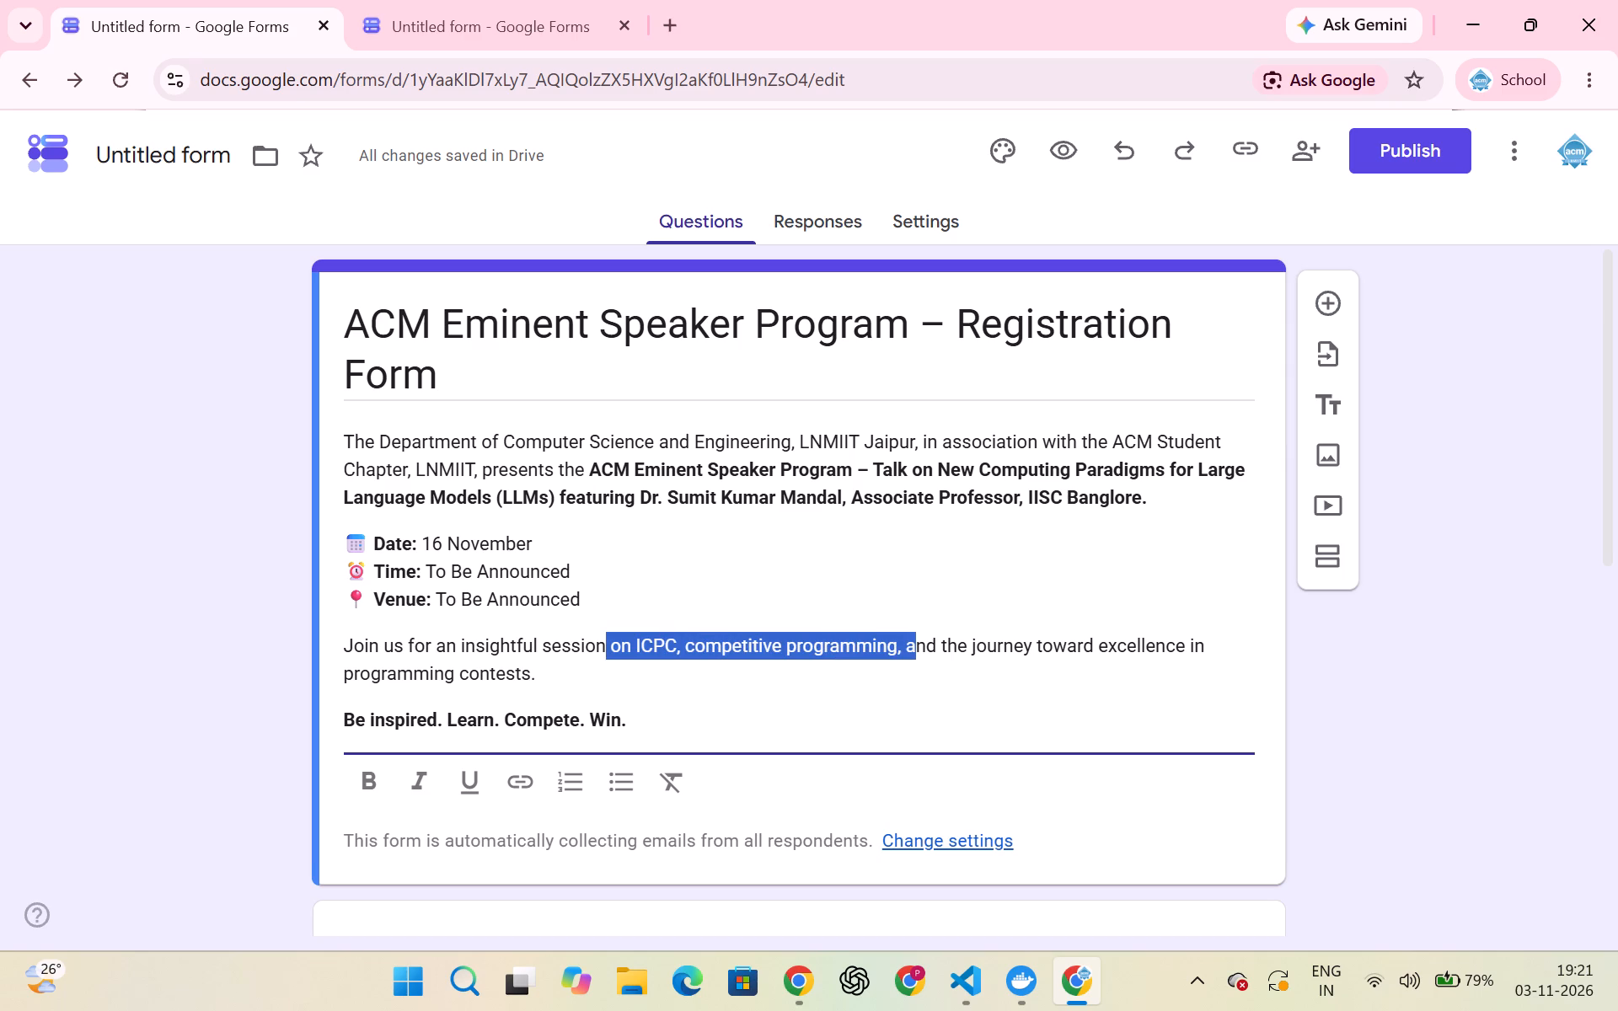
pyautogui.moveTo(919, 646); pyautogui.dragTo(899, 645)
pyautogui.press('BackSpace')
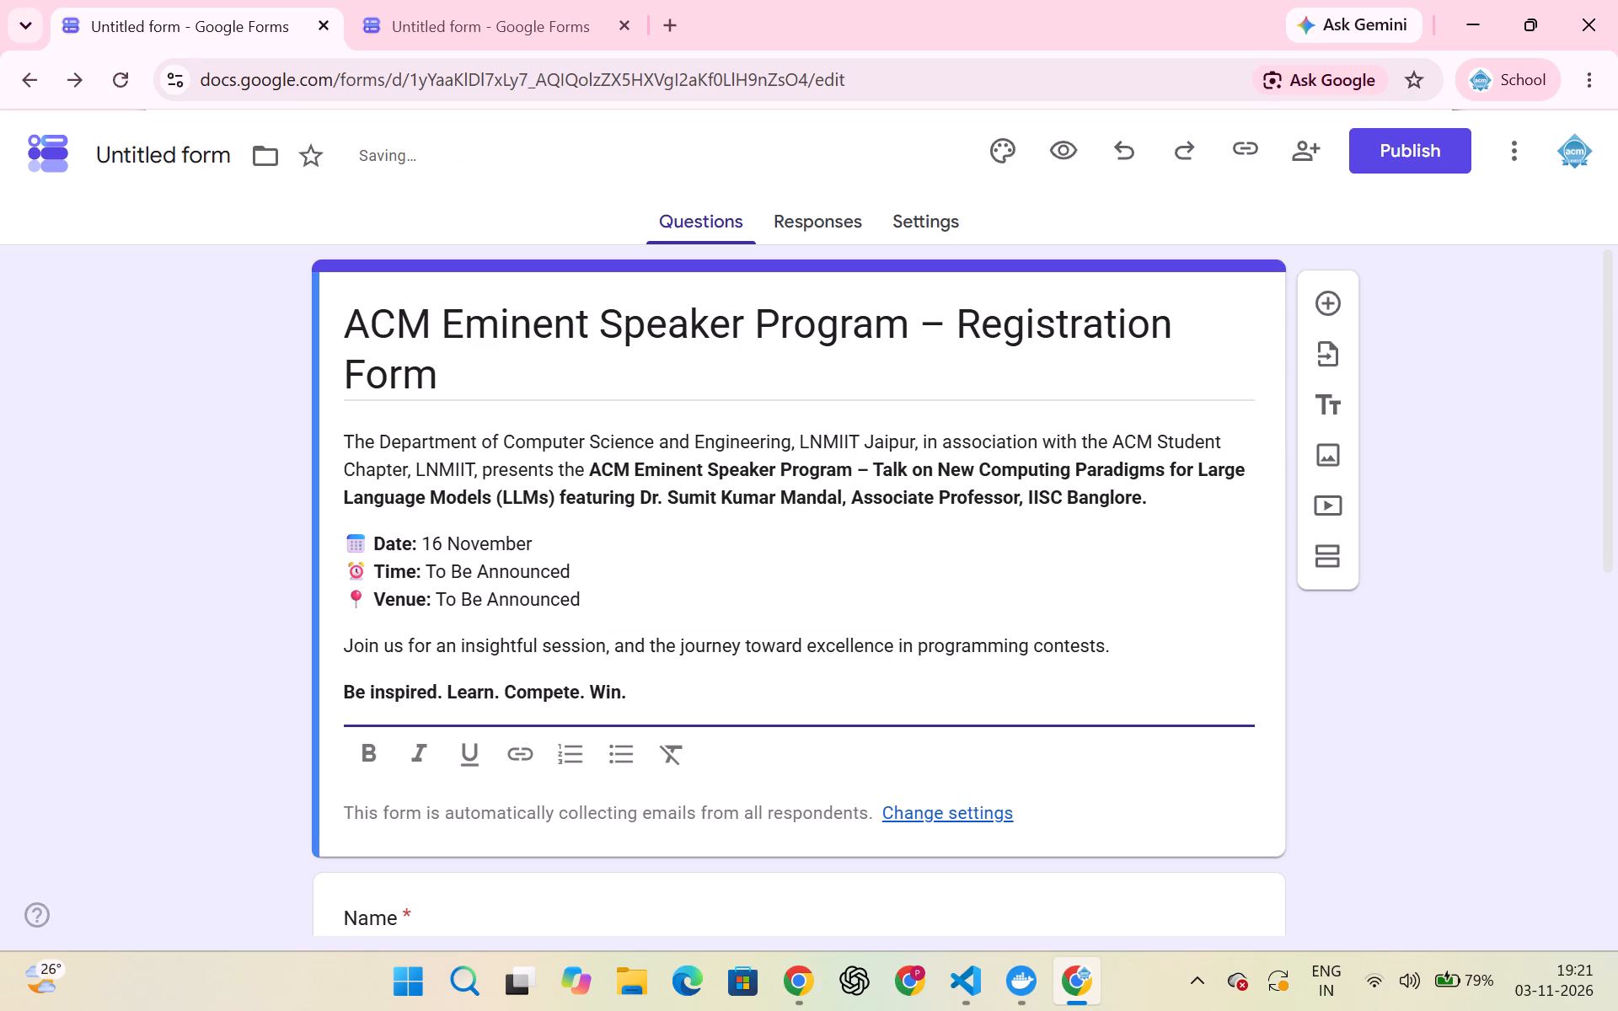
pyautogui.moveTo(604, 650); pyautogui.dragTo(777, 637)
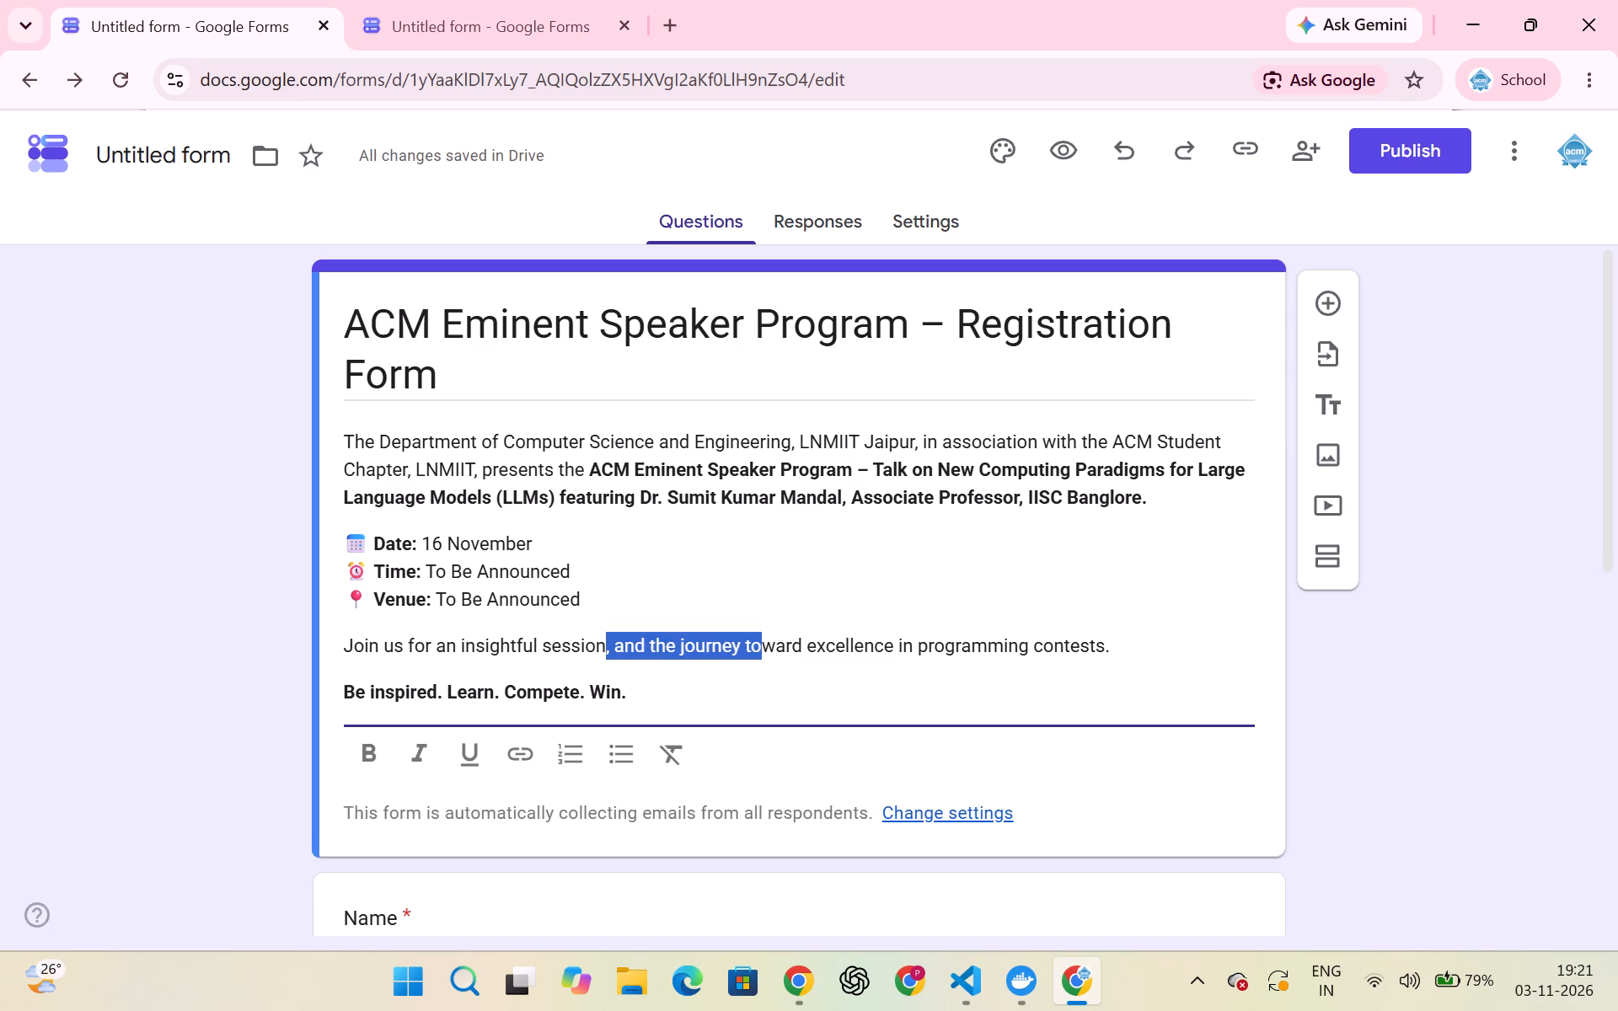
pyautogui.moveTo(777, 637); pyautogui.dragTo(1106, 645)
pyautogui.press('BackSpace')
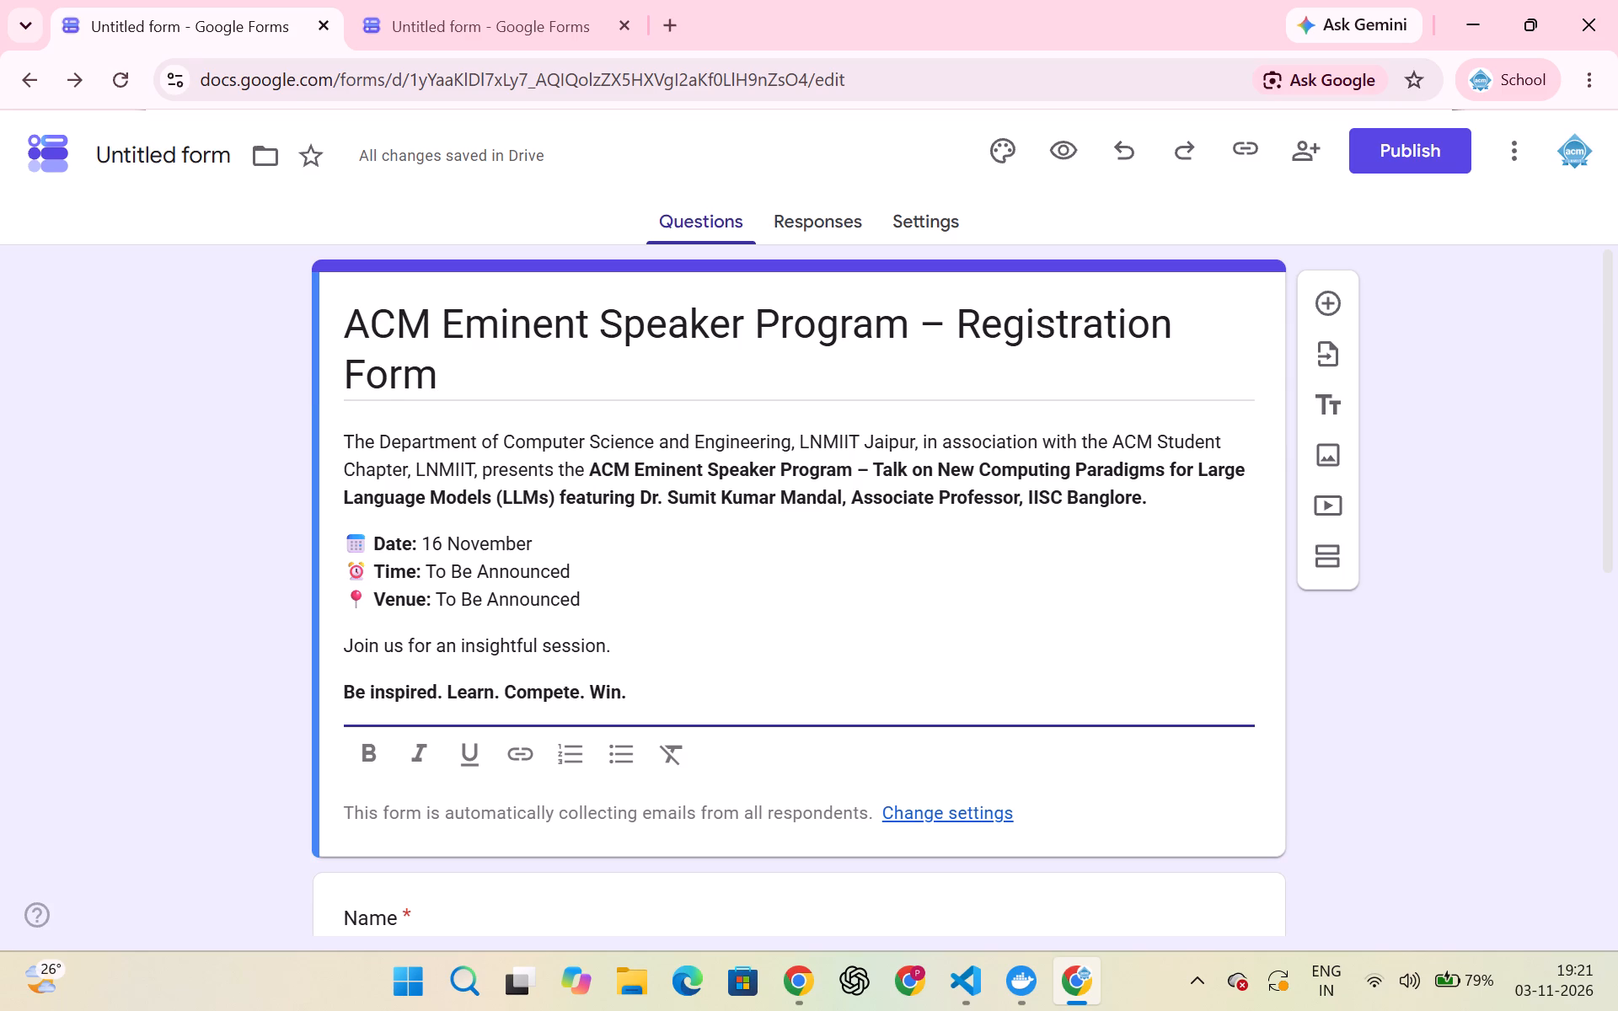
# Rename the Branch short-answer question to "Email Address", following the question order of the published form in the other tab.
pyautogui.scroll(-5, 484, 601)
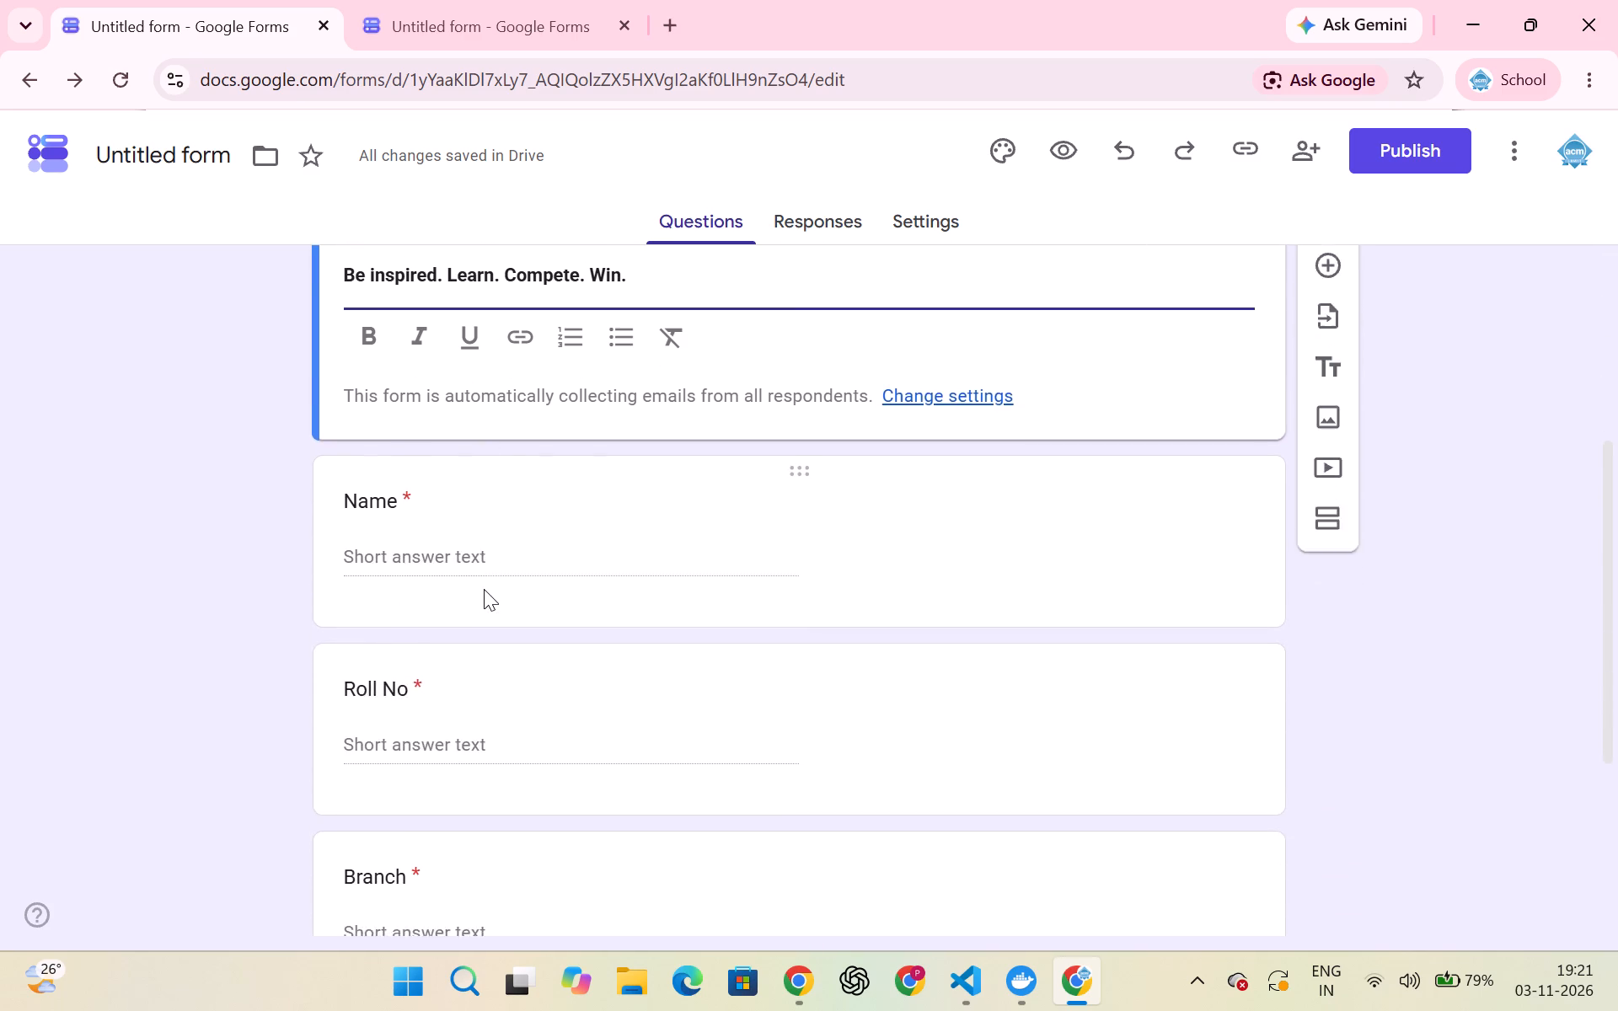
pyautogui.scroll(-3, 484, 589)
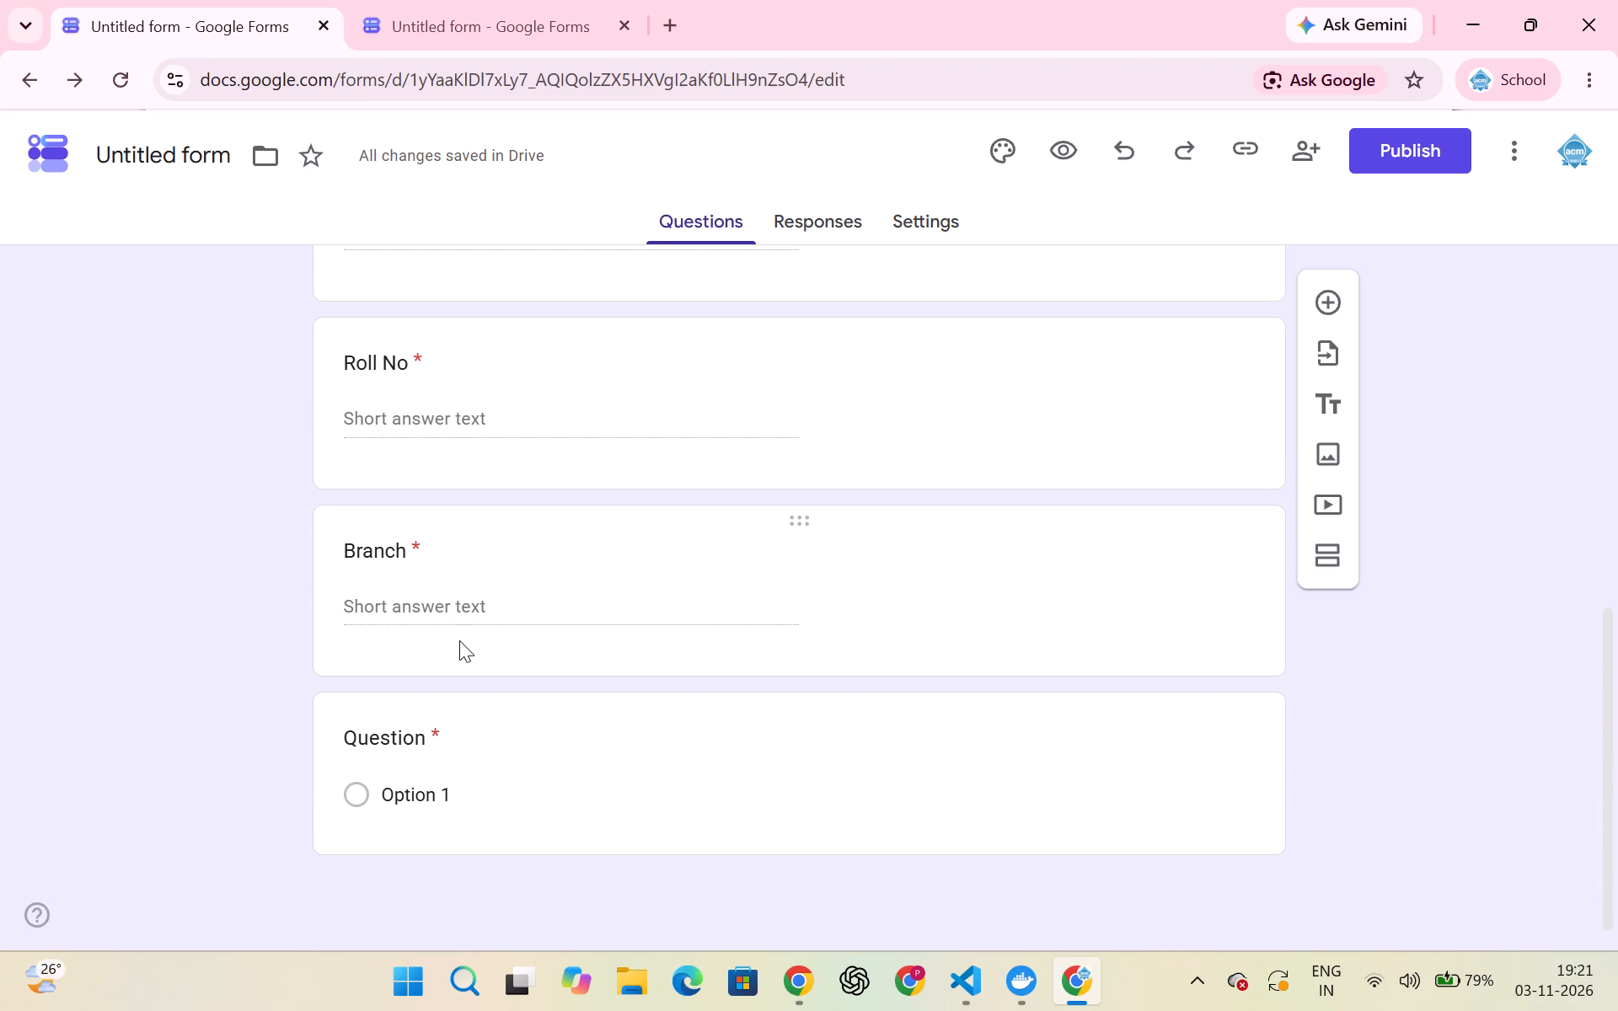
pyautogui.click(468, 620)
pyautogui.click(538, 589)
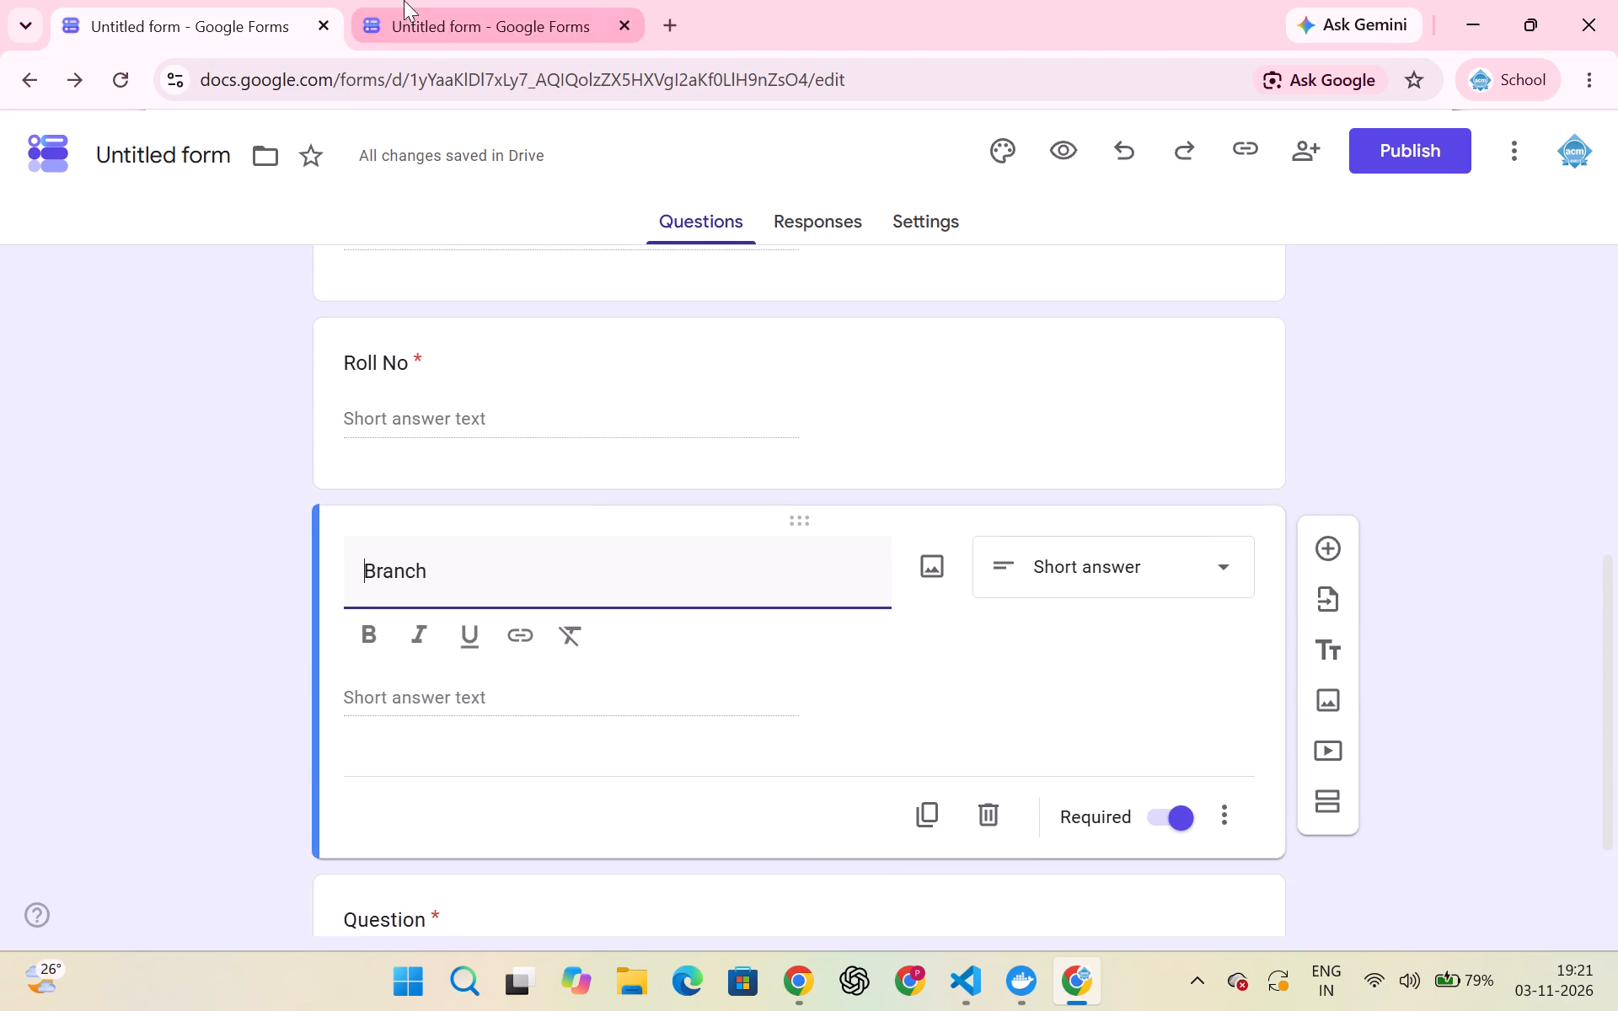
pyautogui.click(437, 0)
pyautogui.scroll(-5, 548, 601)
pyautogui.scroll(-1, 536, 714)
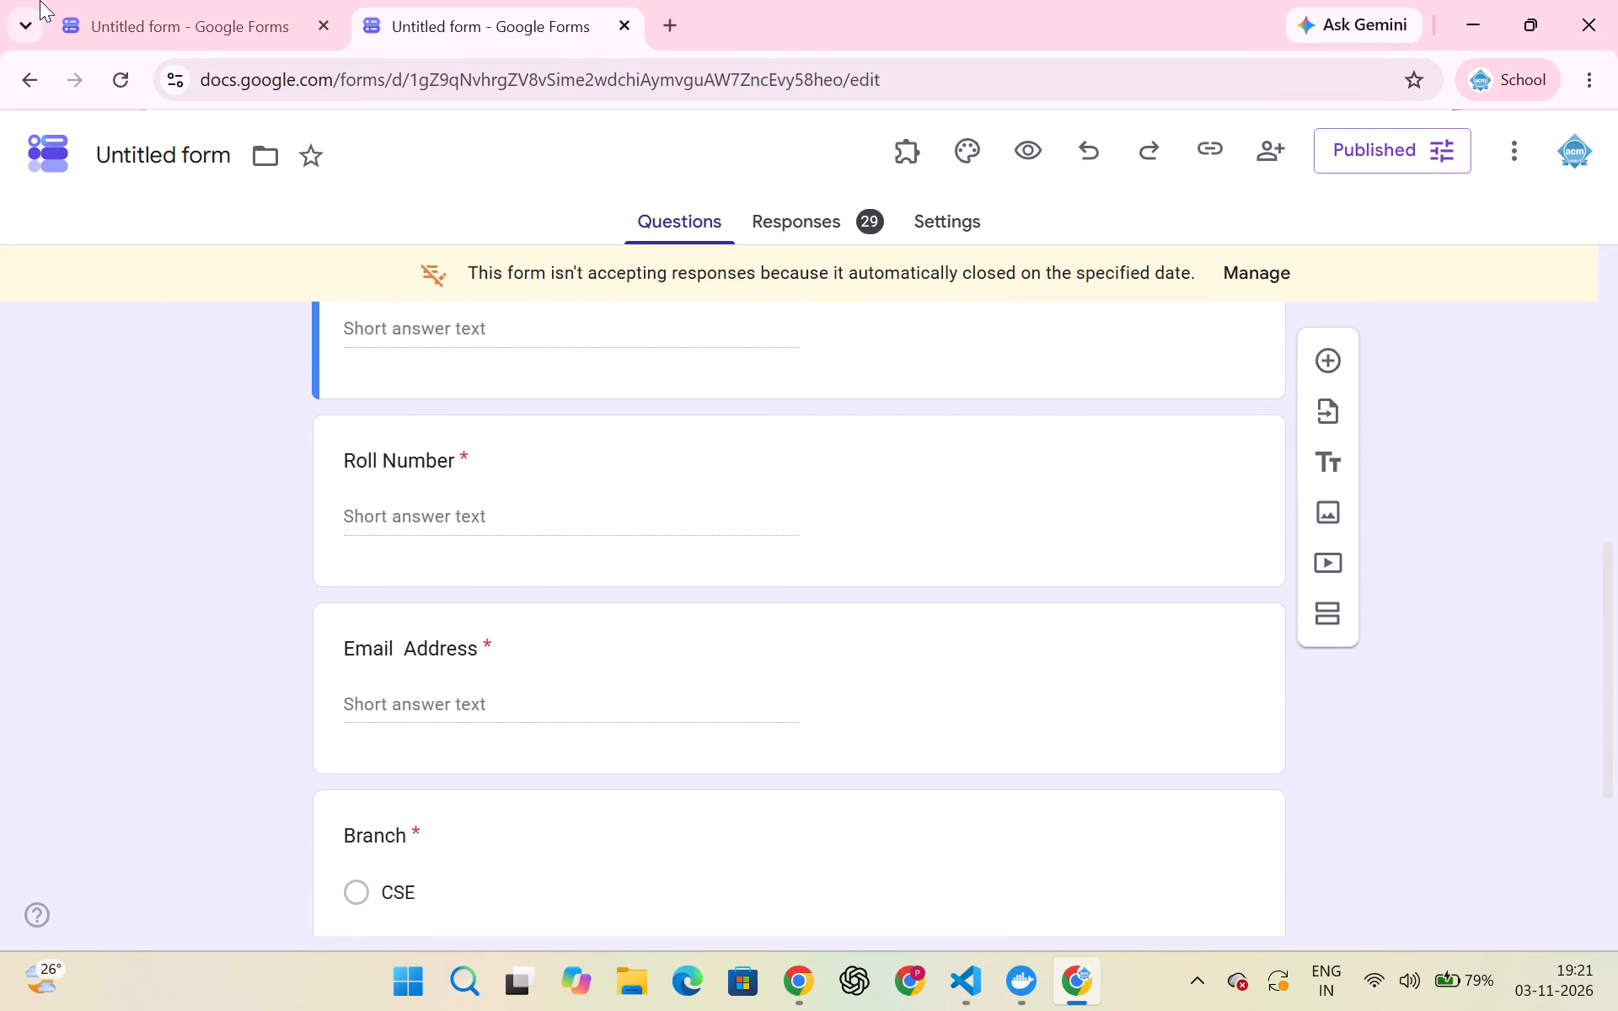
pyautogui.click(40, 0)
pyautogui.click(216, 0)
pyautogui.click(466, 554)
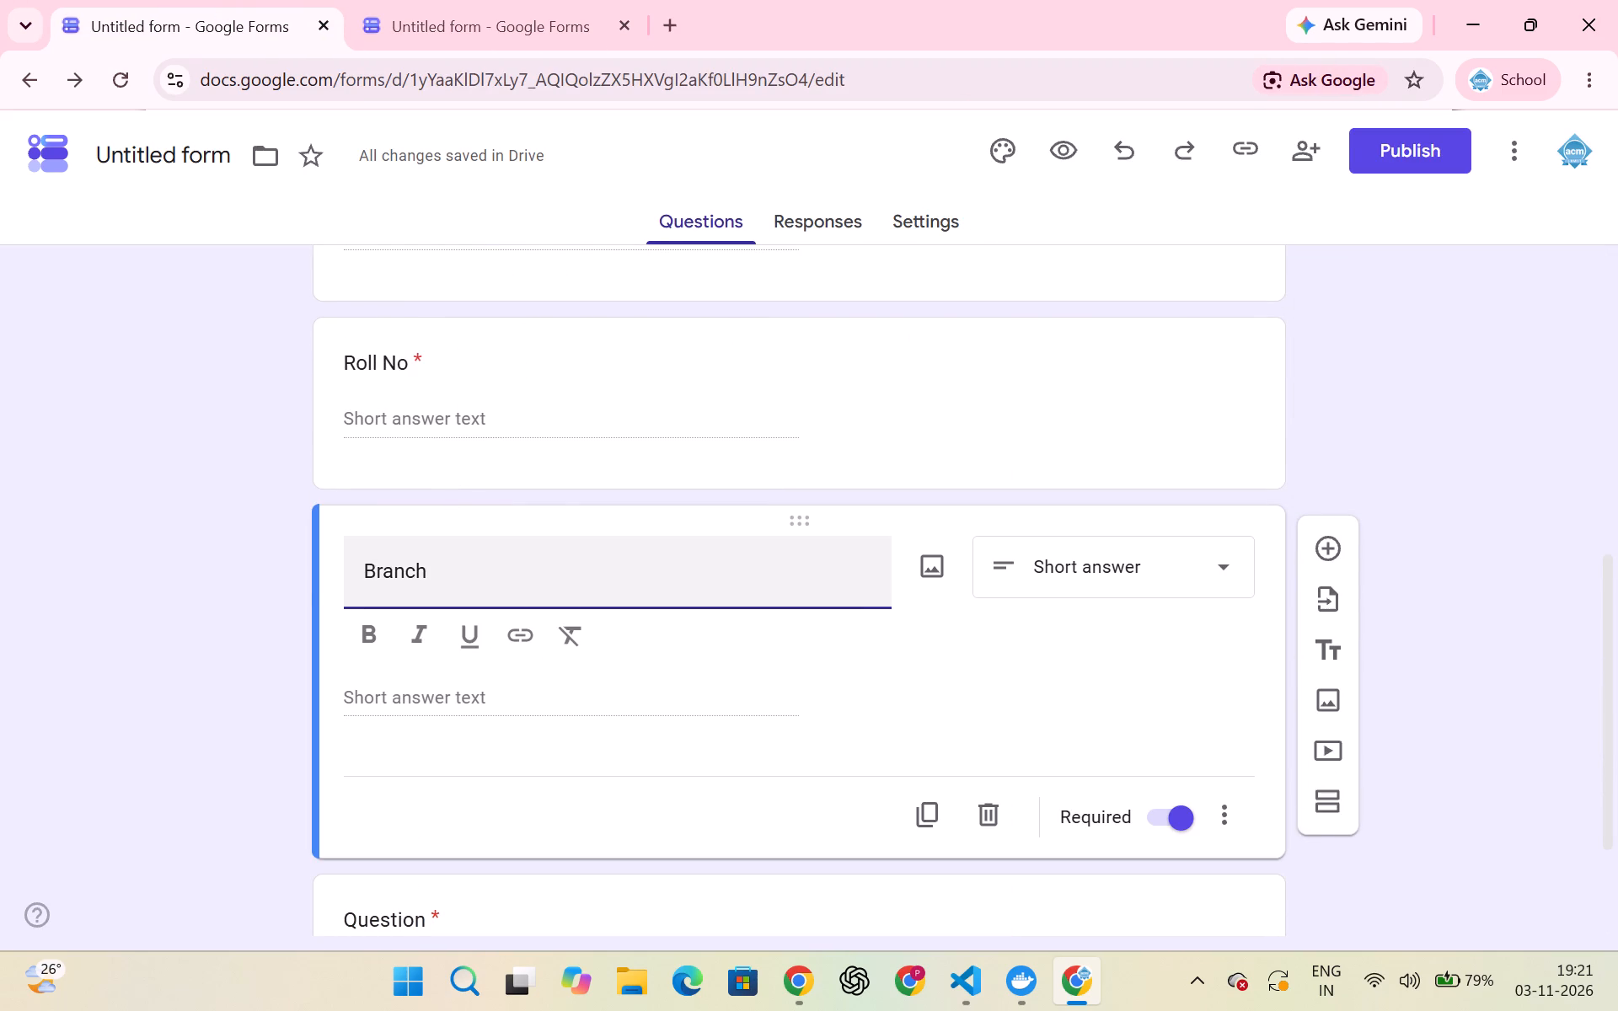
pyautogui.moveTo(473, 564); pyautogui.dragTo(311, 572)
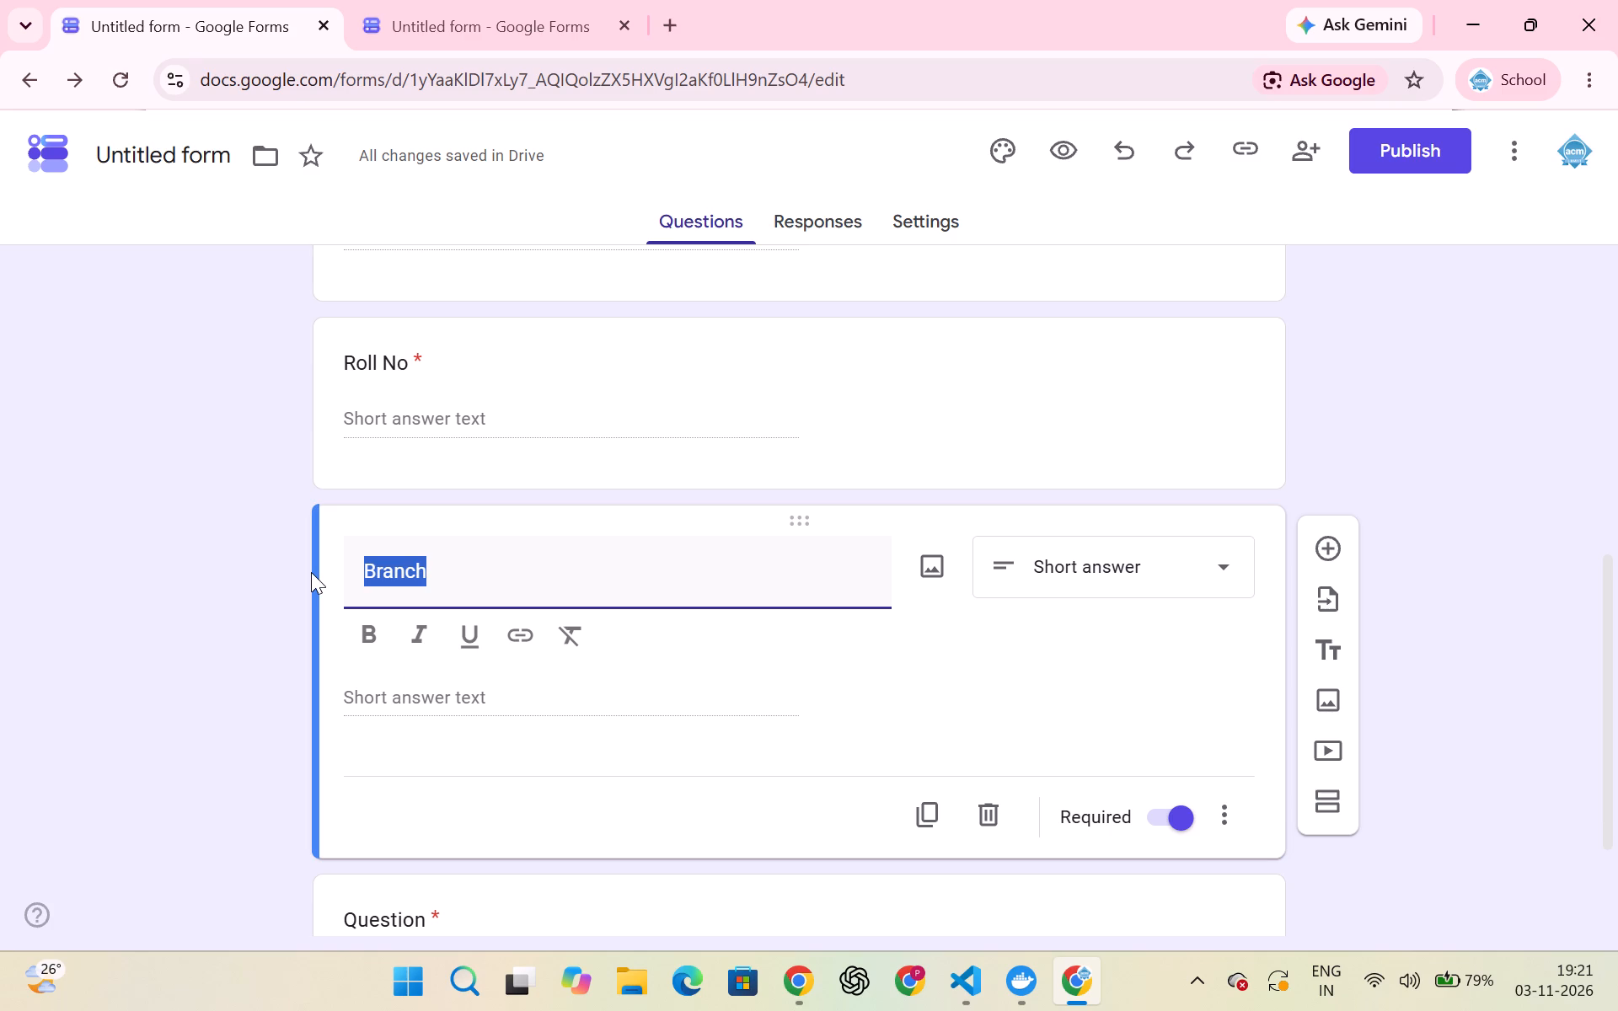
pyautogui.write('Email Adre')
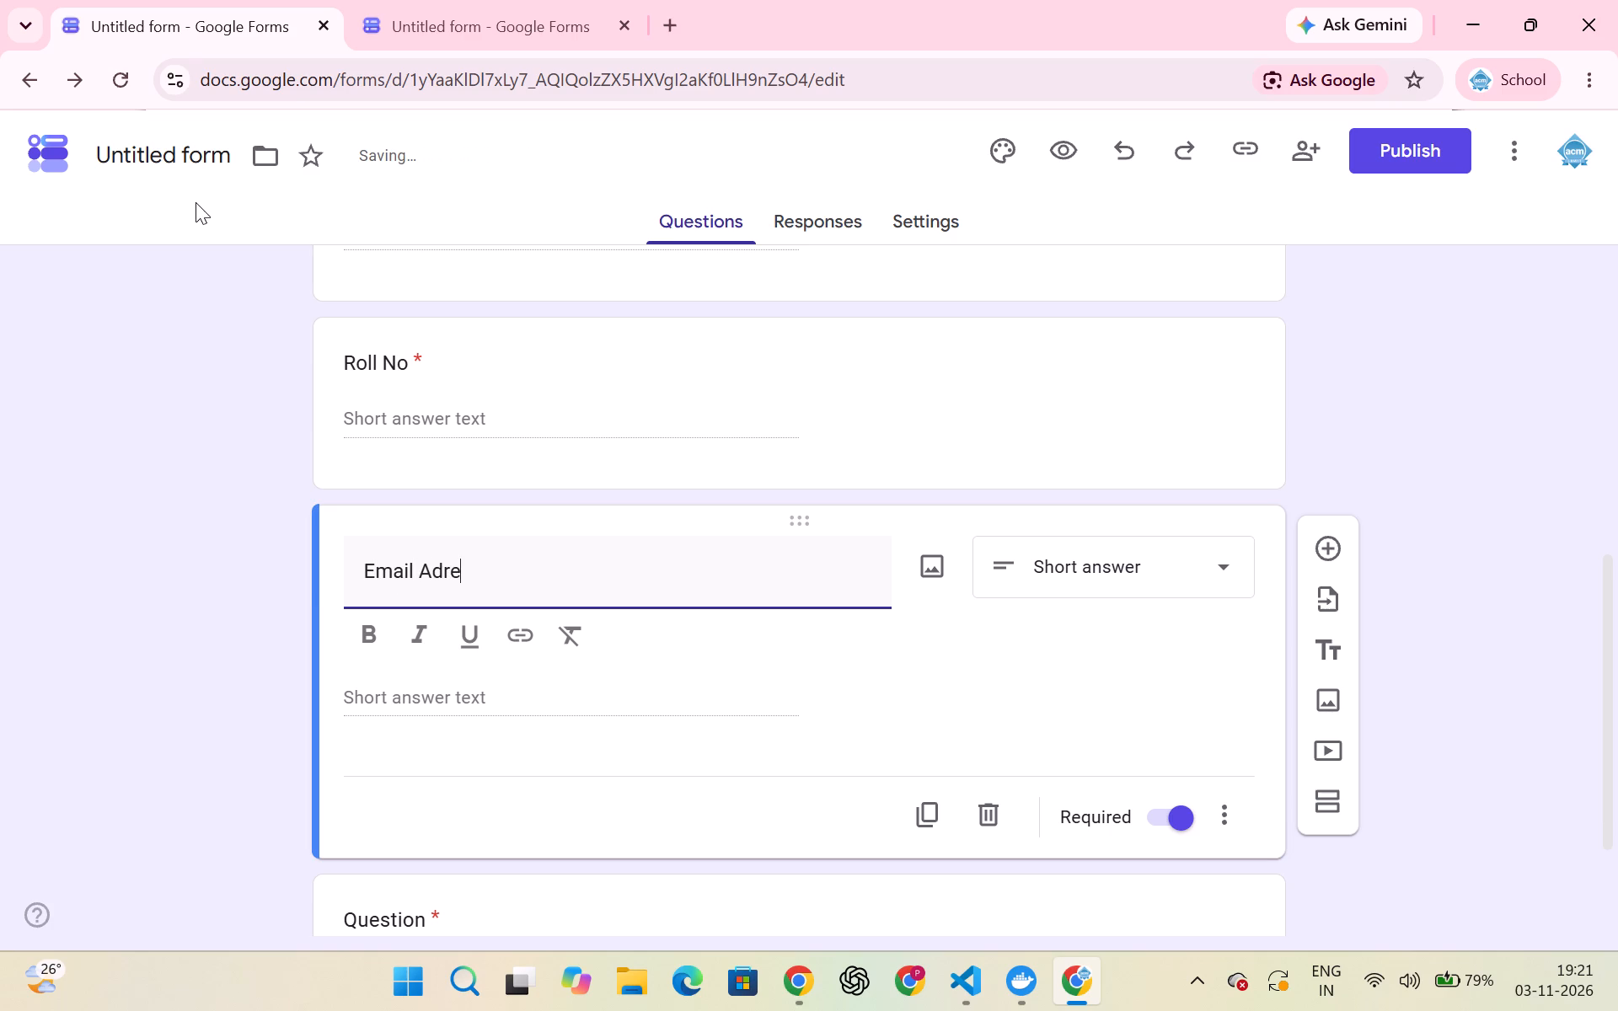
pyautogui.click(505, 0)
pyautogui.click(159, 0)
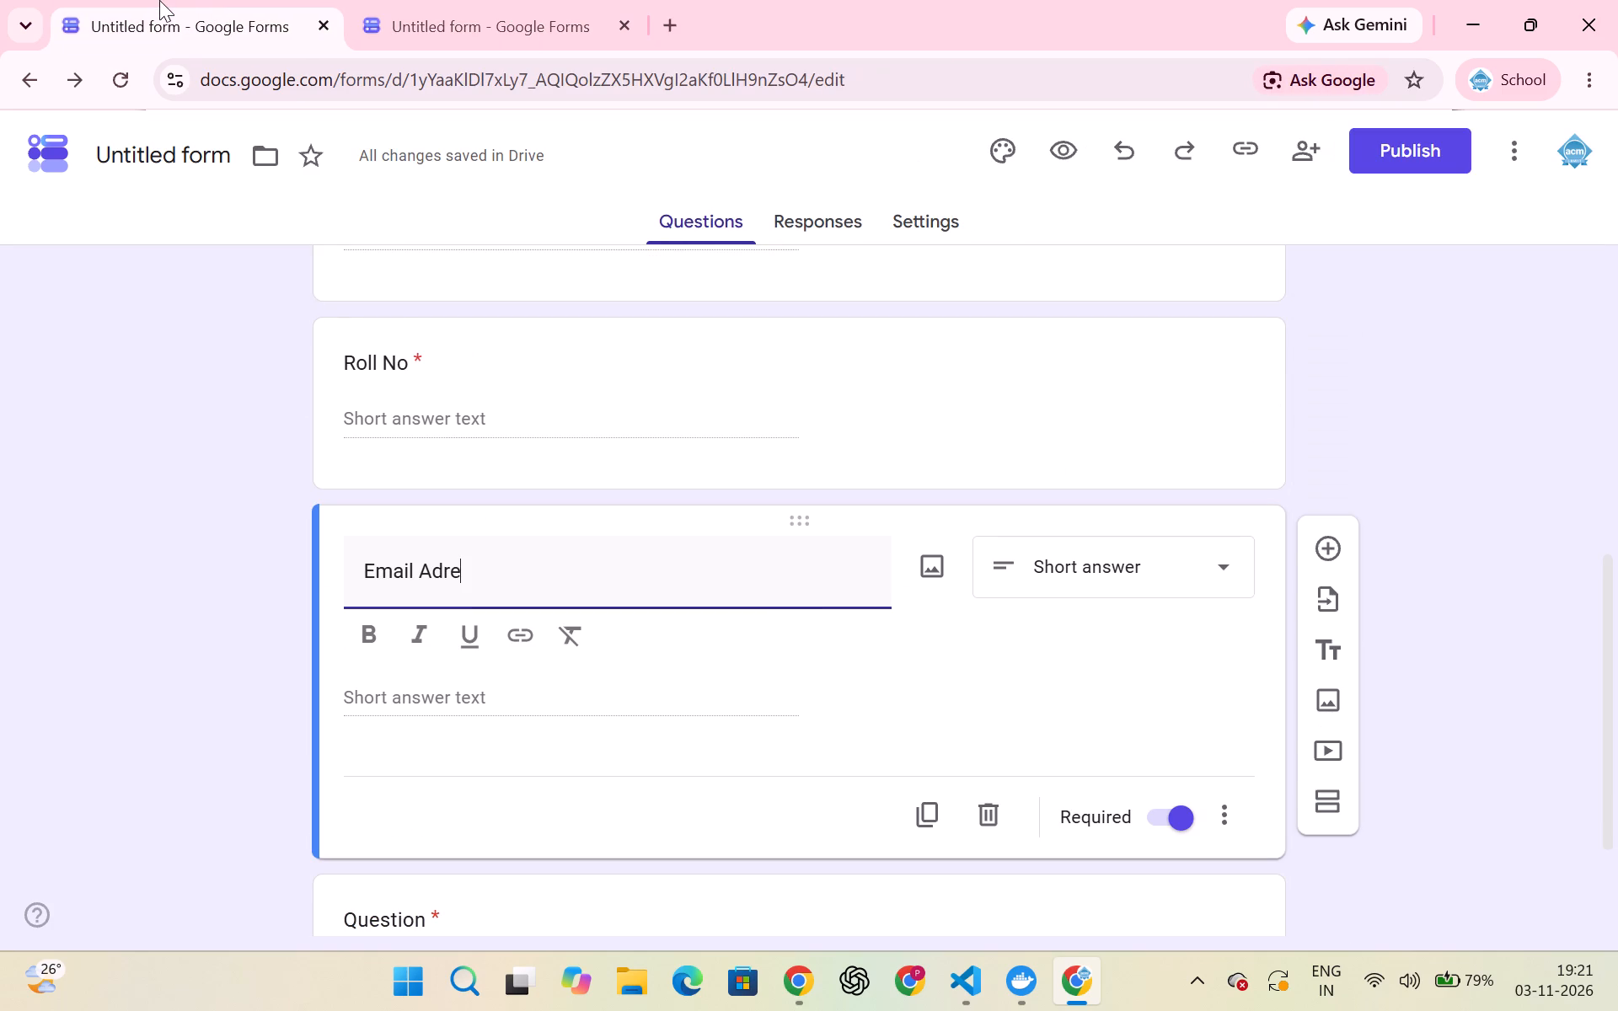
pyautogui.press('BackSpace')
pyautogui.press('BackSpace')
pyautogui.write('dress')
pyautogui.press('Return')
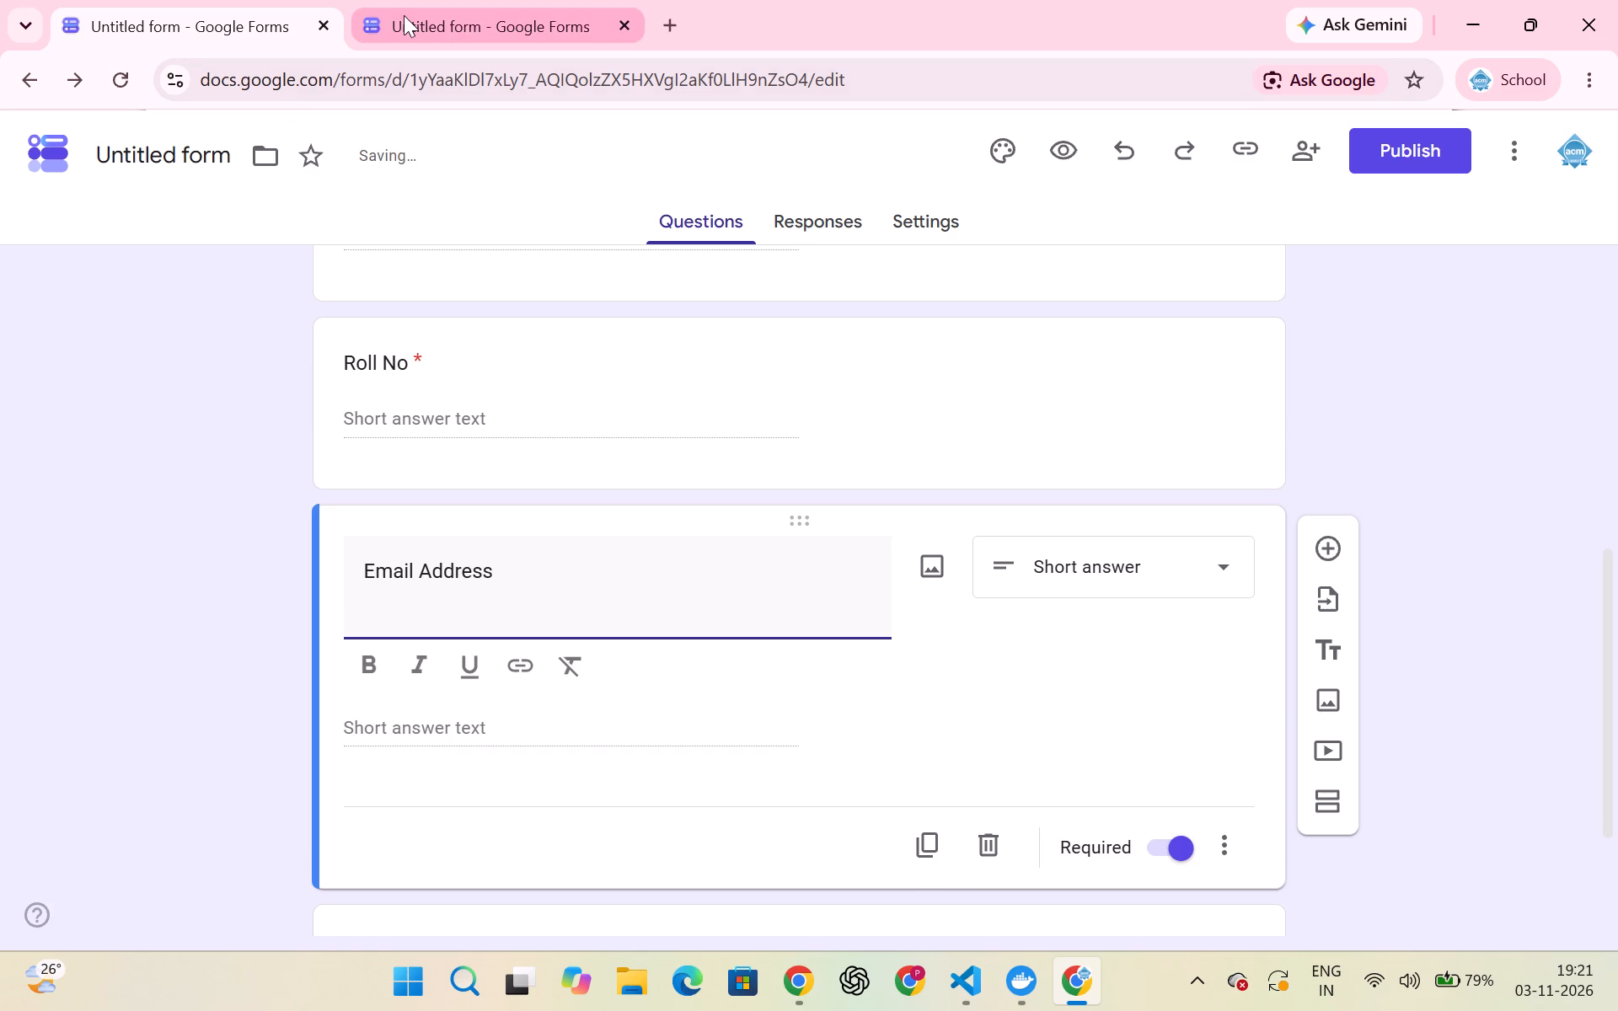
pyautogui.press('BackSpace')
# Title the untitled multiple-choice question at the end of the form "Branch".
pyautogui.scroll(-3, 560, 479)
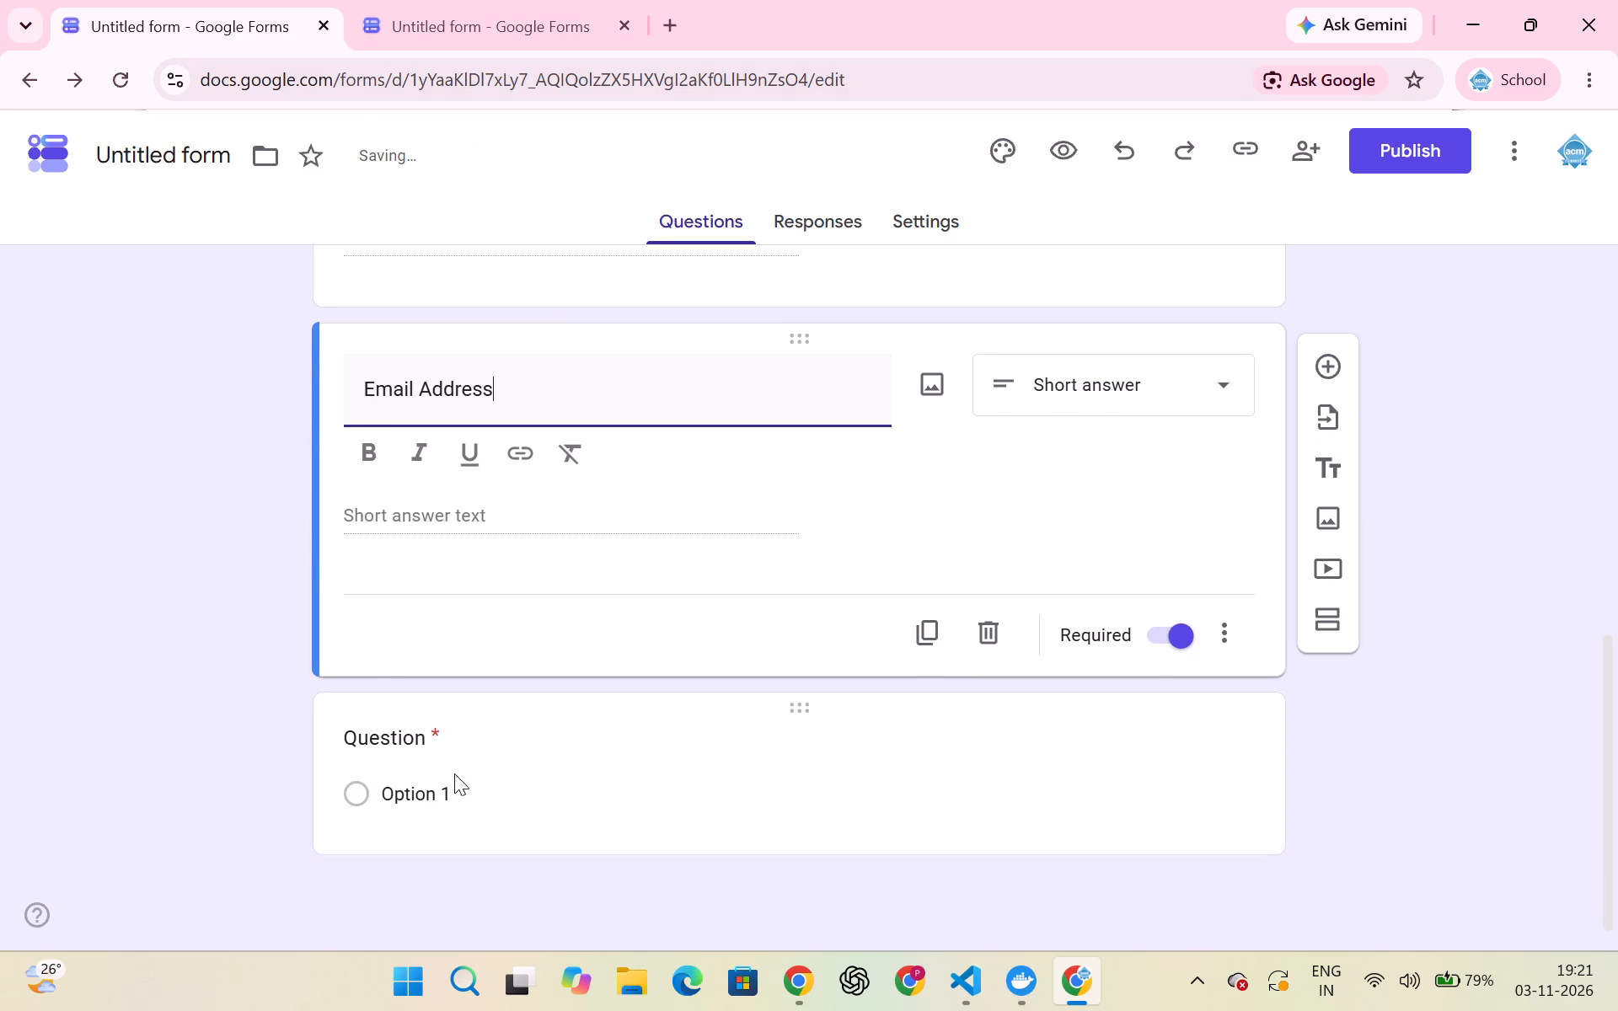
pyautogui.click(448, 789)
pyautogui.click(504, 551)
pyautogui.write('Branch')
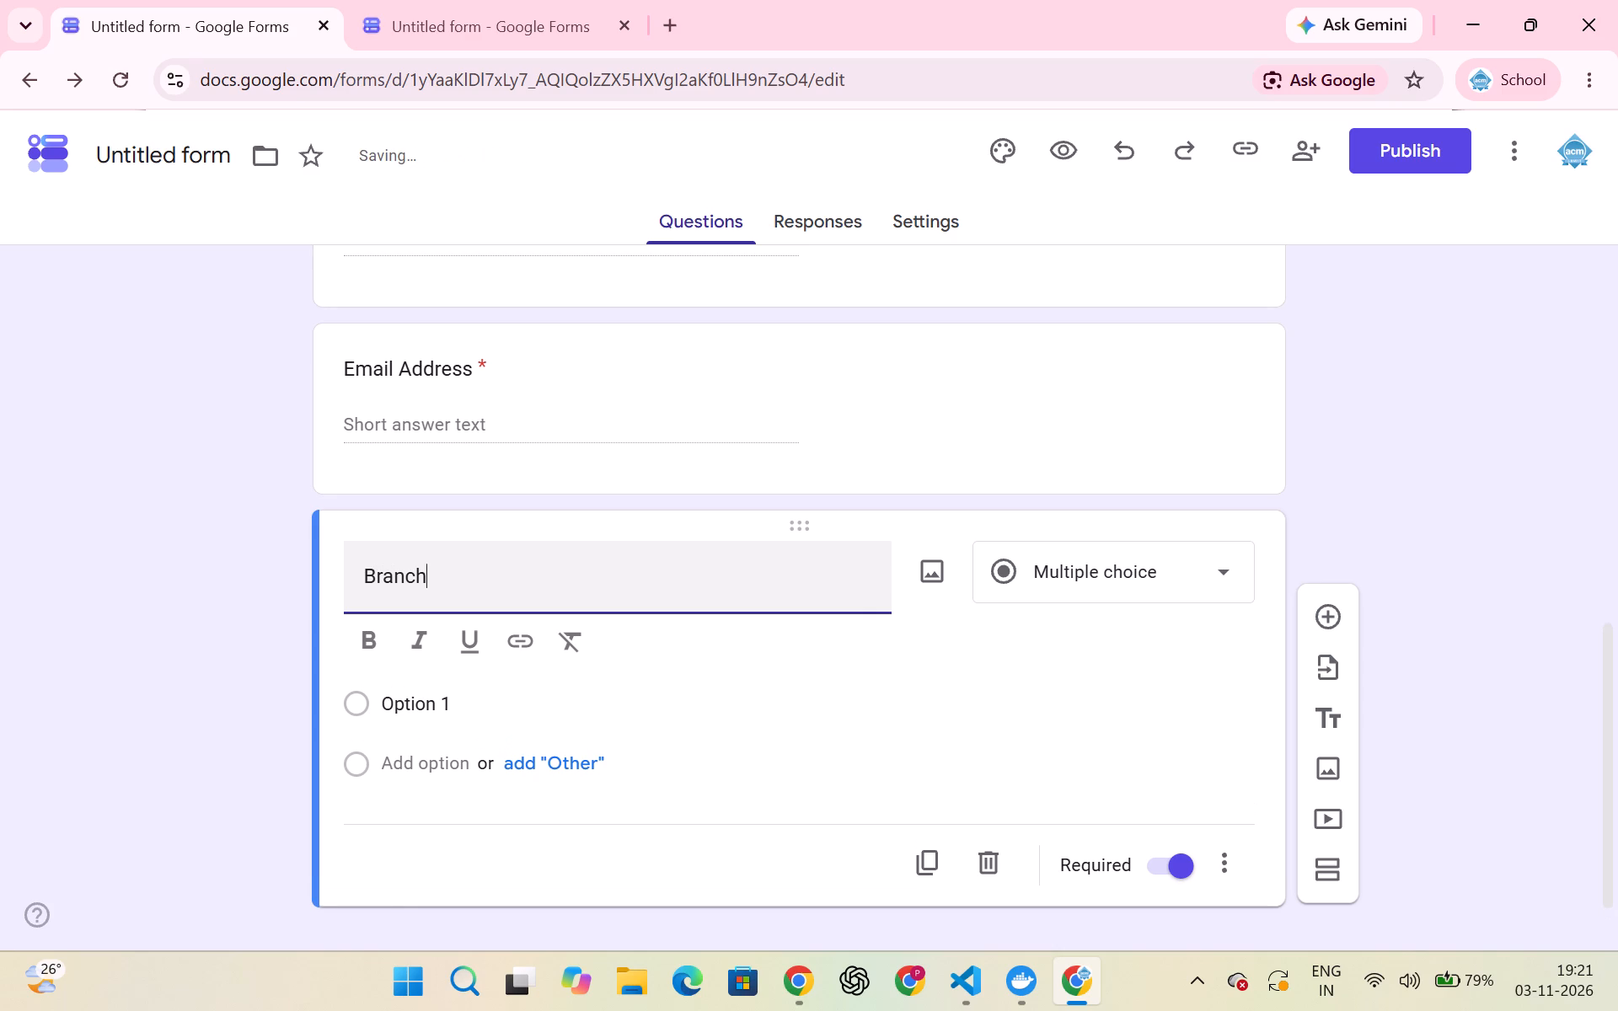
# Give the Branch question the options CSE, CCE, ECE and ME, following the Branch options in the published form.
pyautogui.click(476, 0)
pyautogui.scroll(-3, 437, 452)
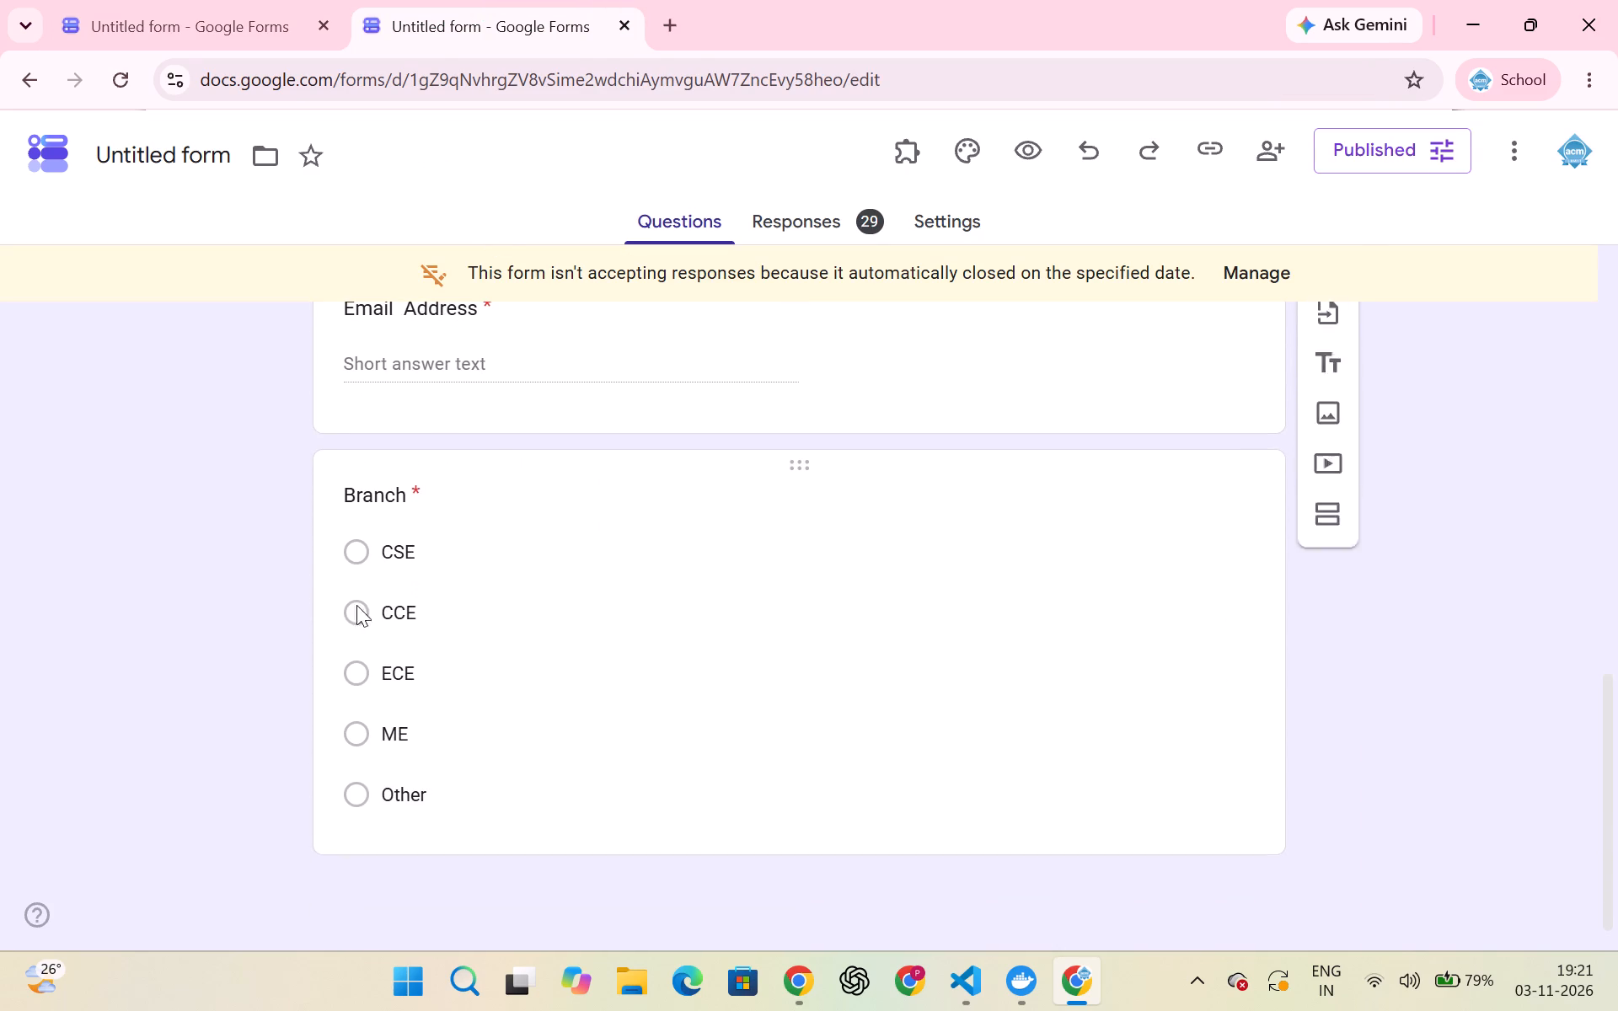
pyautogui.click(158, 0)
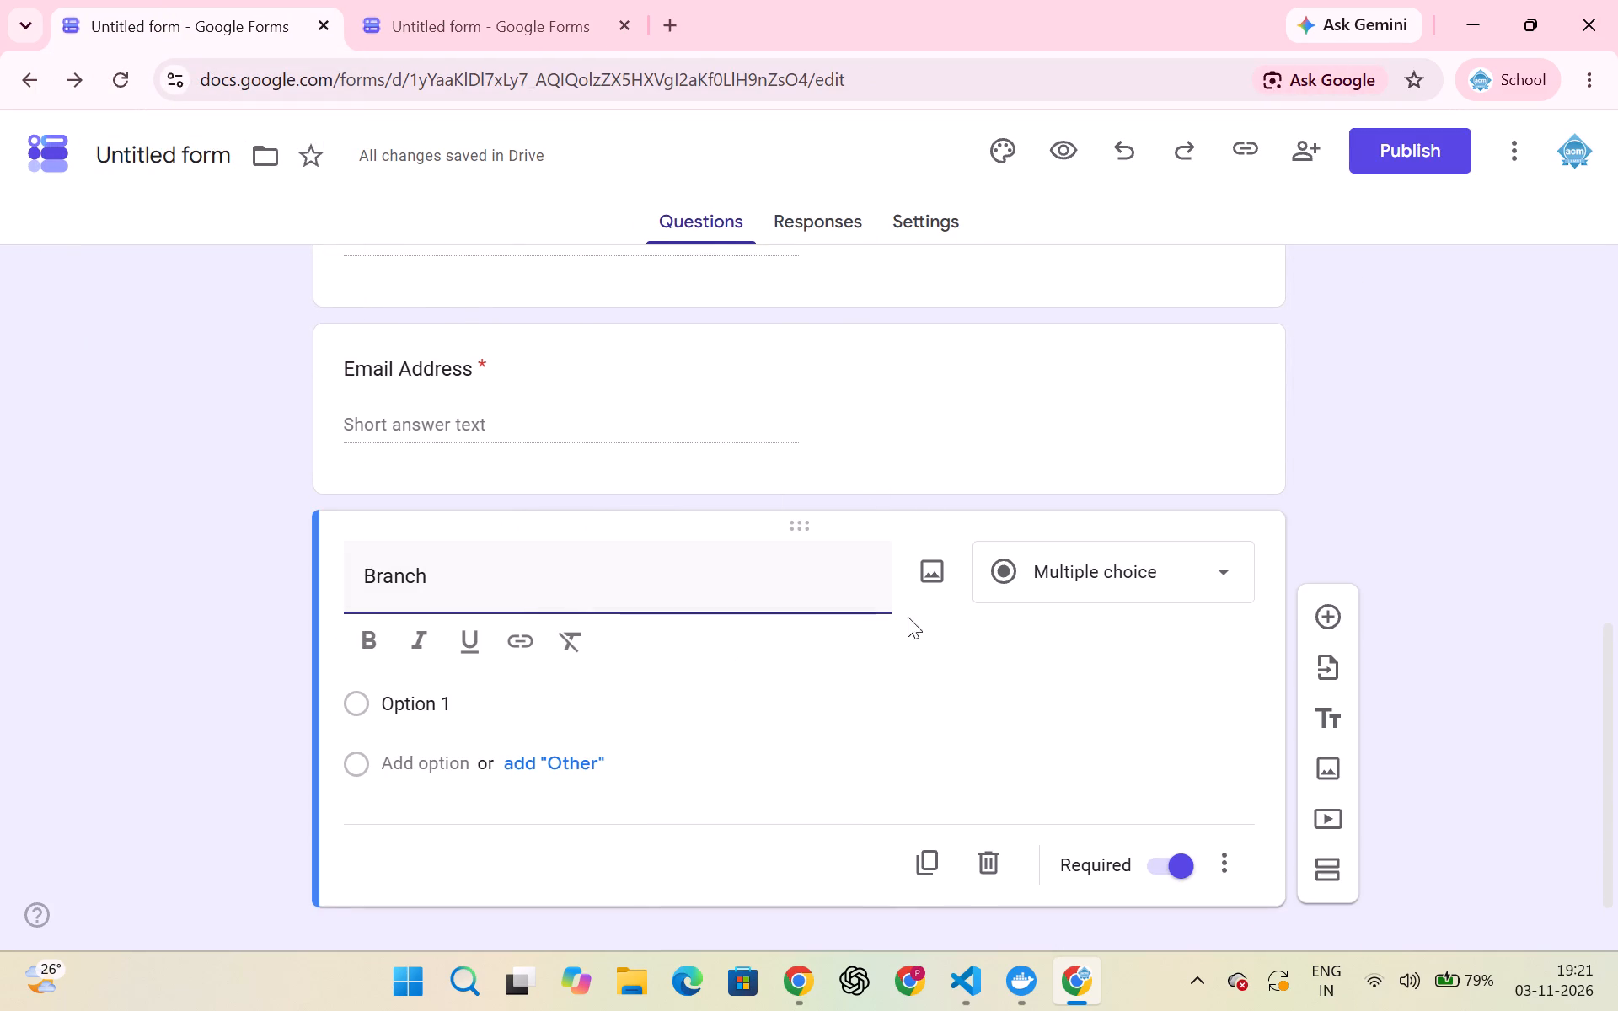
pyautogui.click(406, 711)
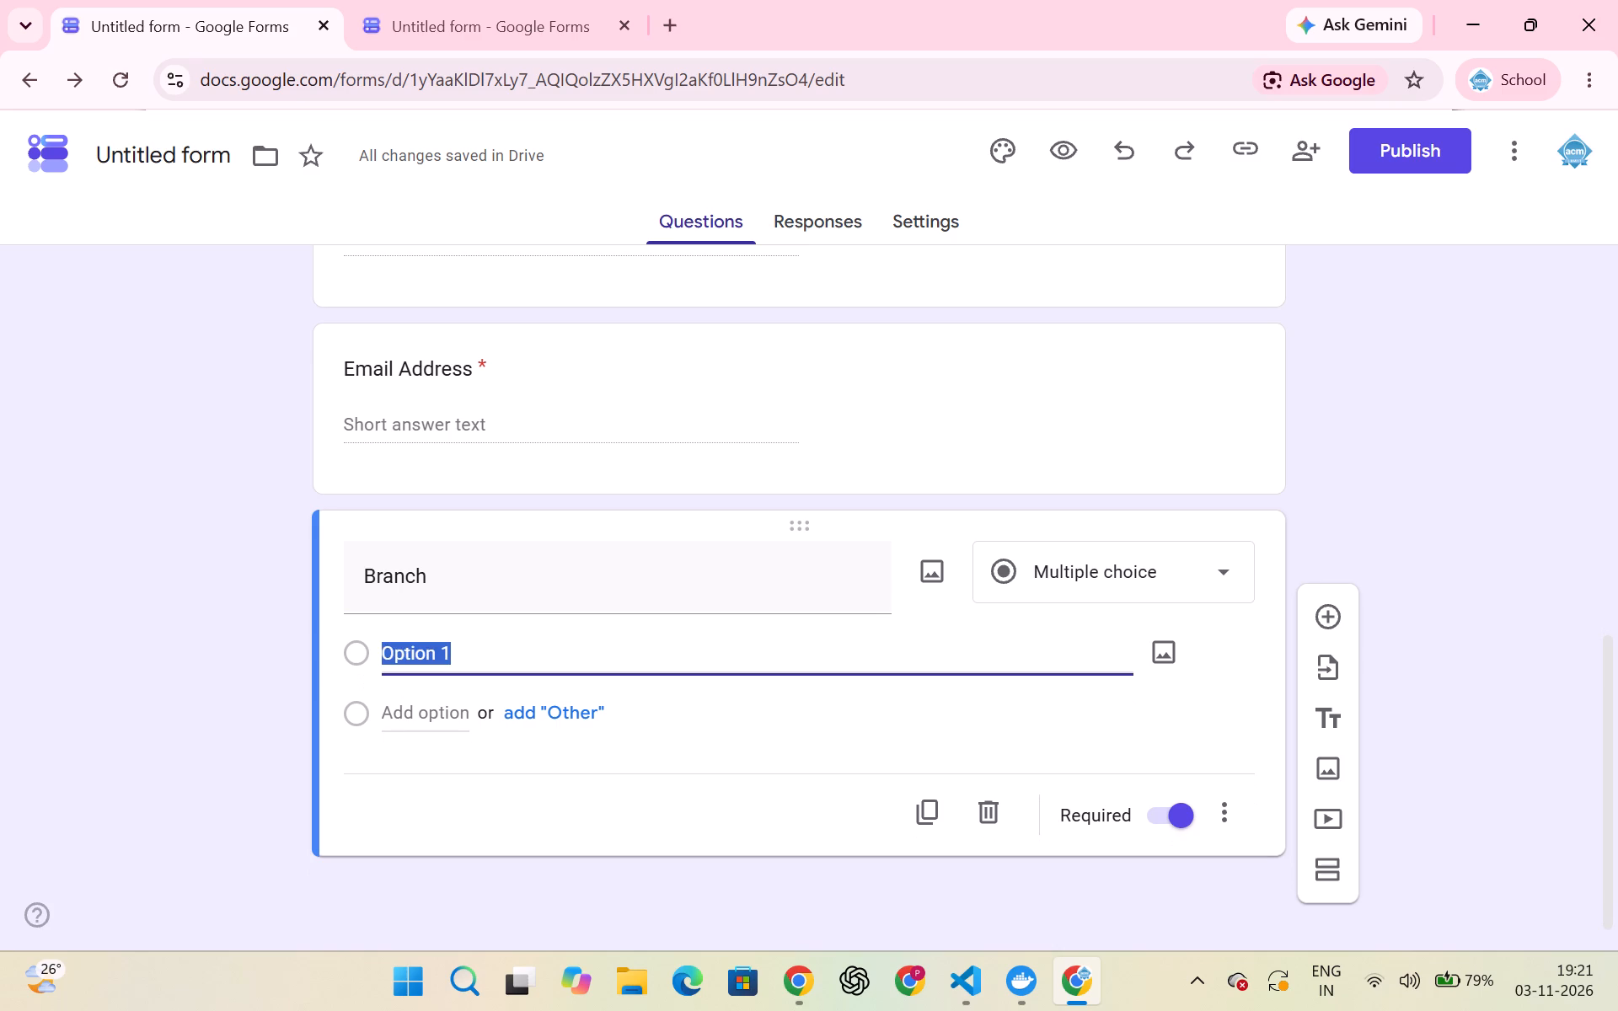
pyautogui.write('CSR')
pyautogui.press('BackSpace')
pyautogui.hotkey('shift', 'e')
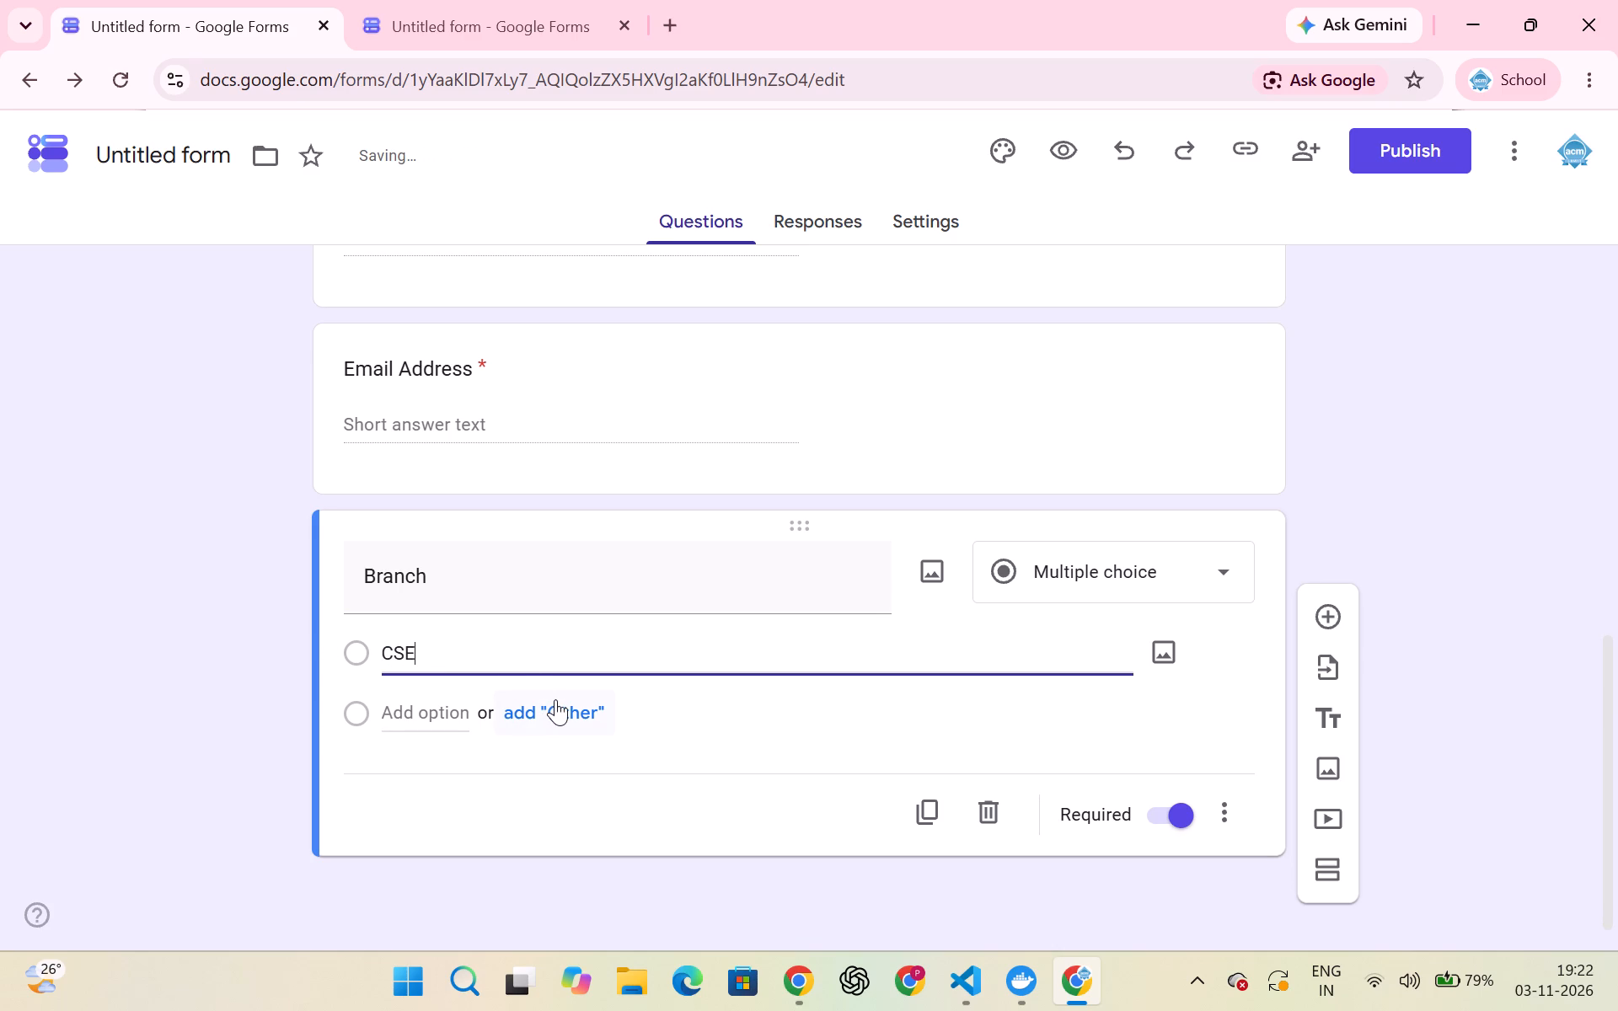
pyautogui.click(433, 714)
pyautogui.write('CCE')
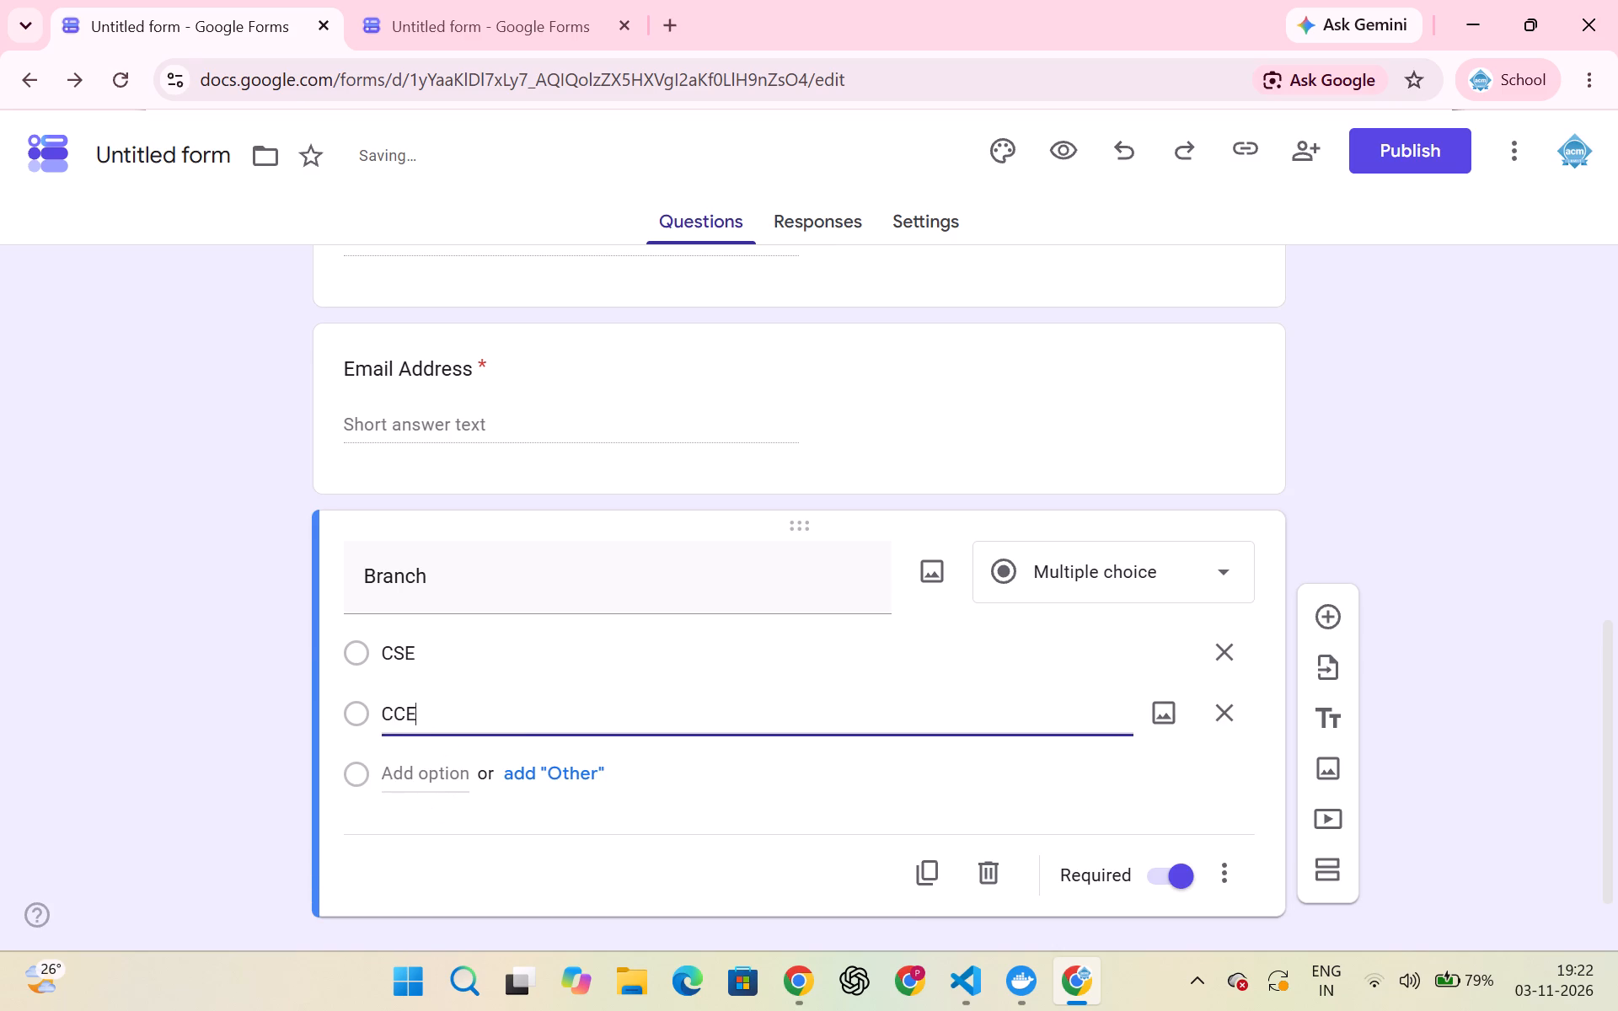
pyautogui.click(428, 785)
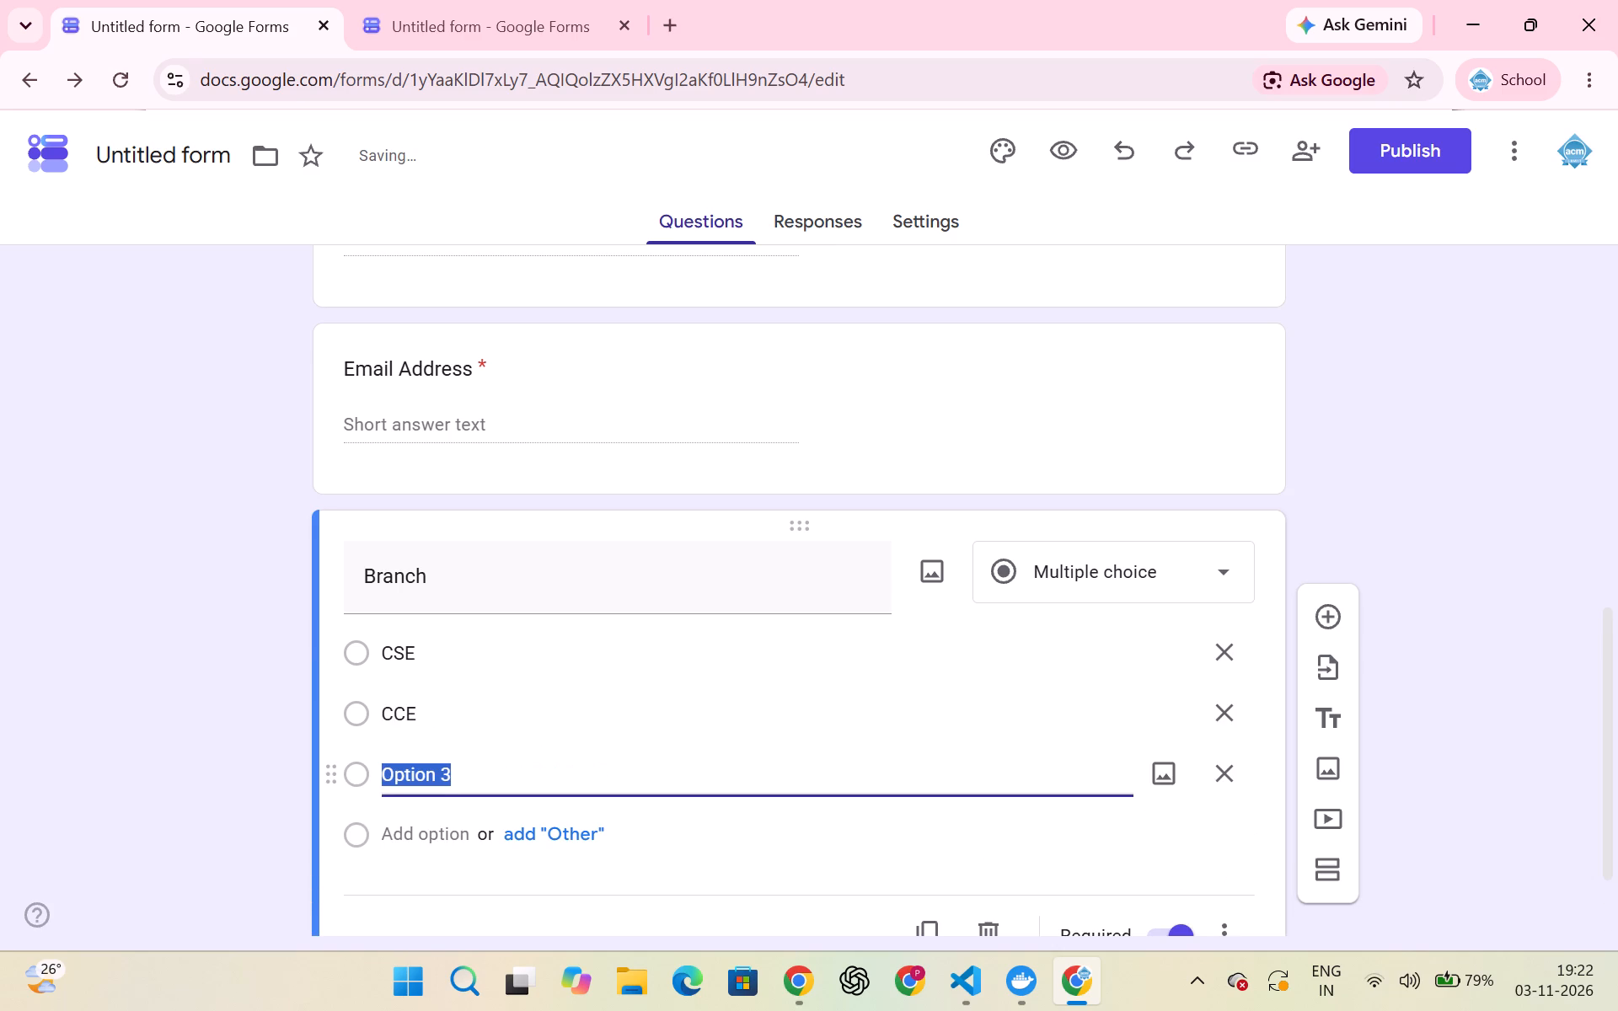
pyautogui.write('ECE')
pyautogui.click(427, 823)
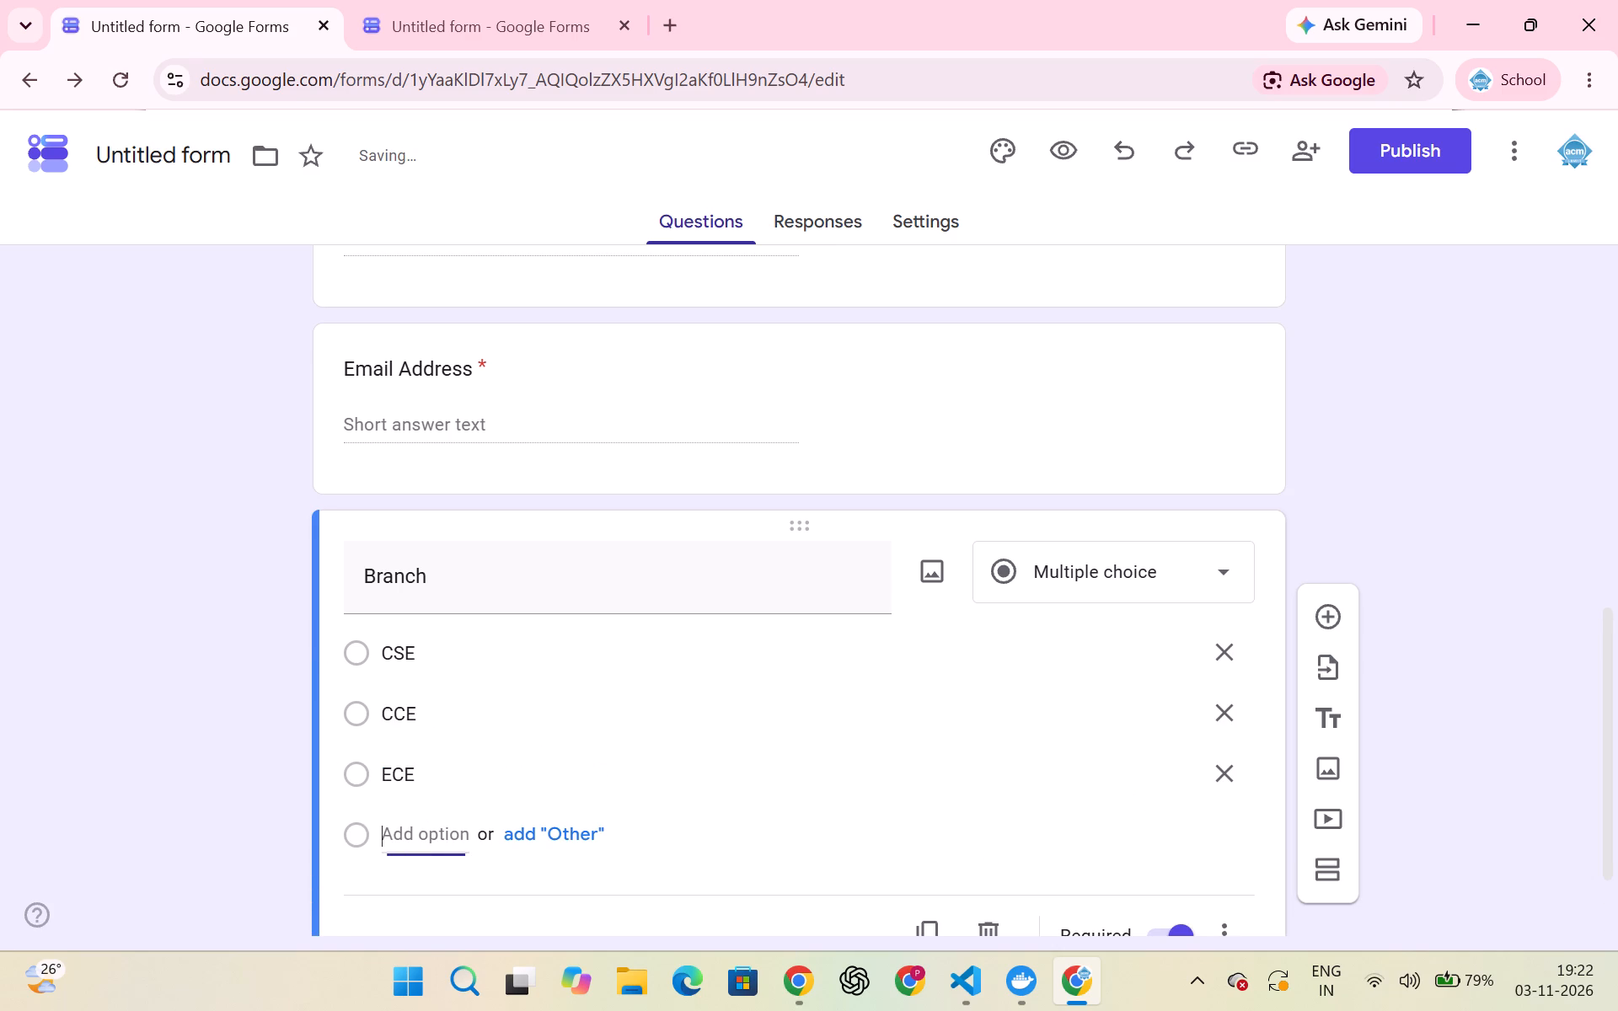
pyautogui.write('ME')
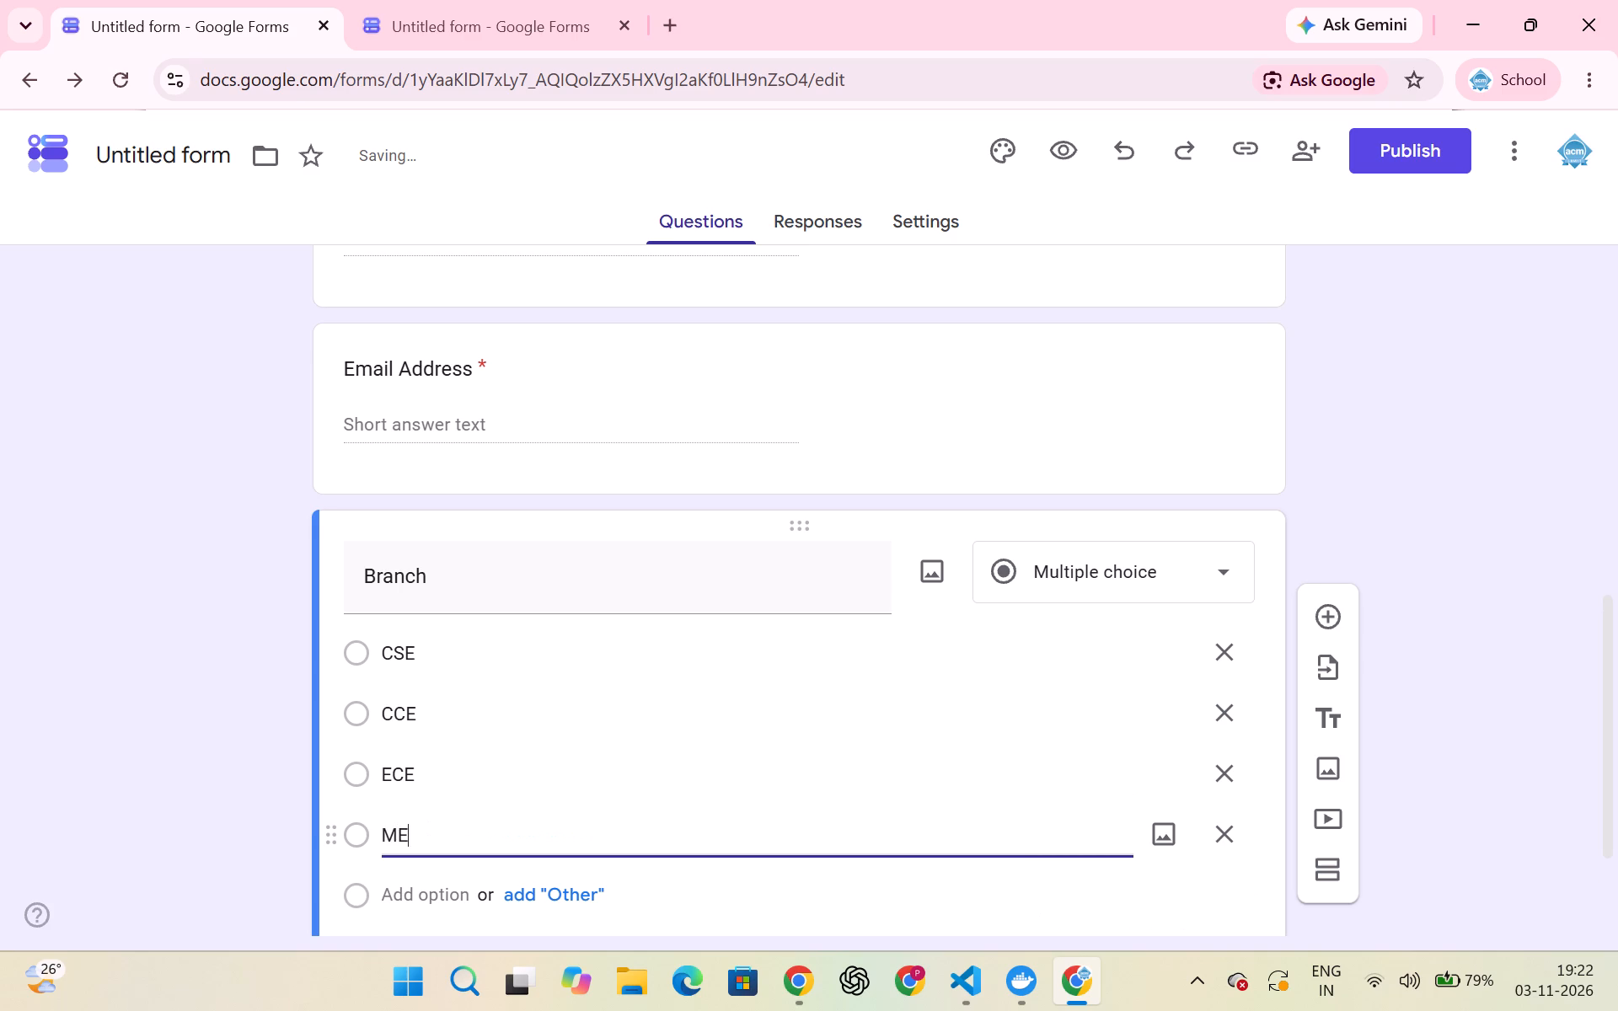
# Add an "Other" option to the Branch question after CSE, CCE, ECE and ME.
pyautogui.click(422, 895)
pyautogui.click(422, 895)
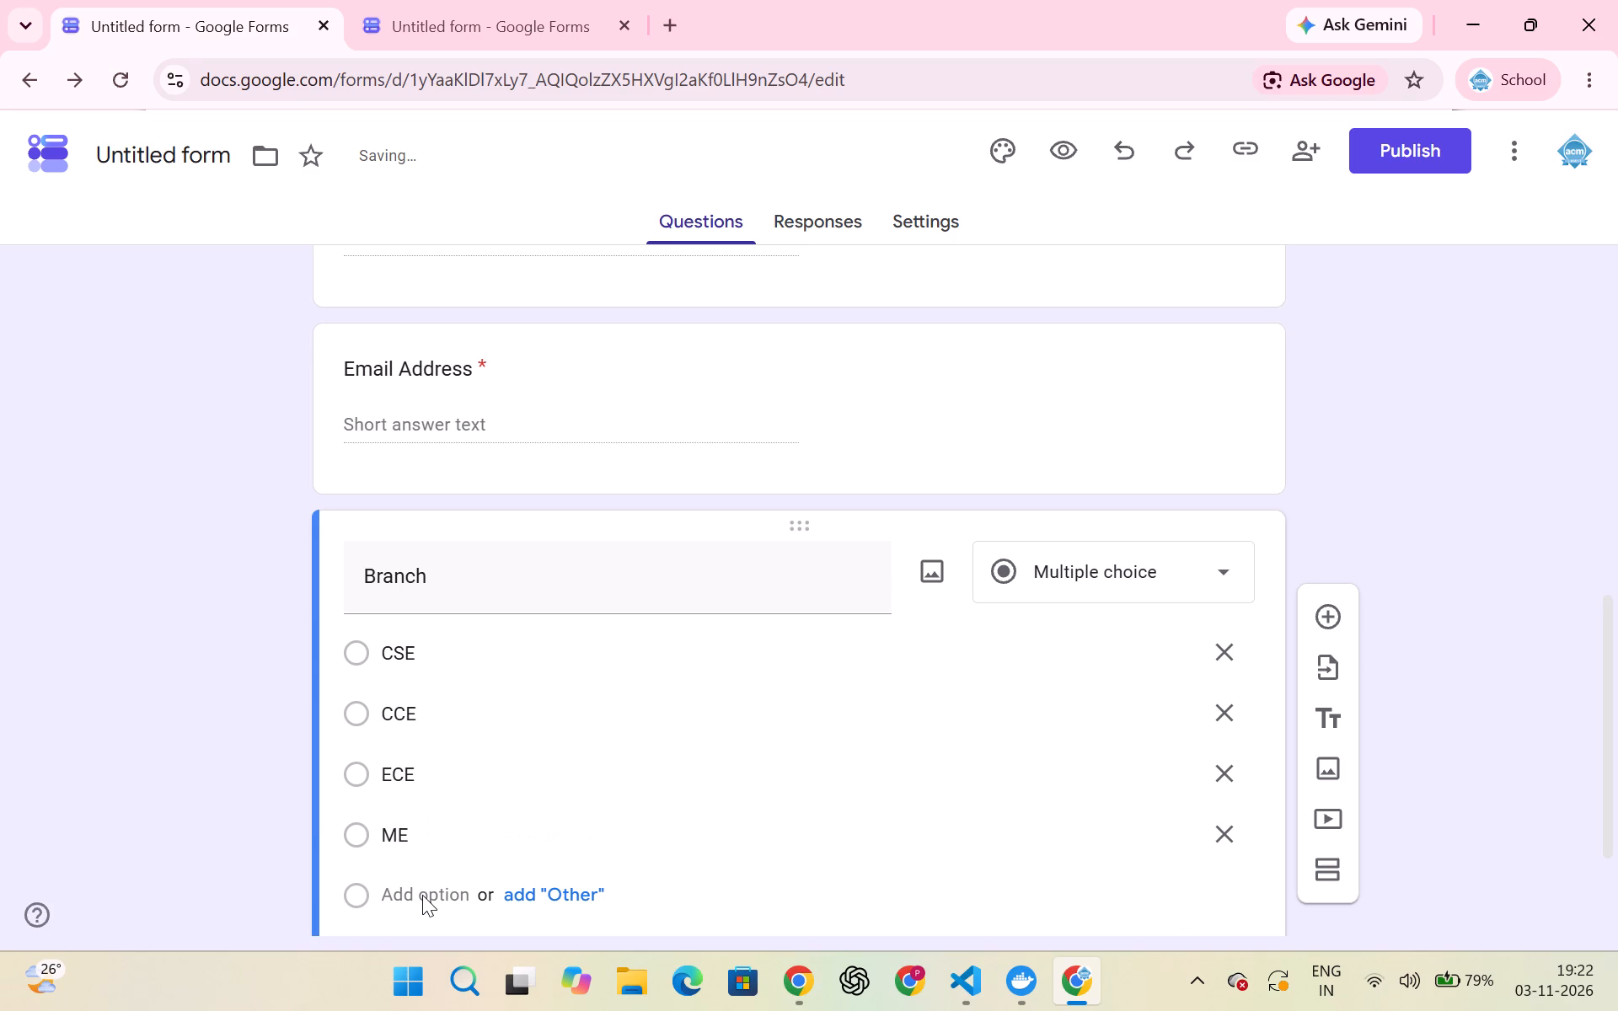
pyautogui.click(403, 900)
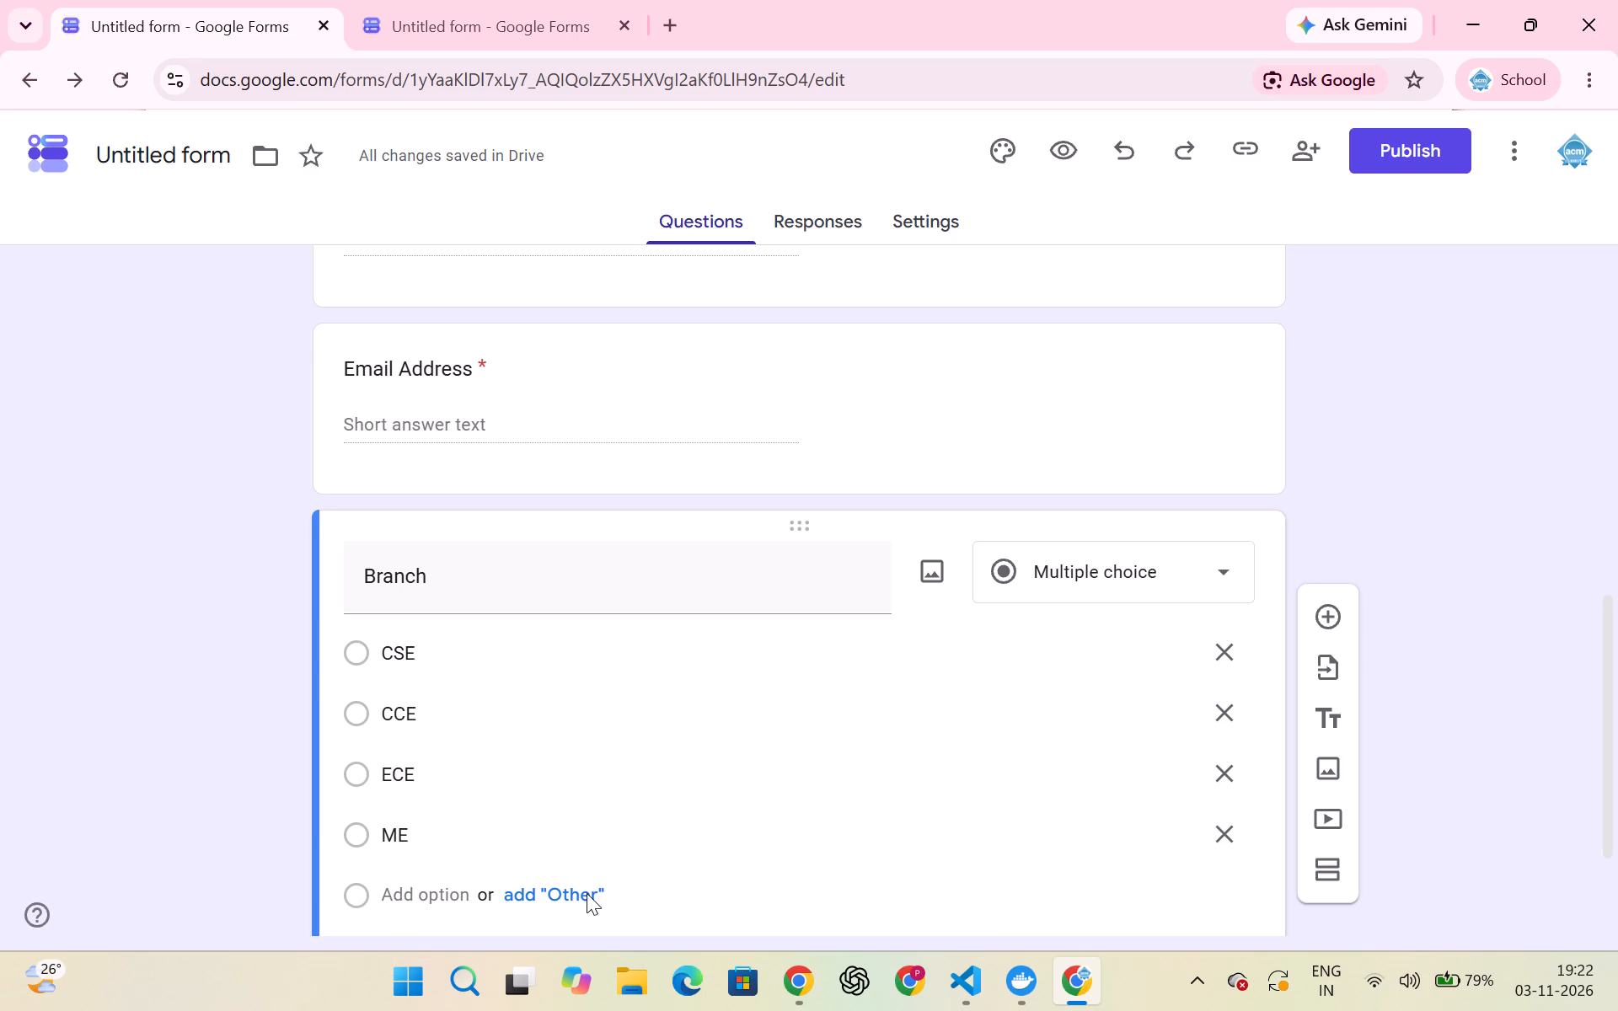
pyautogui.click(587, 893)
pyautogui.scroll(-3, 534, 842)
pyautogui.click(558, 708)
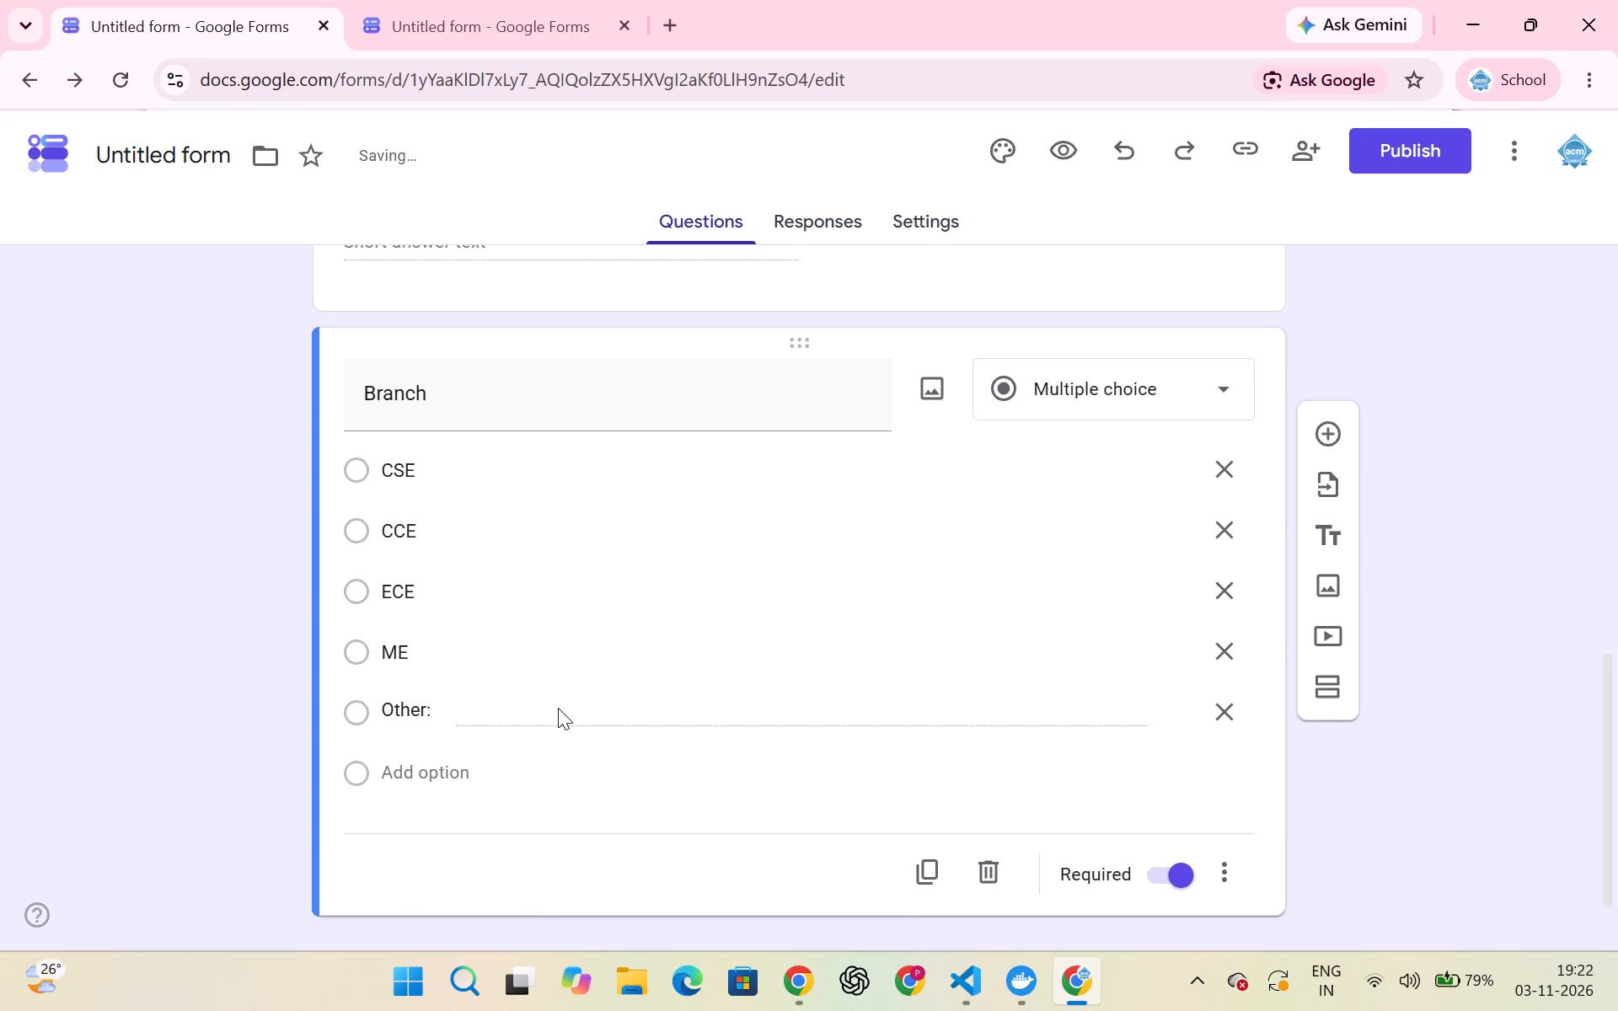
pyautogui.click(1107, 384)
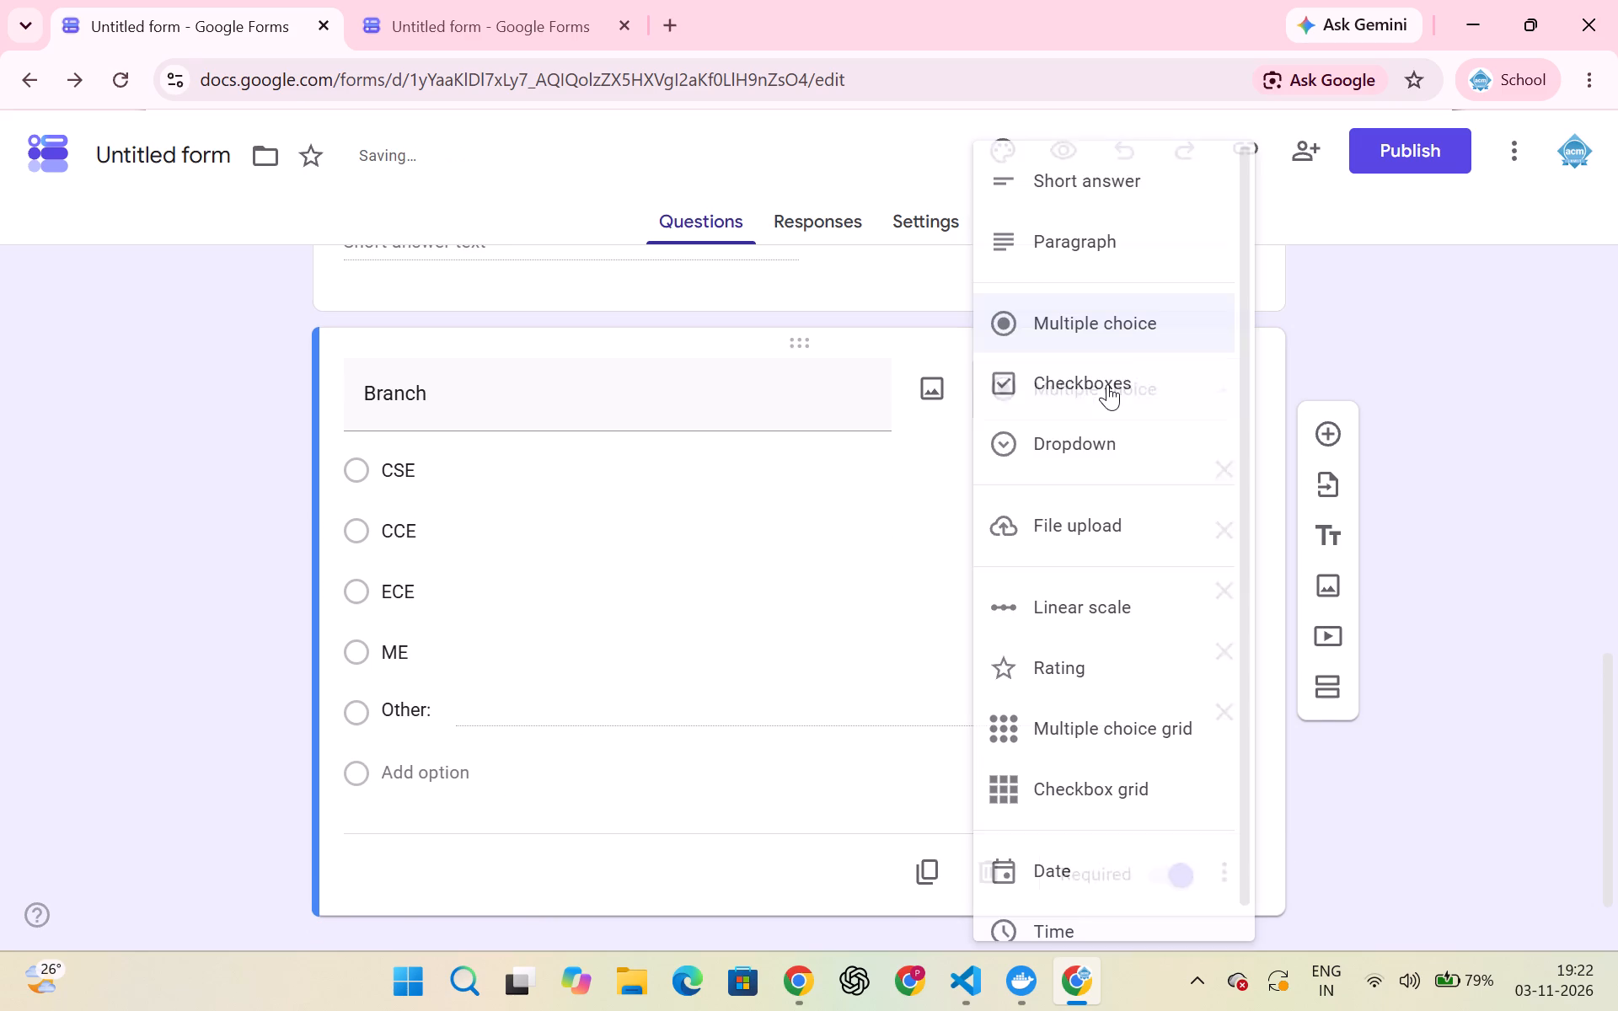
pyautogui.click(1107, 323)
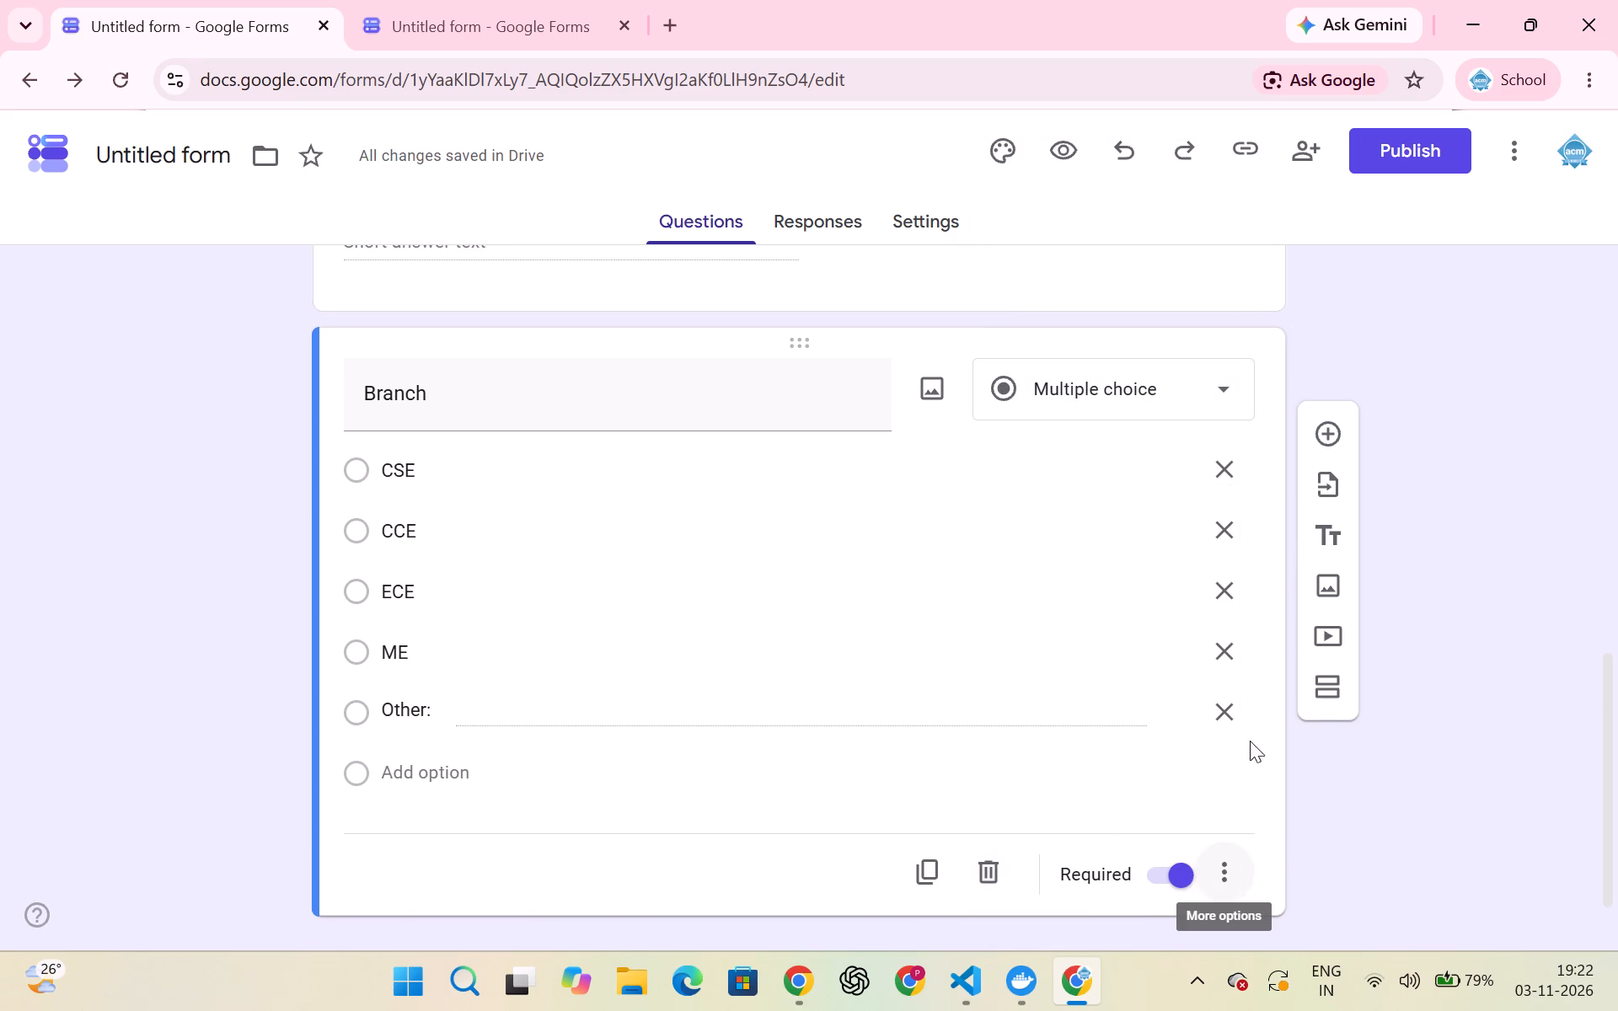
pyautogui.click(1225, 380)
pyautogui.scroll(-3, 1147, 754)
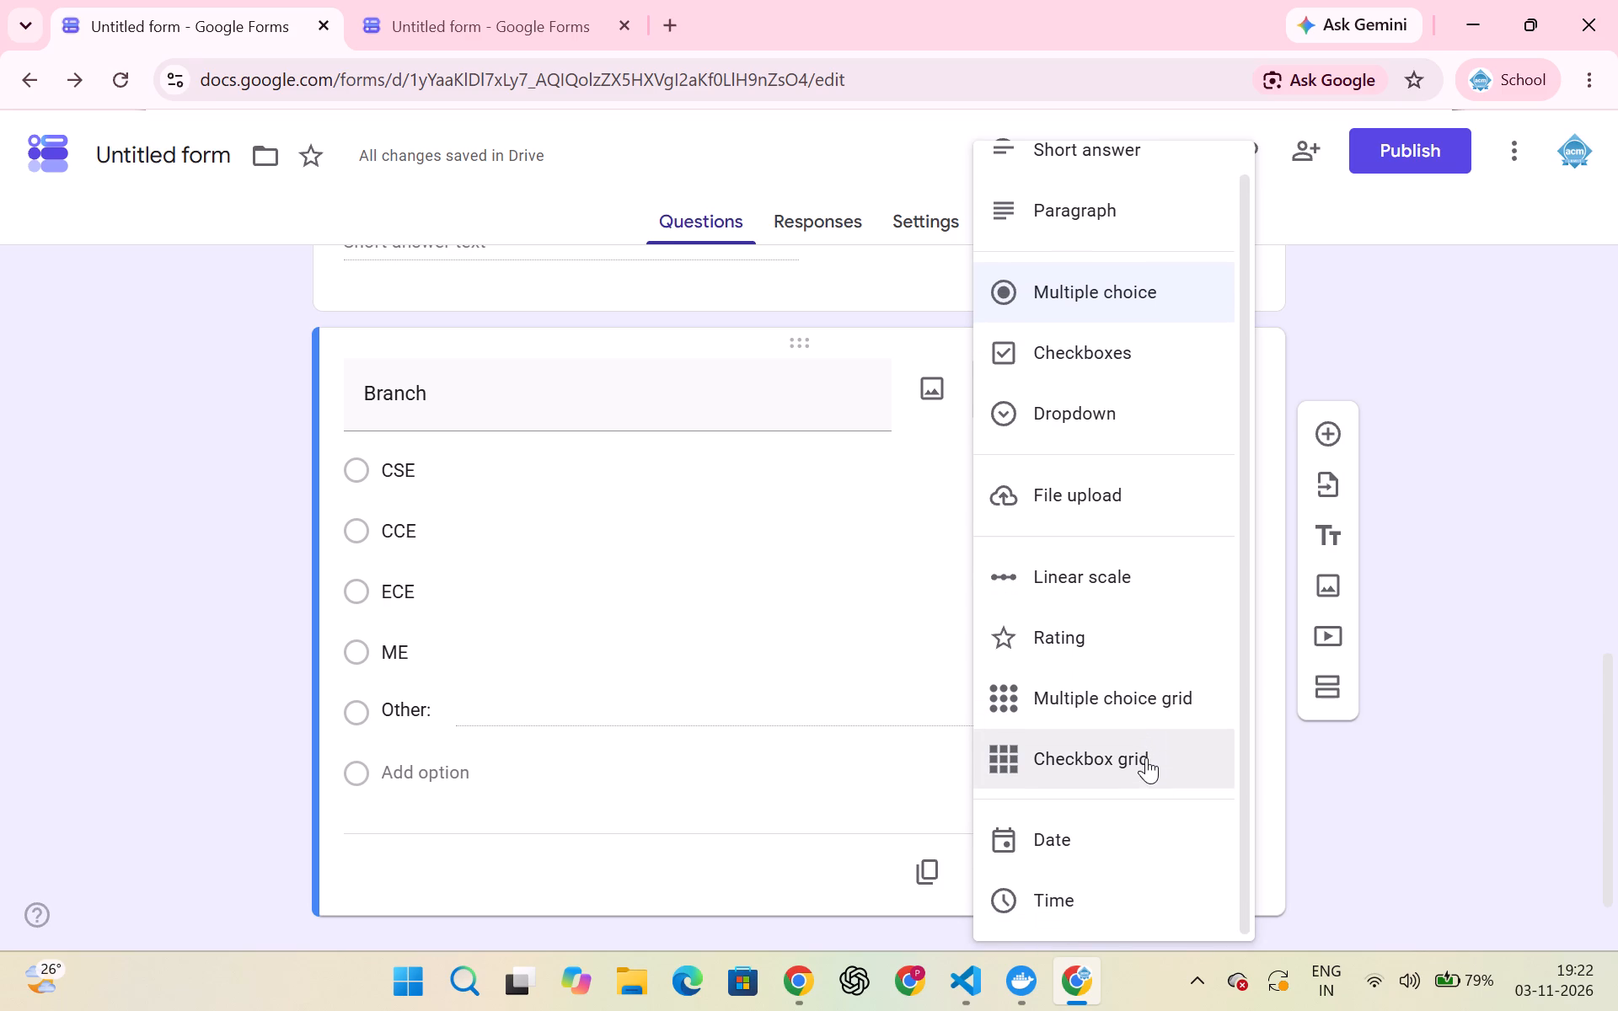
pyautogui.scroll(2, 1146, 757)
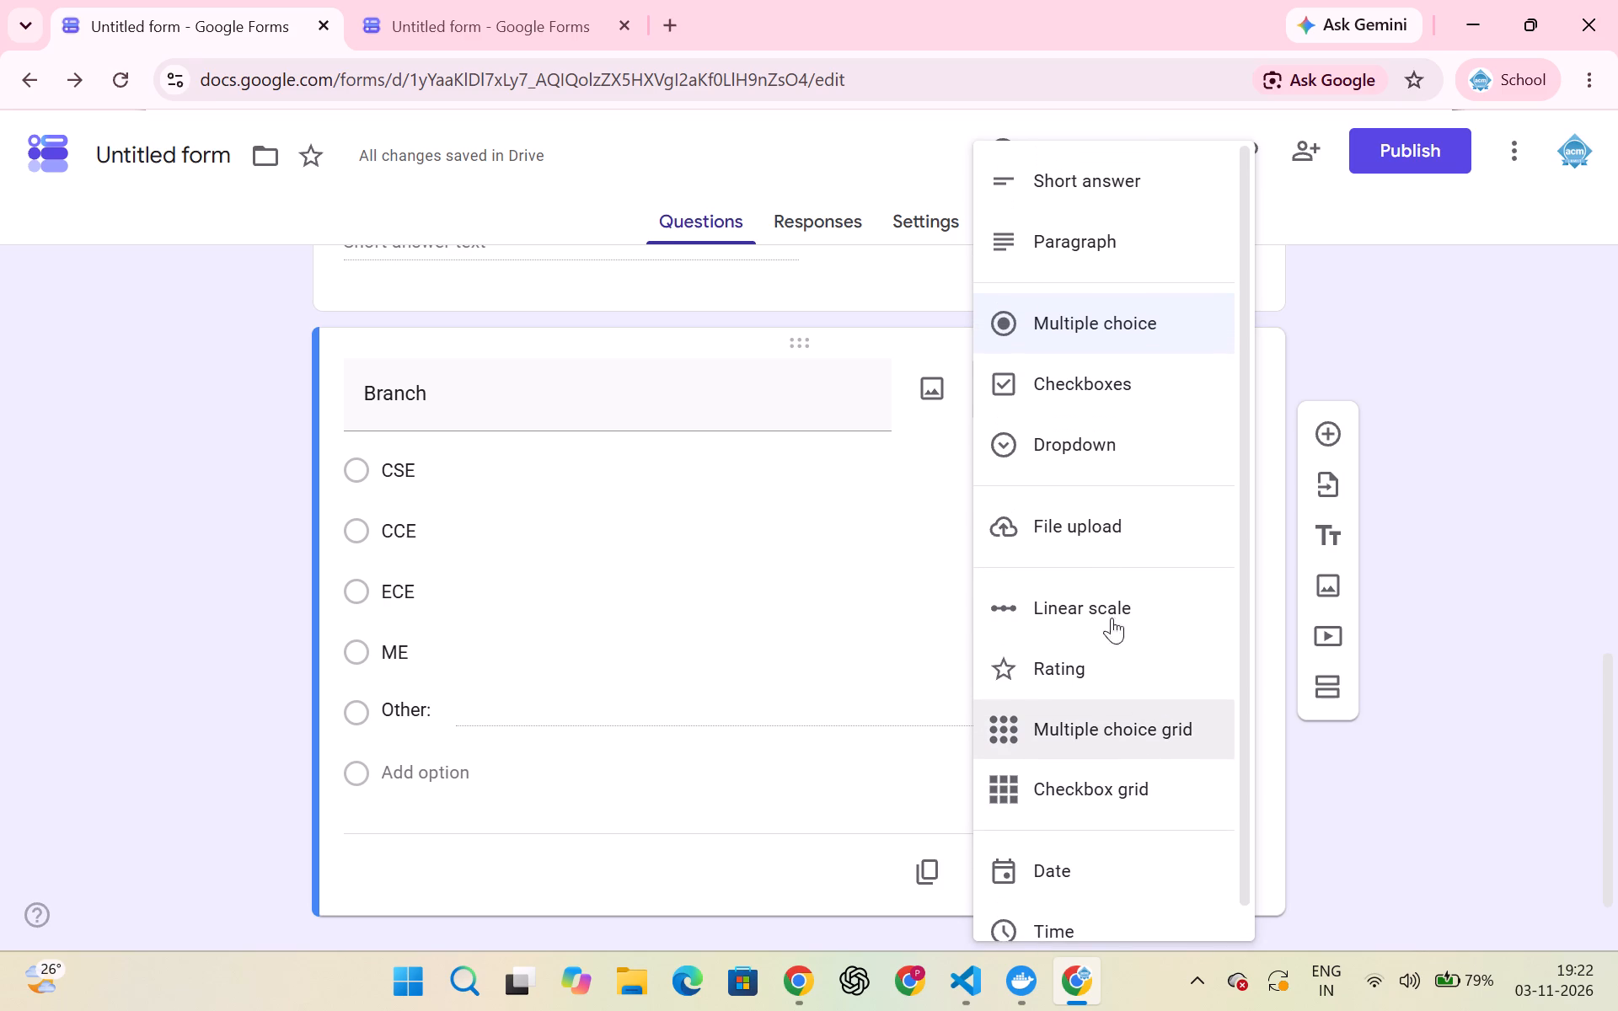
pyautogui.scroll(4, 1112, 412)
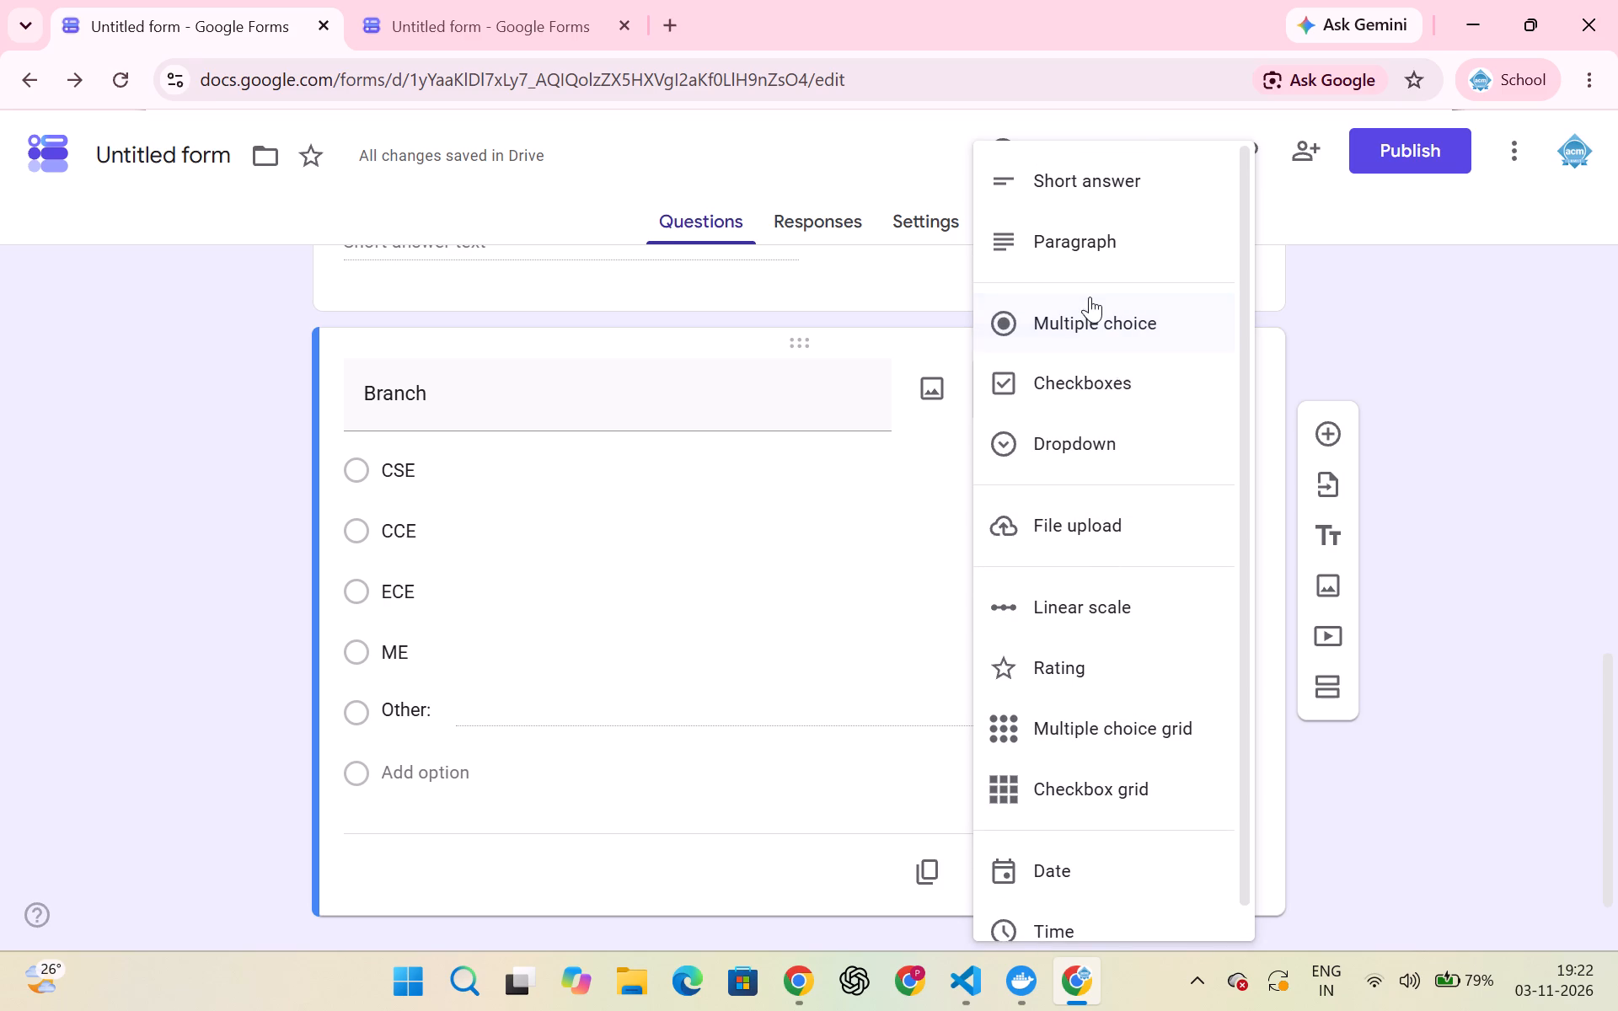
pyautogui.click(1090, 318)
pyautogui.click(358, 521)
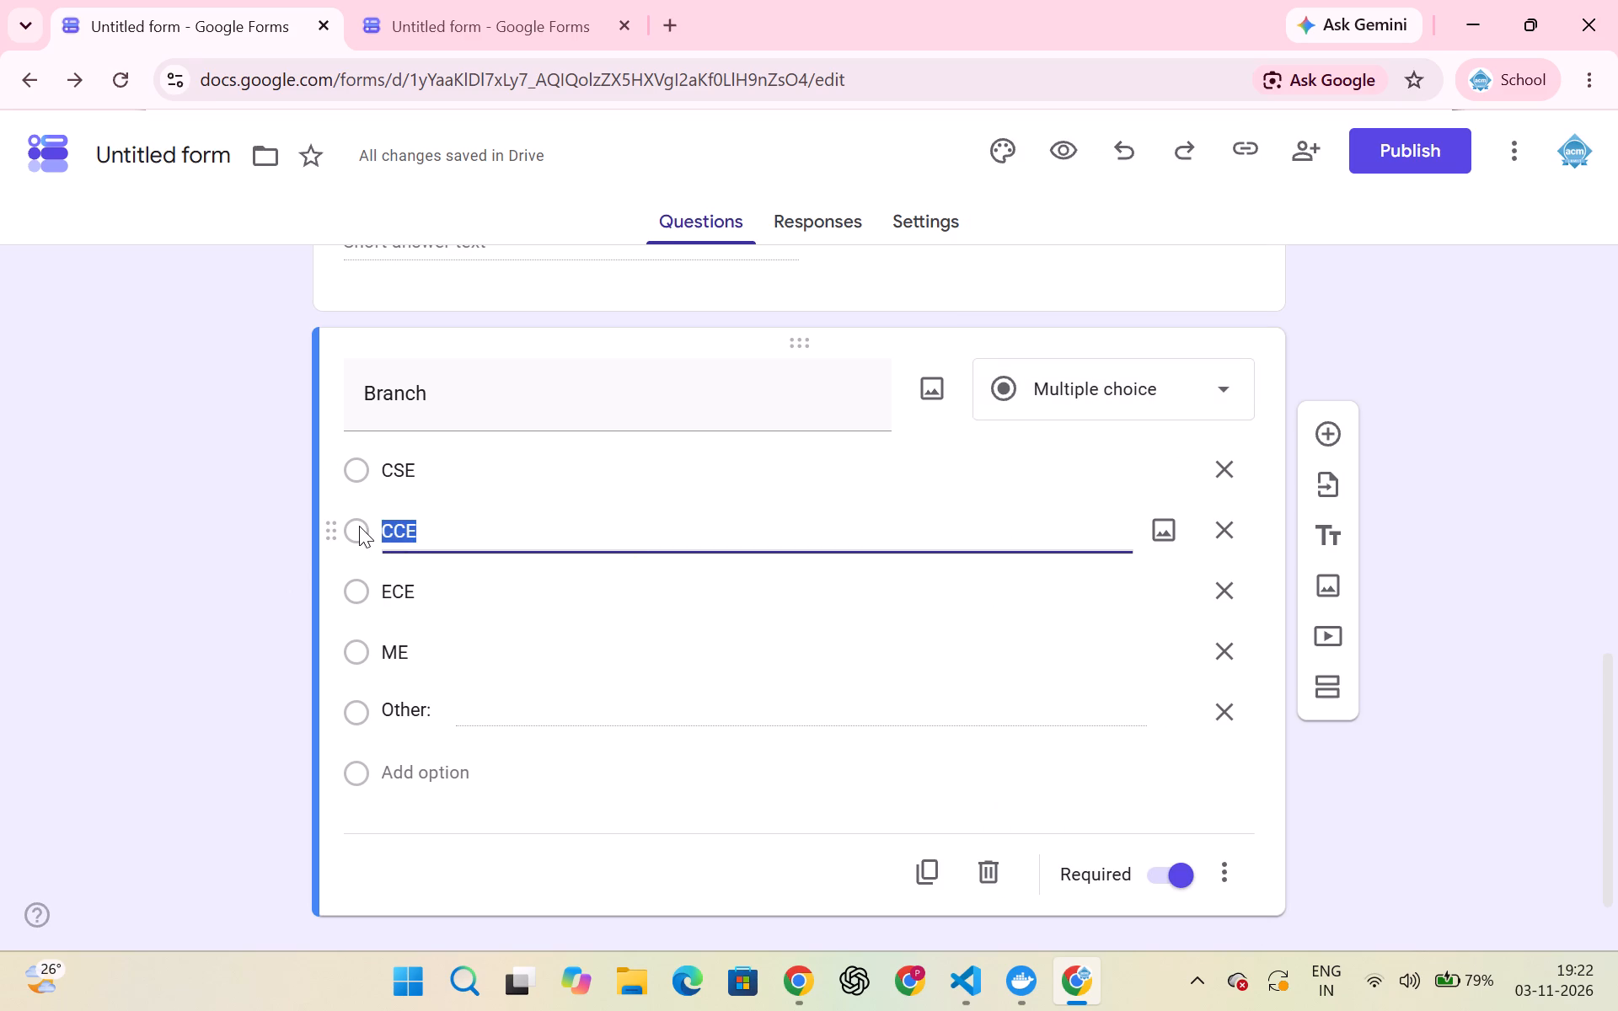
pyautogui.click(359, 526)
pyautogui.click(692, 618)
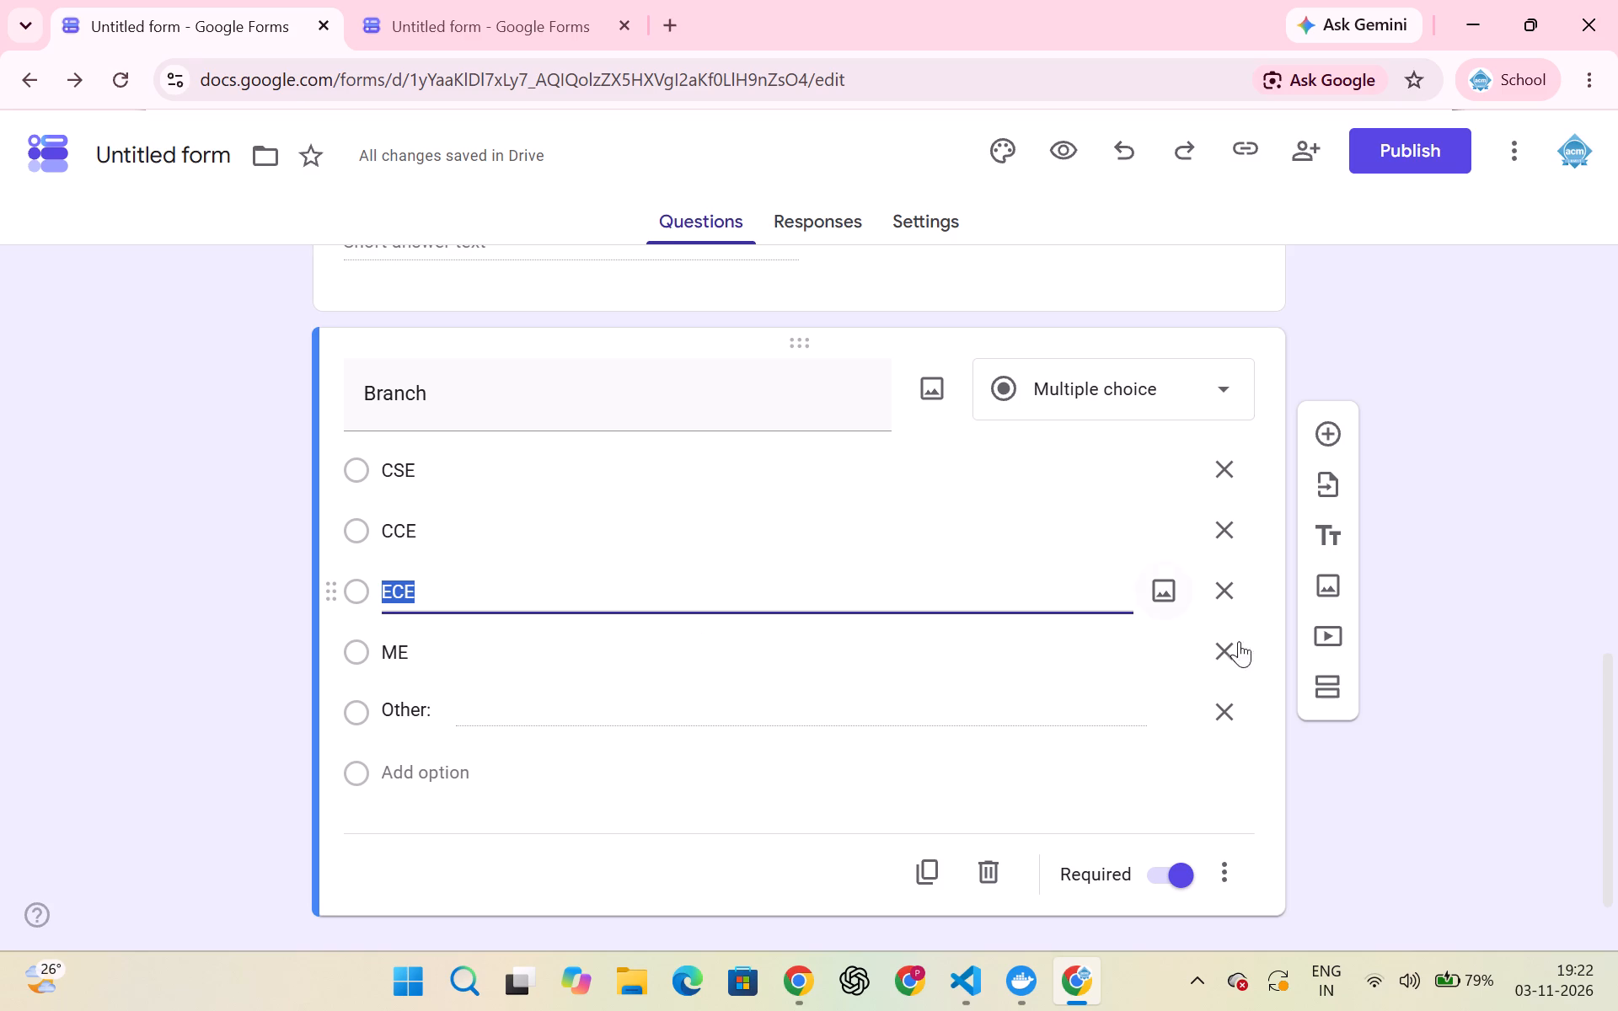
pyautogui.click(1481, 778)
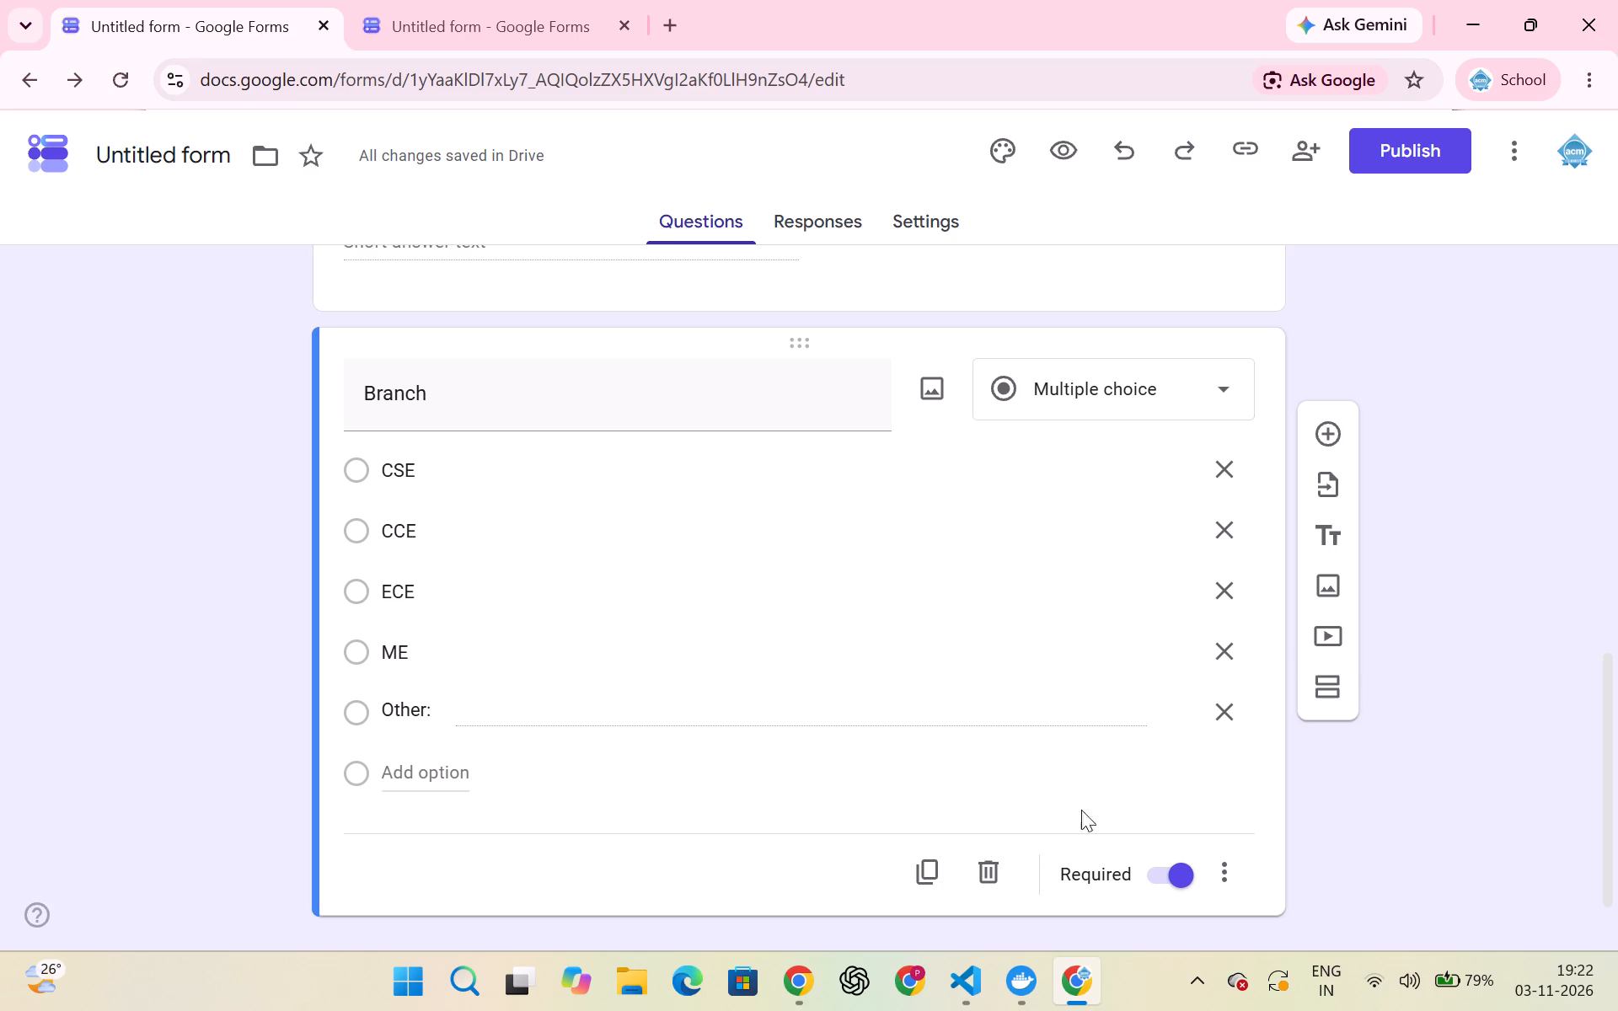
# Review the form from its title and description down to the Branch question, including that question's additional settings.
pyautogui.scroll(12, 828, 521)
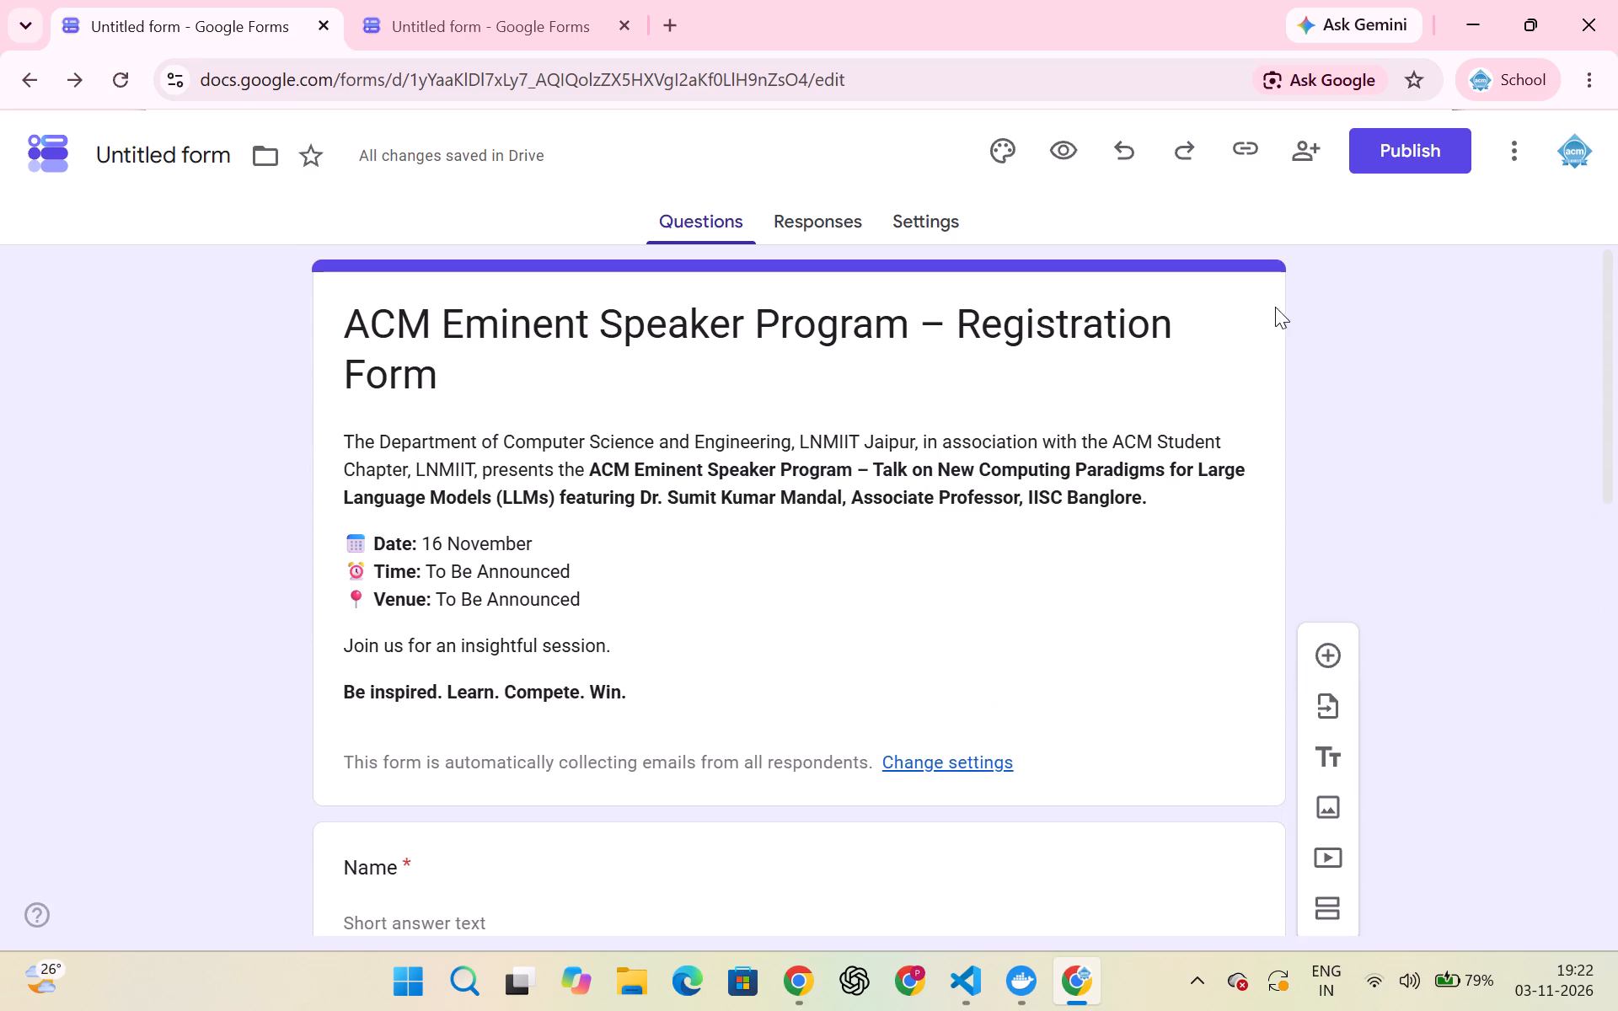
pyautogui.click(1367, 680)
pyautogui.scroll(-2, 1218, 737)
pyautogui.scroll(-5, 732, 734)
pyautogui.click(133, 744)
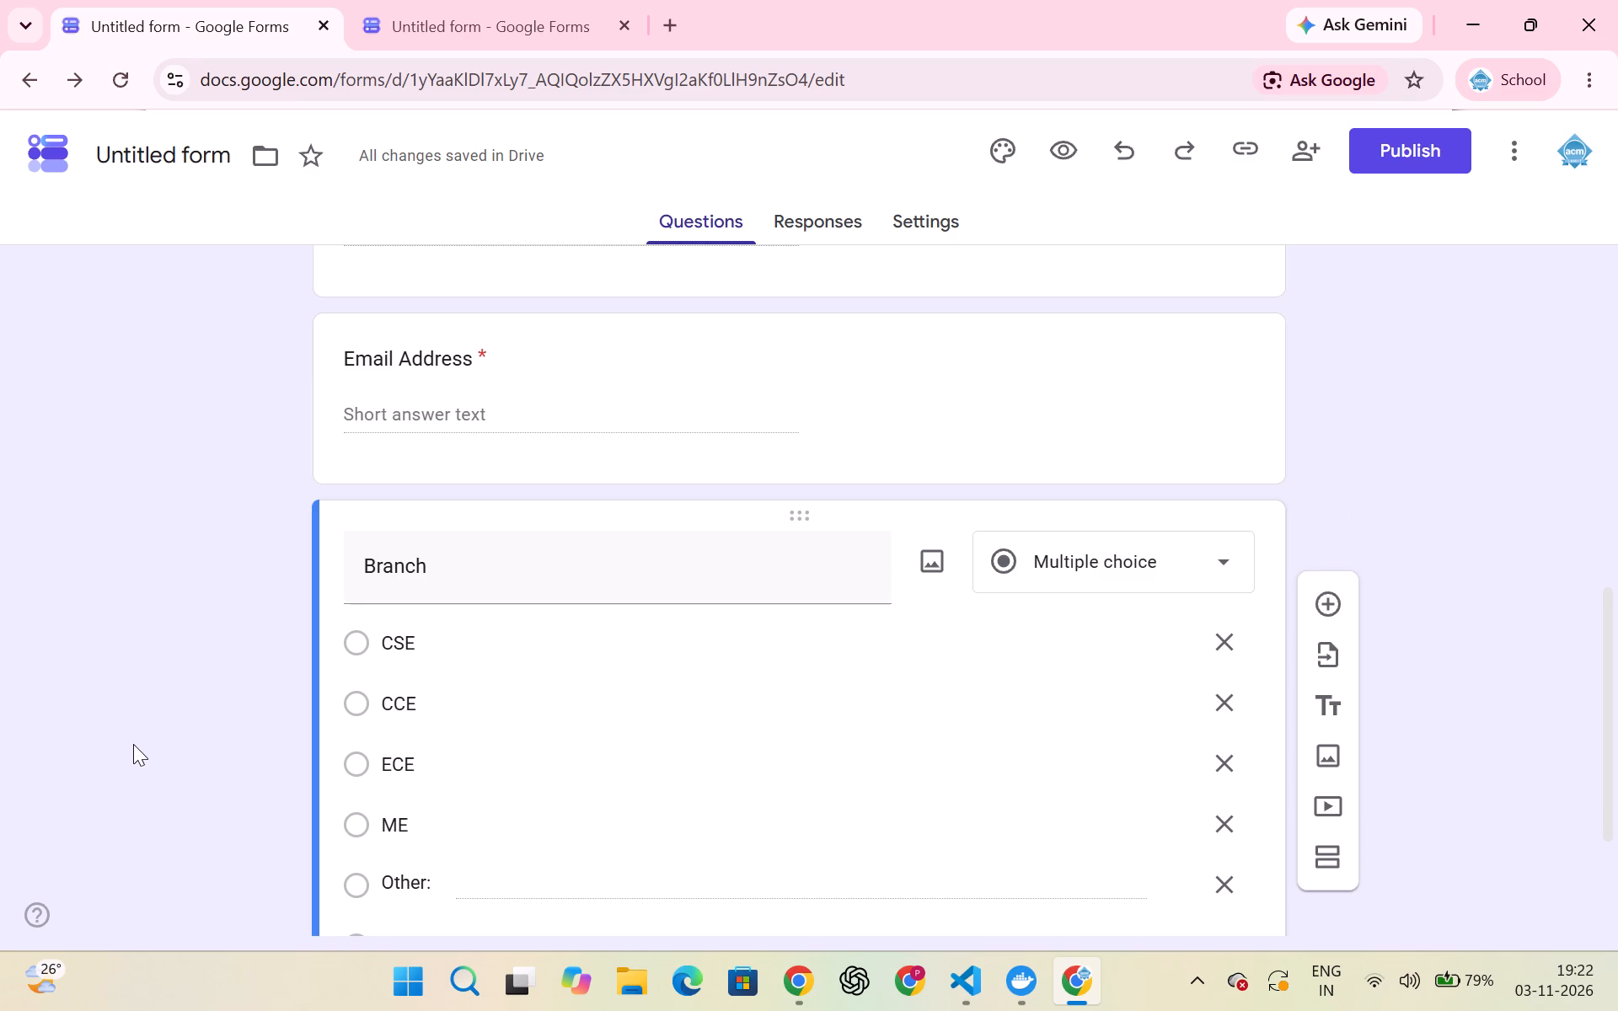
pyautogui.scroll(-2, 672, 672)
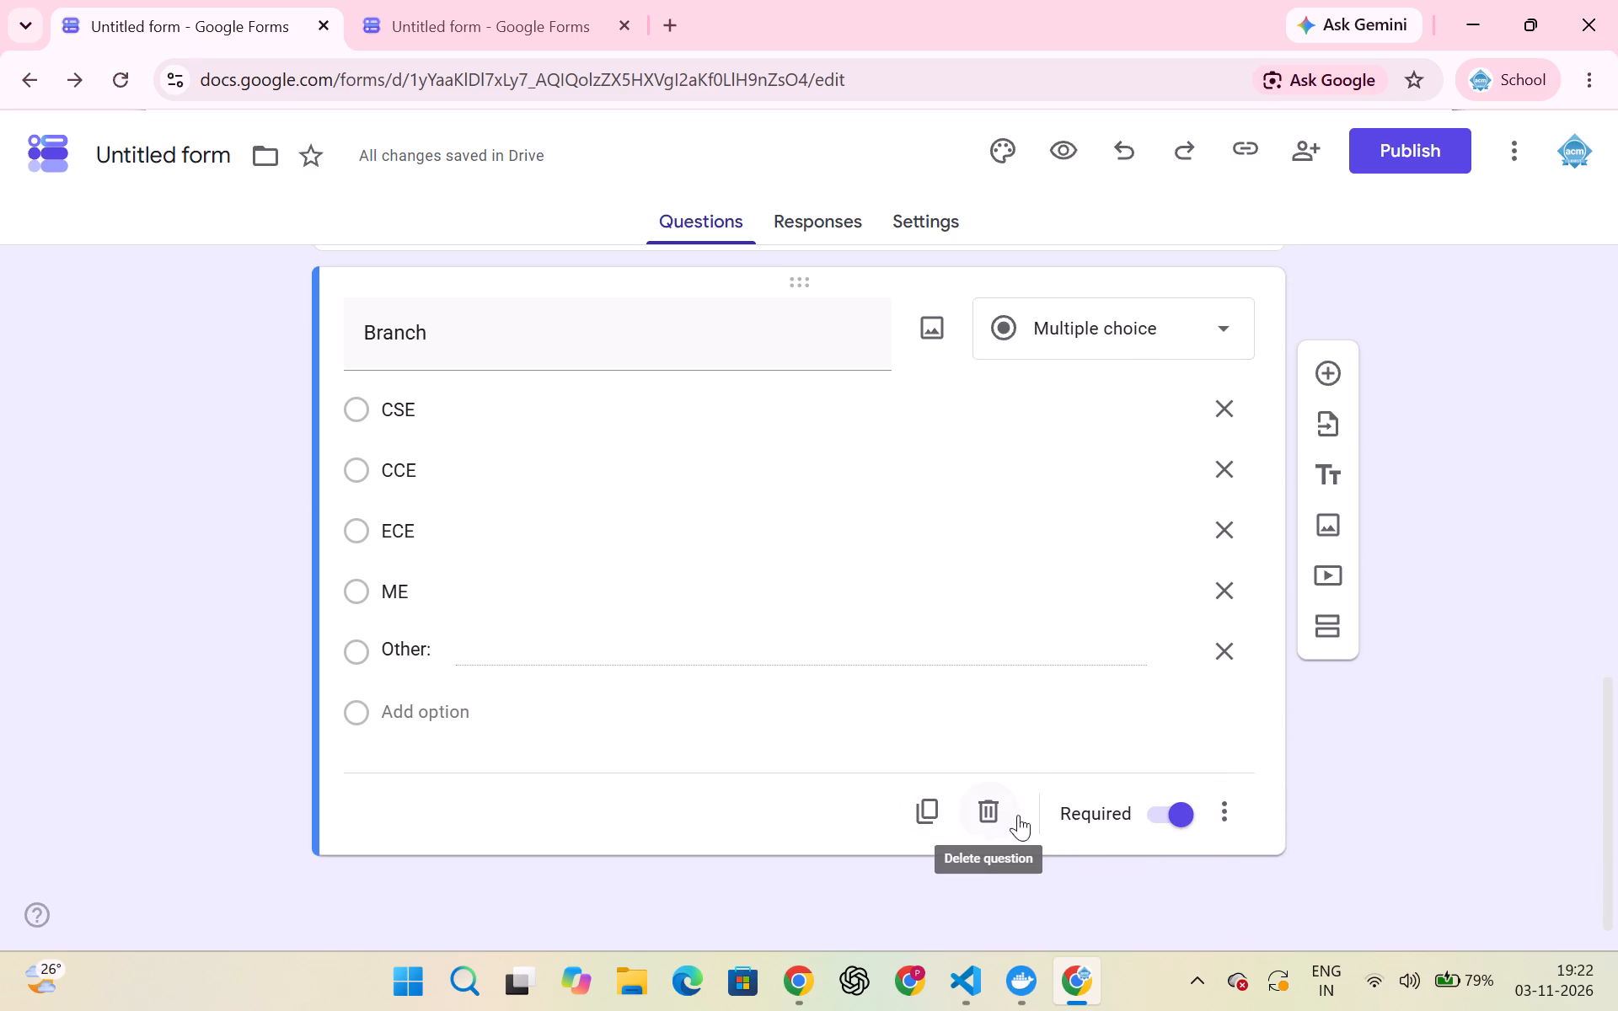
pyautogui.click(1237, 813)
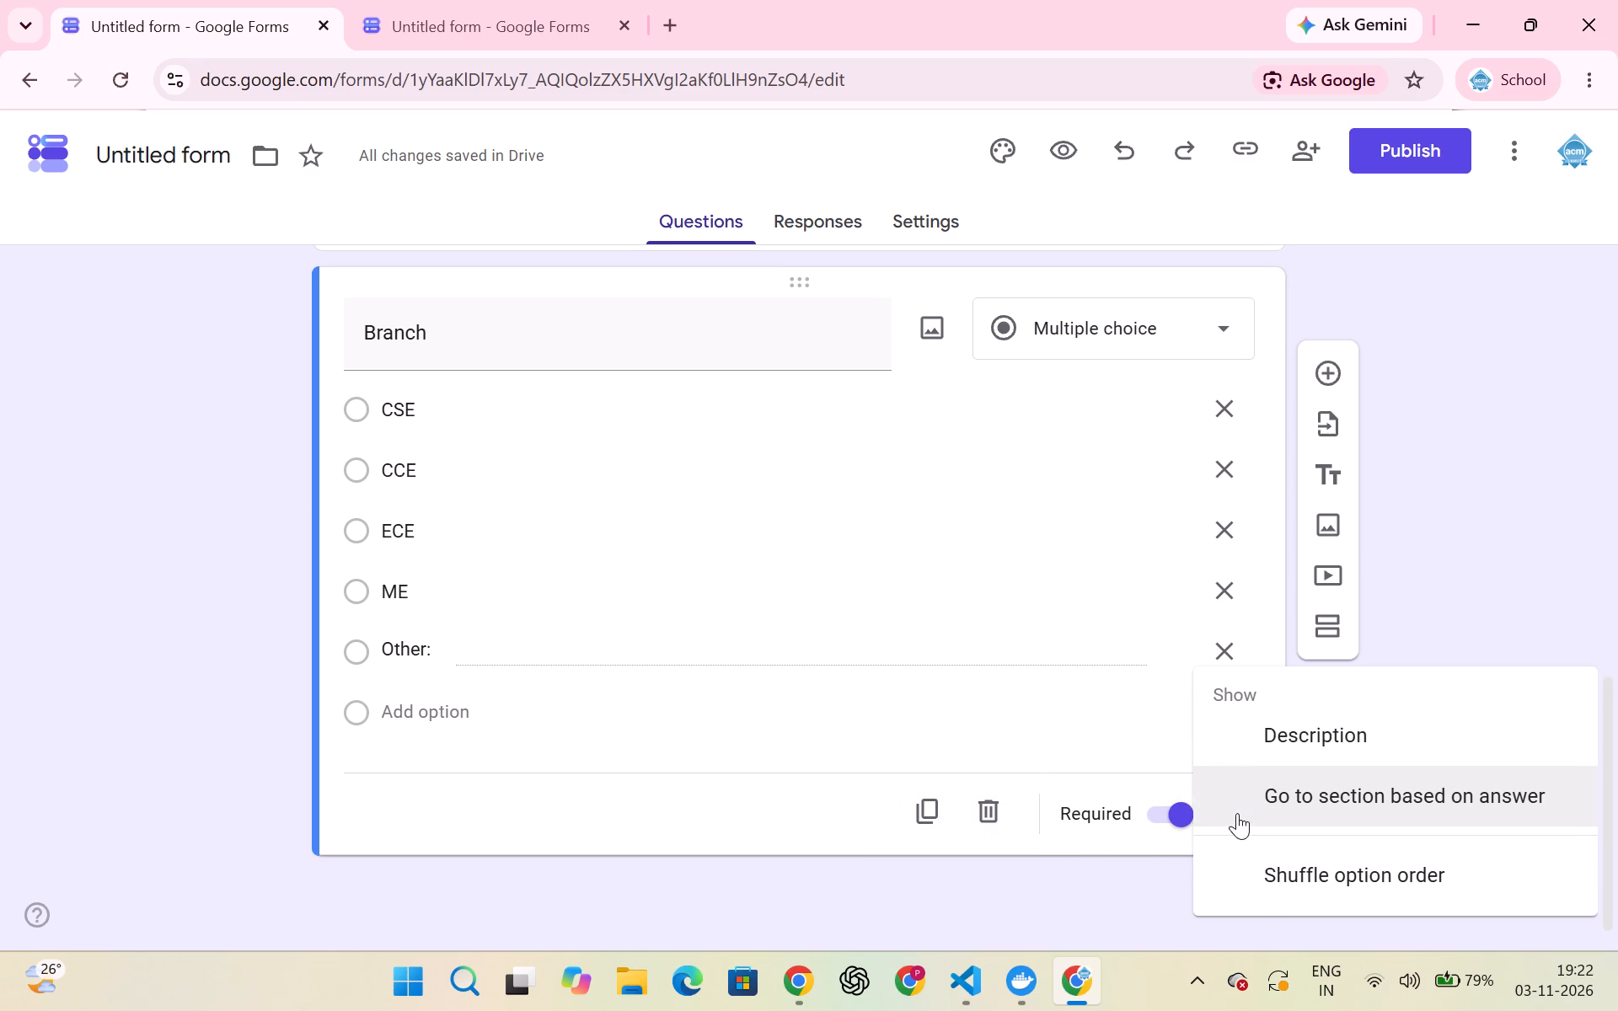
pyautogui.click(1113, 933)
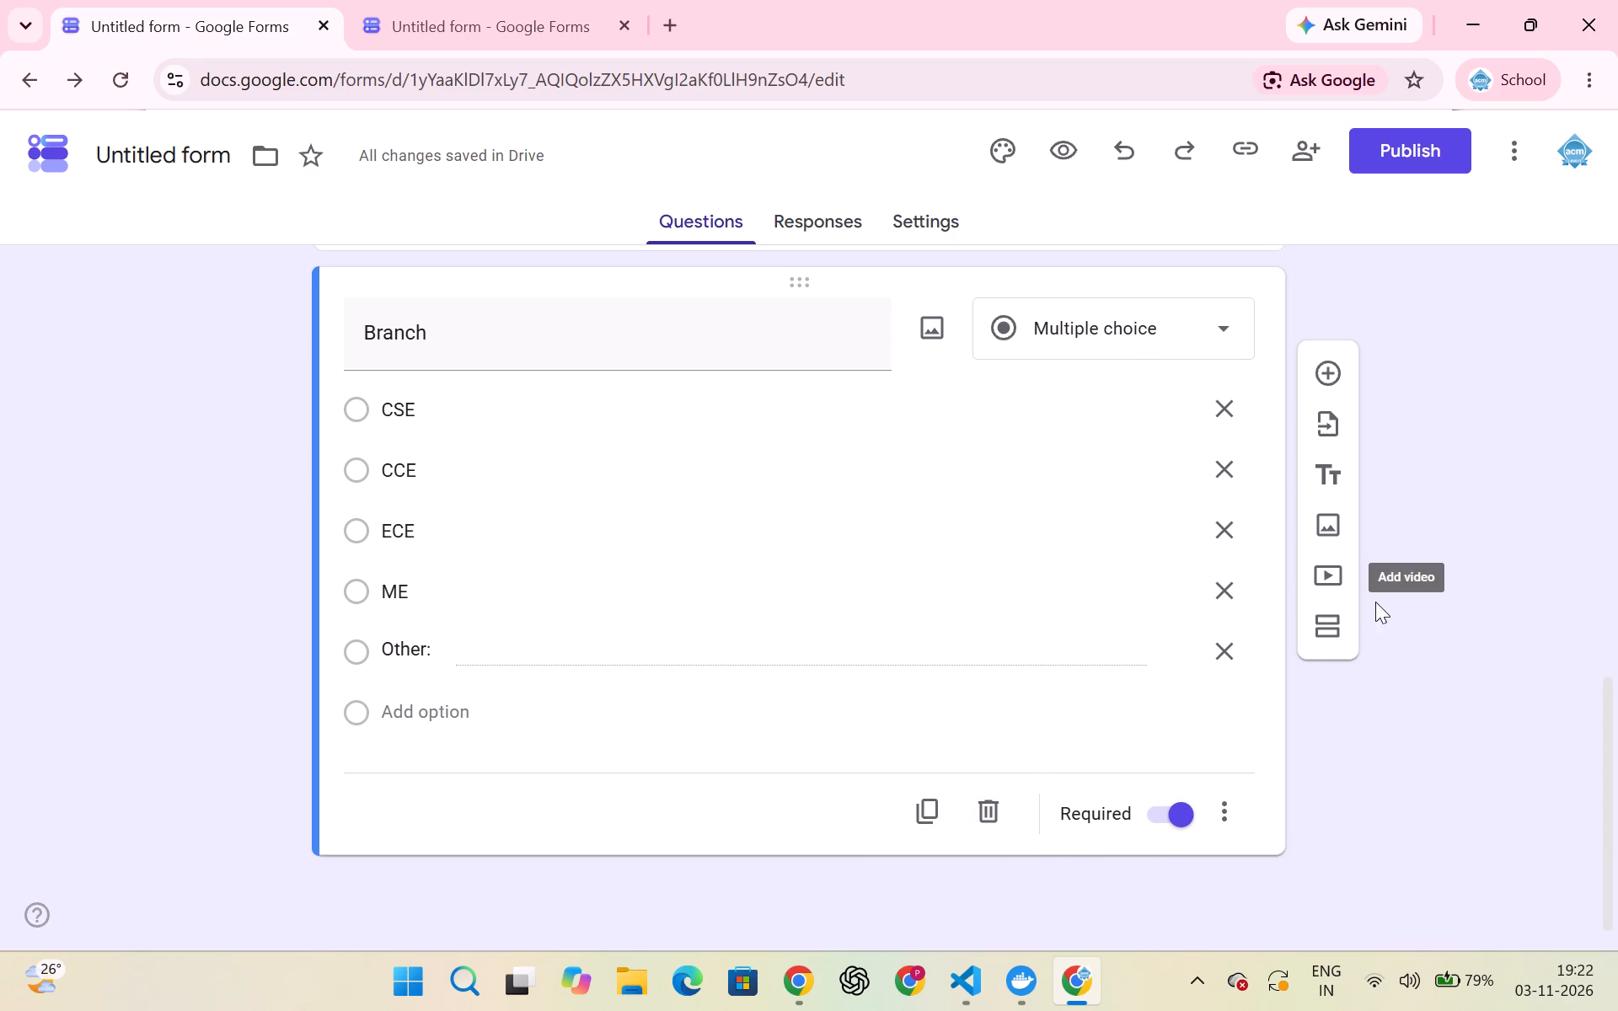
# Add a new blank question below the Branch question.
pyautogui.click(1342, 355)
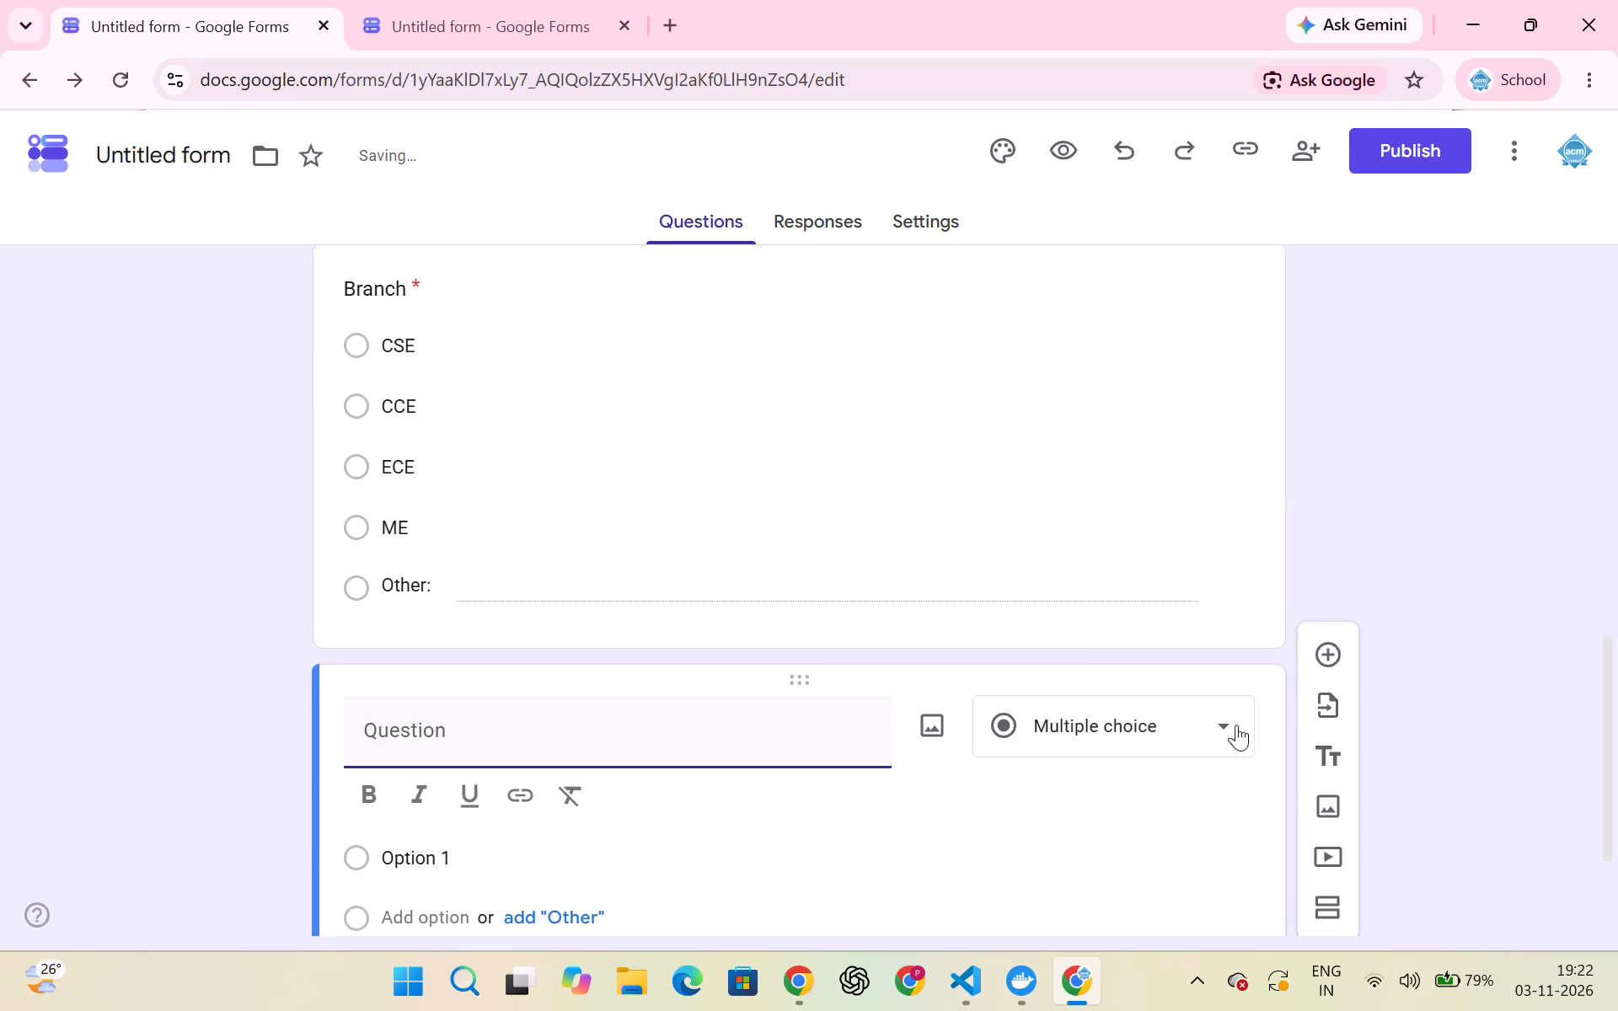
pyautogui.scroll(-1, 1344, 821)
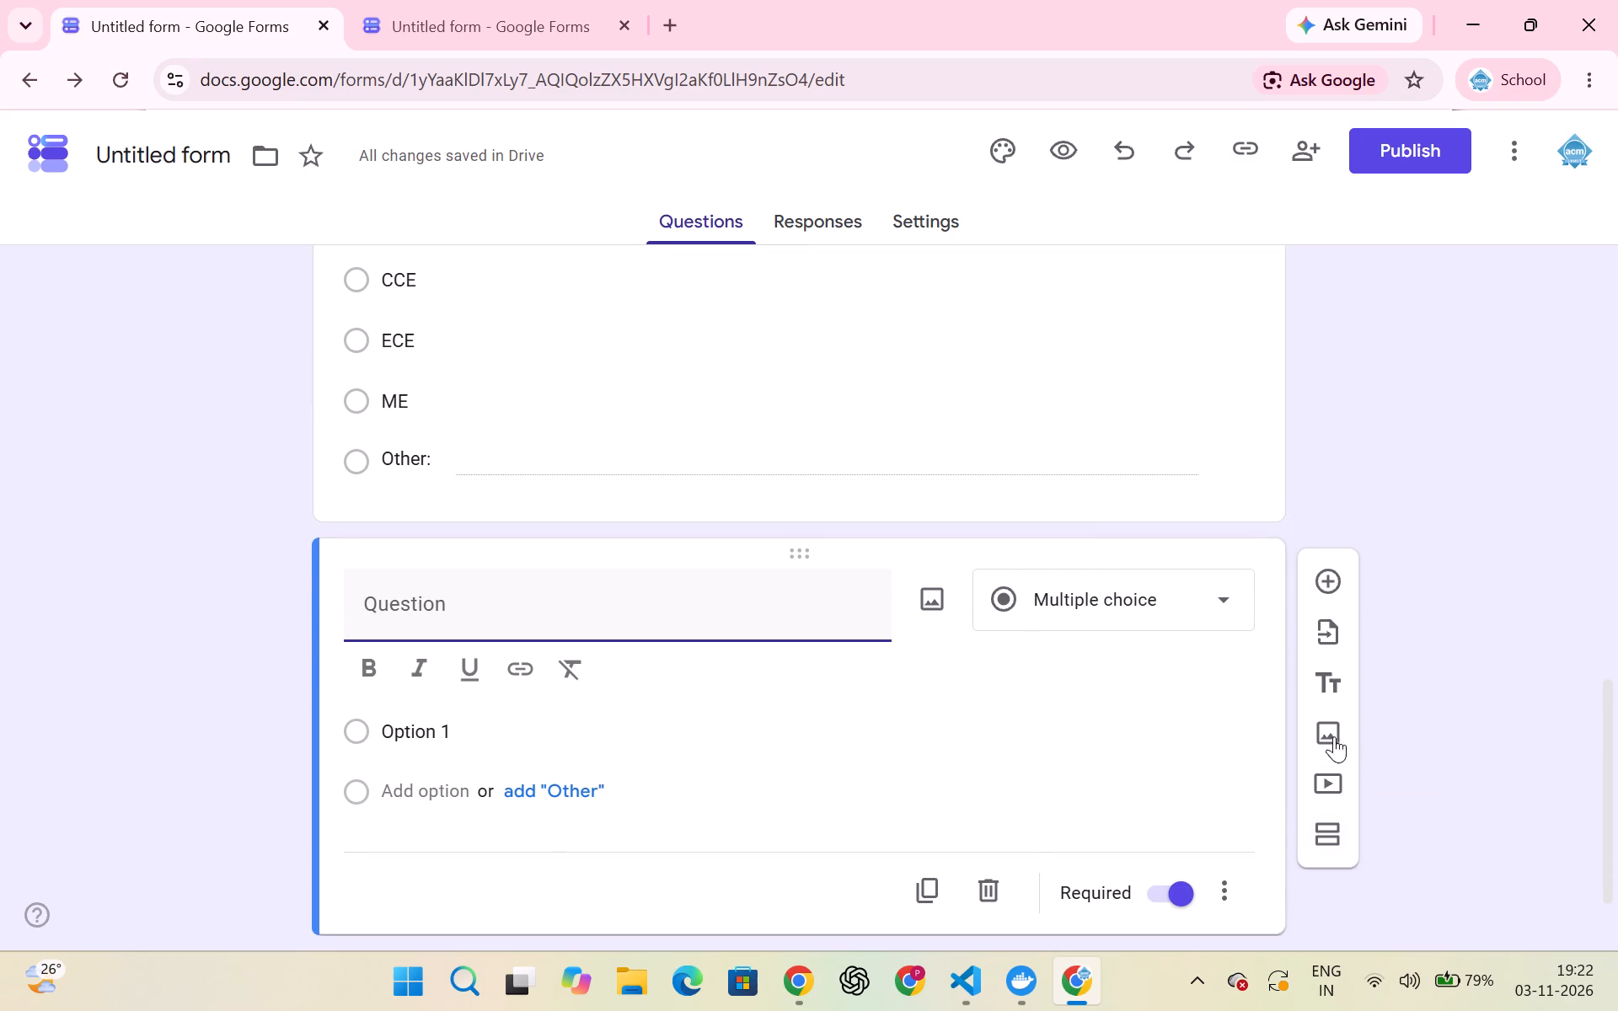
# Review the form's title and description, its responses page, and the questions down to Branch.
pyautogui.scroll(3, 1010, 657)
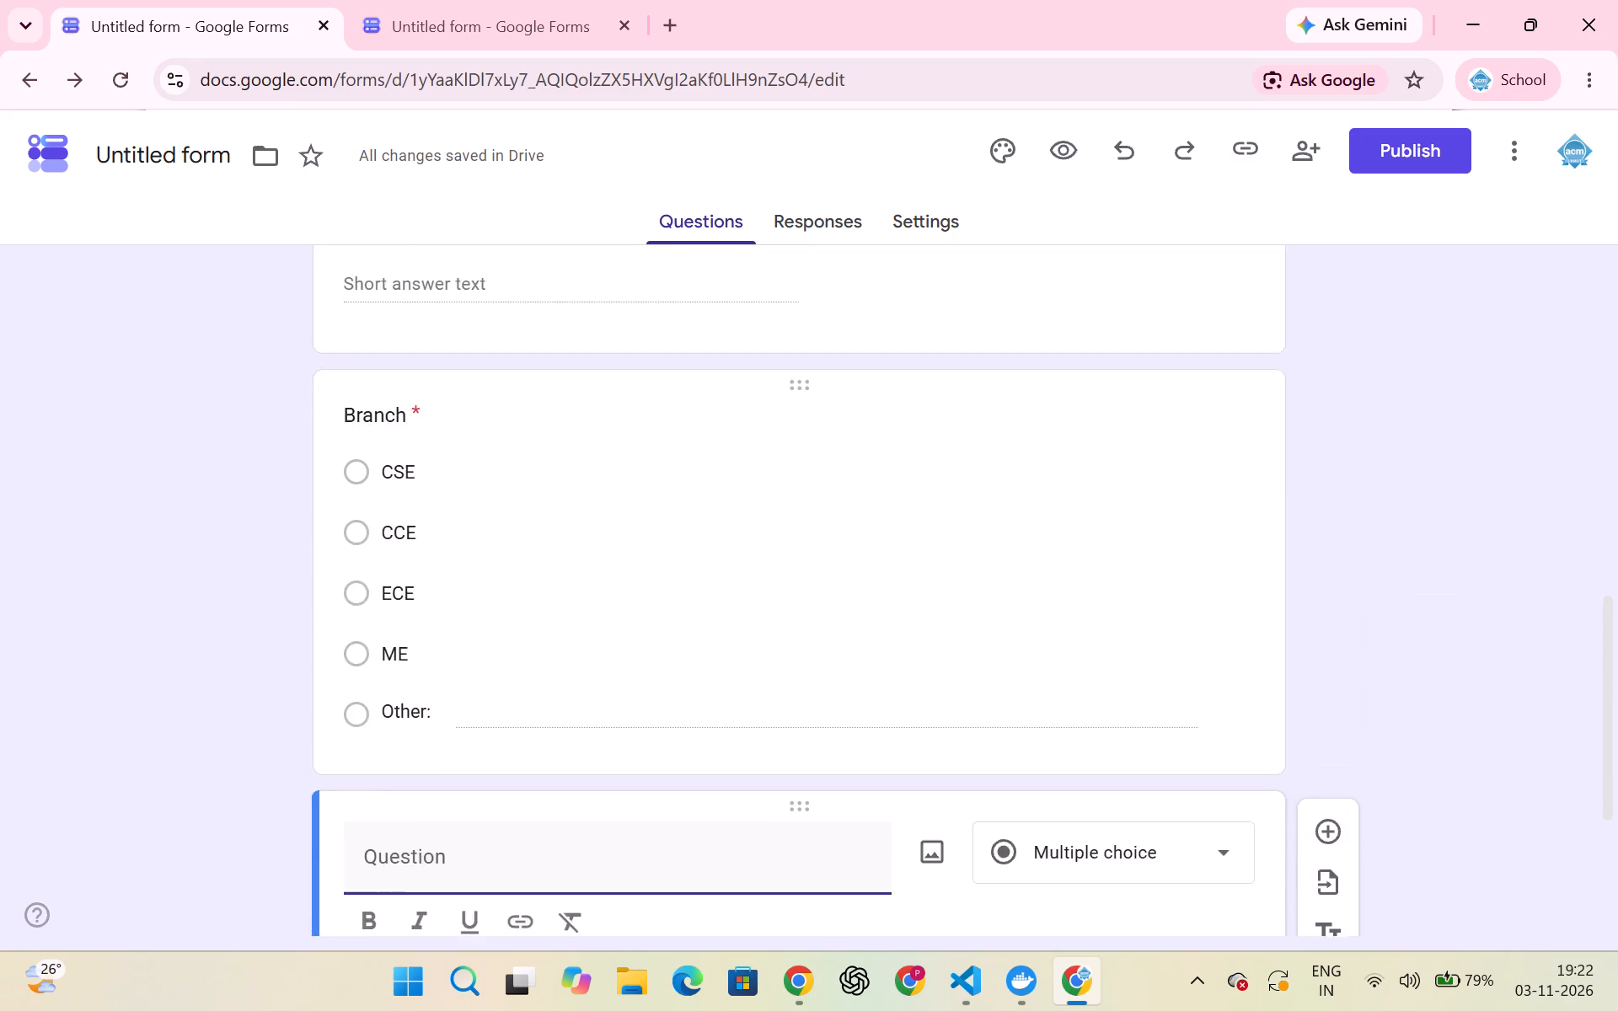
pyautogui.scroll(11, 1010, 657)
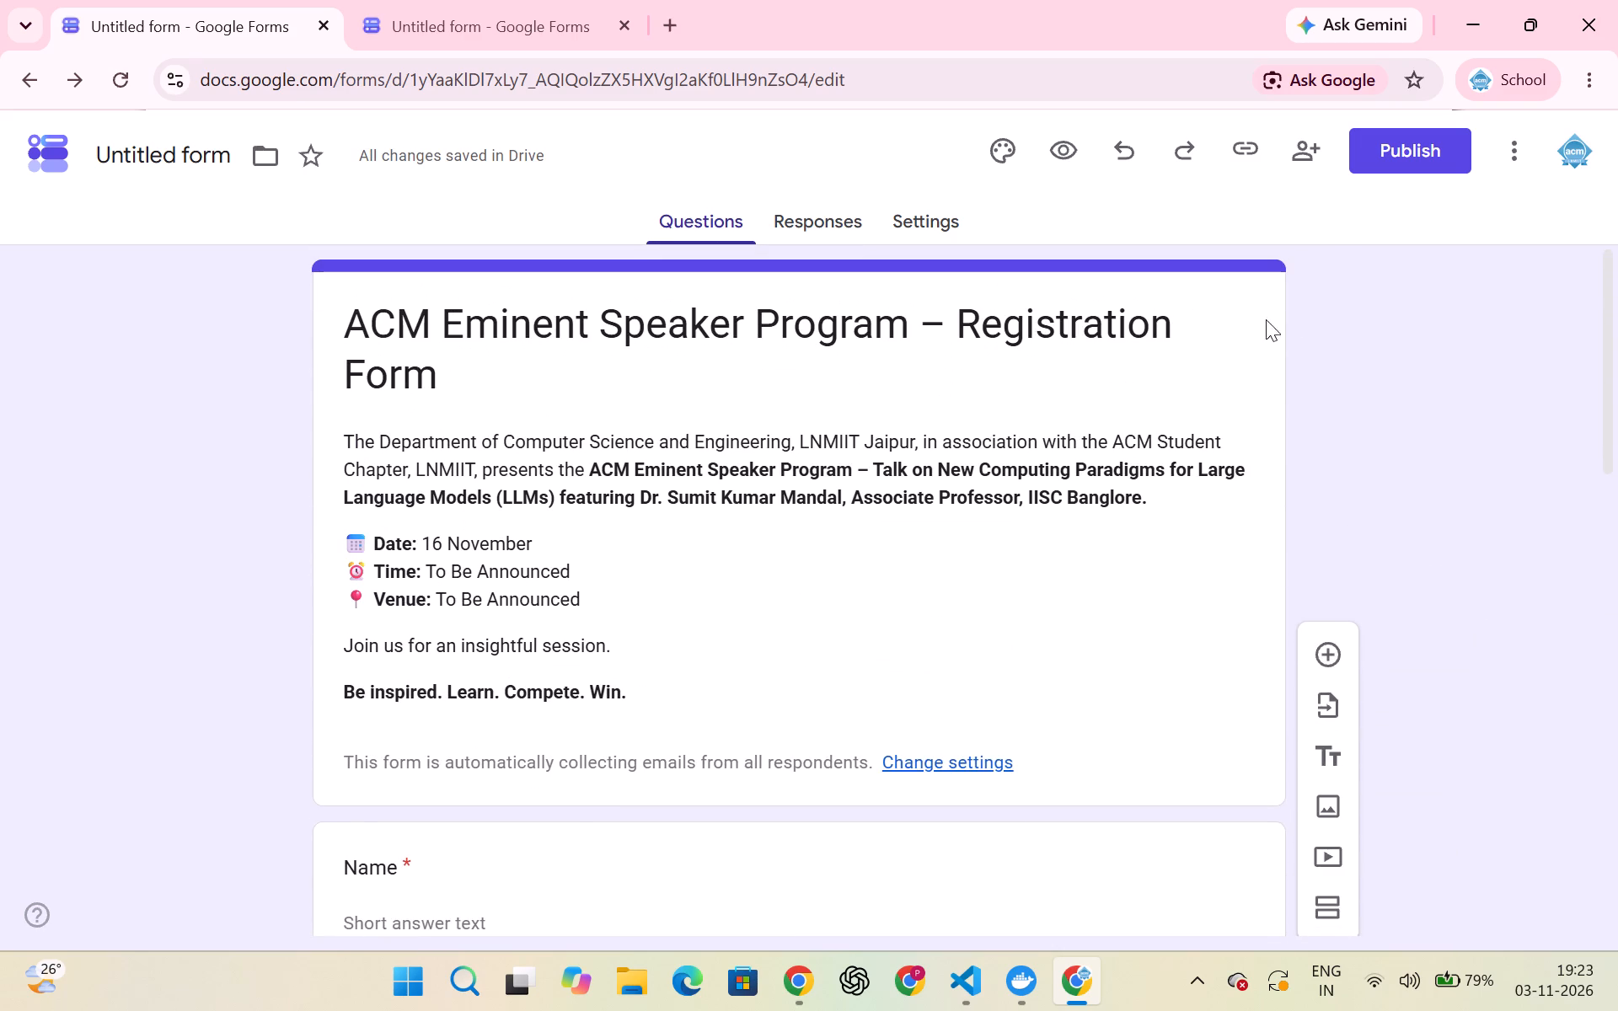
pyautogui.click(788, 231)
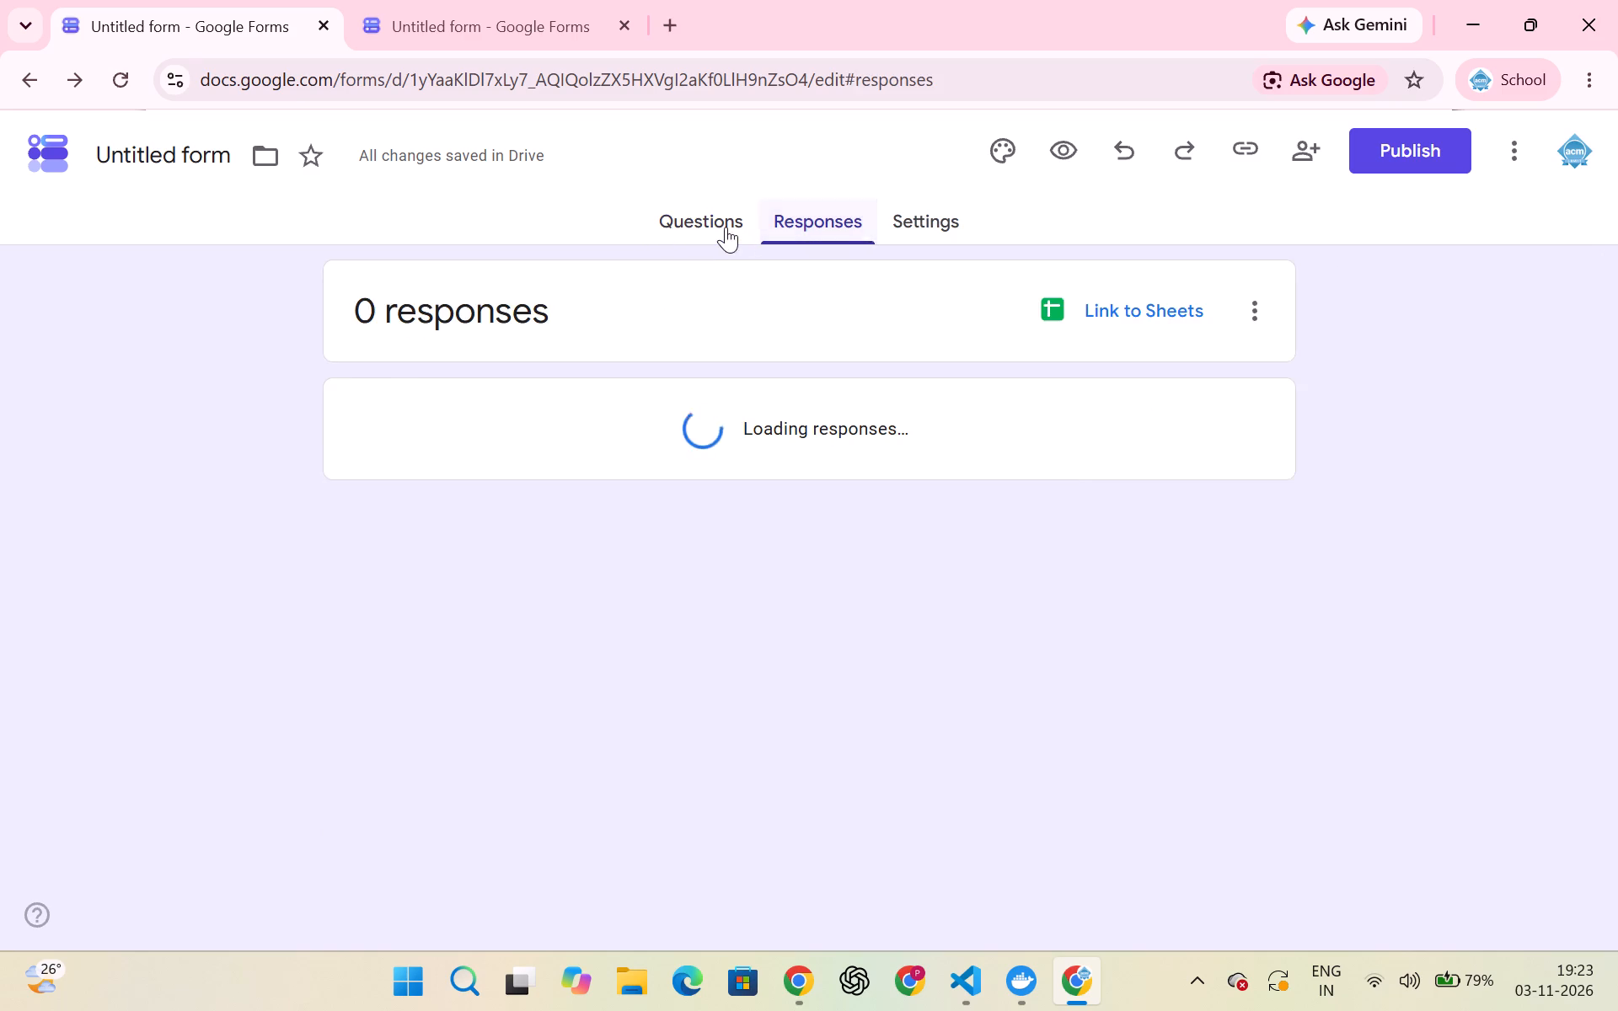
pyautogui.click(726, 227)
pyautogui.scroll(-5, 420, 859)
pyautogui.scroll(3, 528, 687)
pyautogui.scroll(-5, 528, 687)
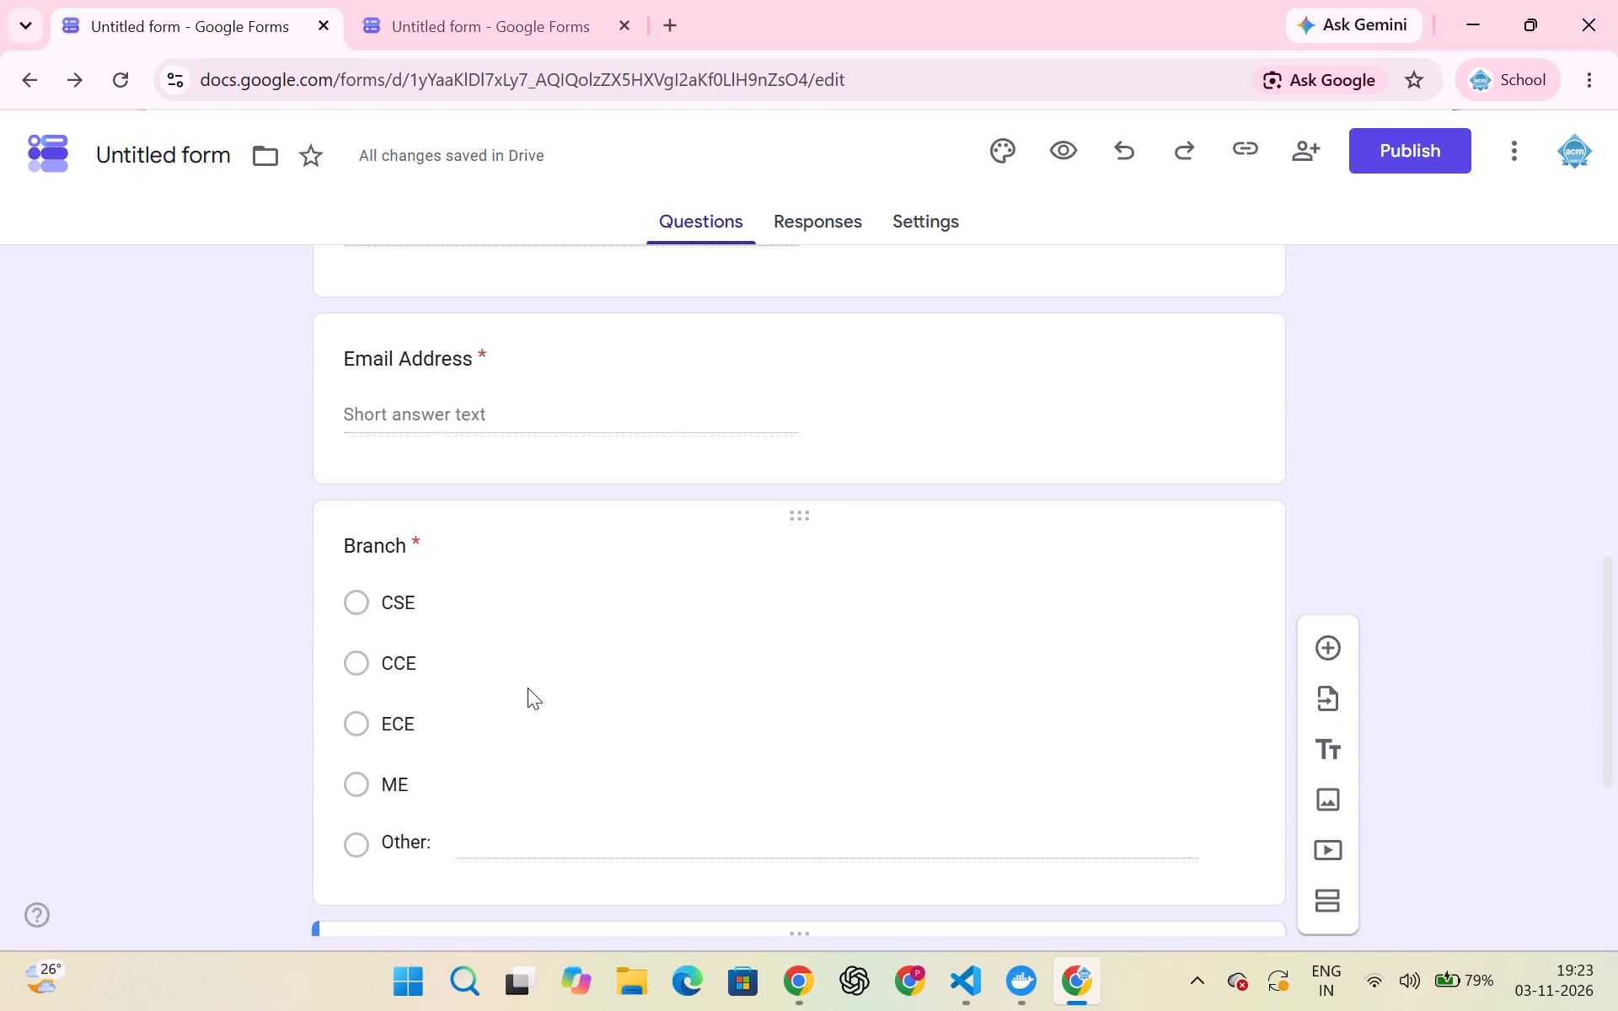
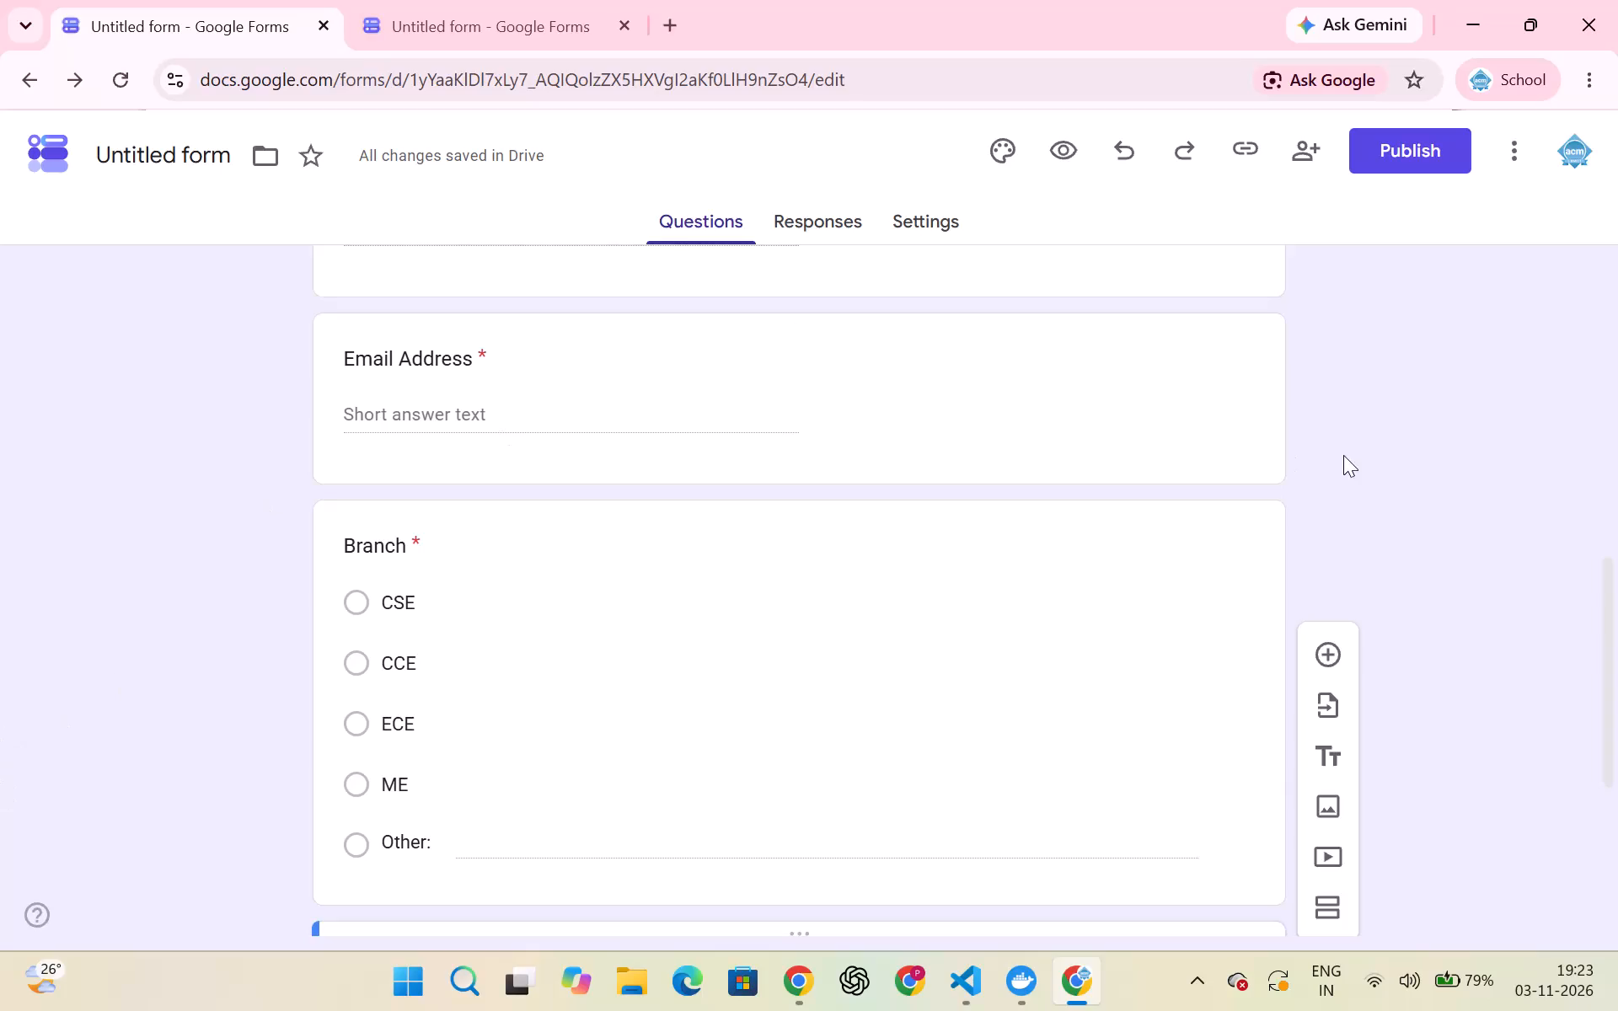
# Publish the registration form, keeping it open to anyone with the link as responders.
pyautogui.scroll(3, 1308, 409)
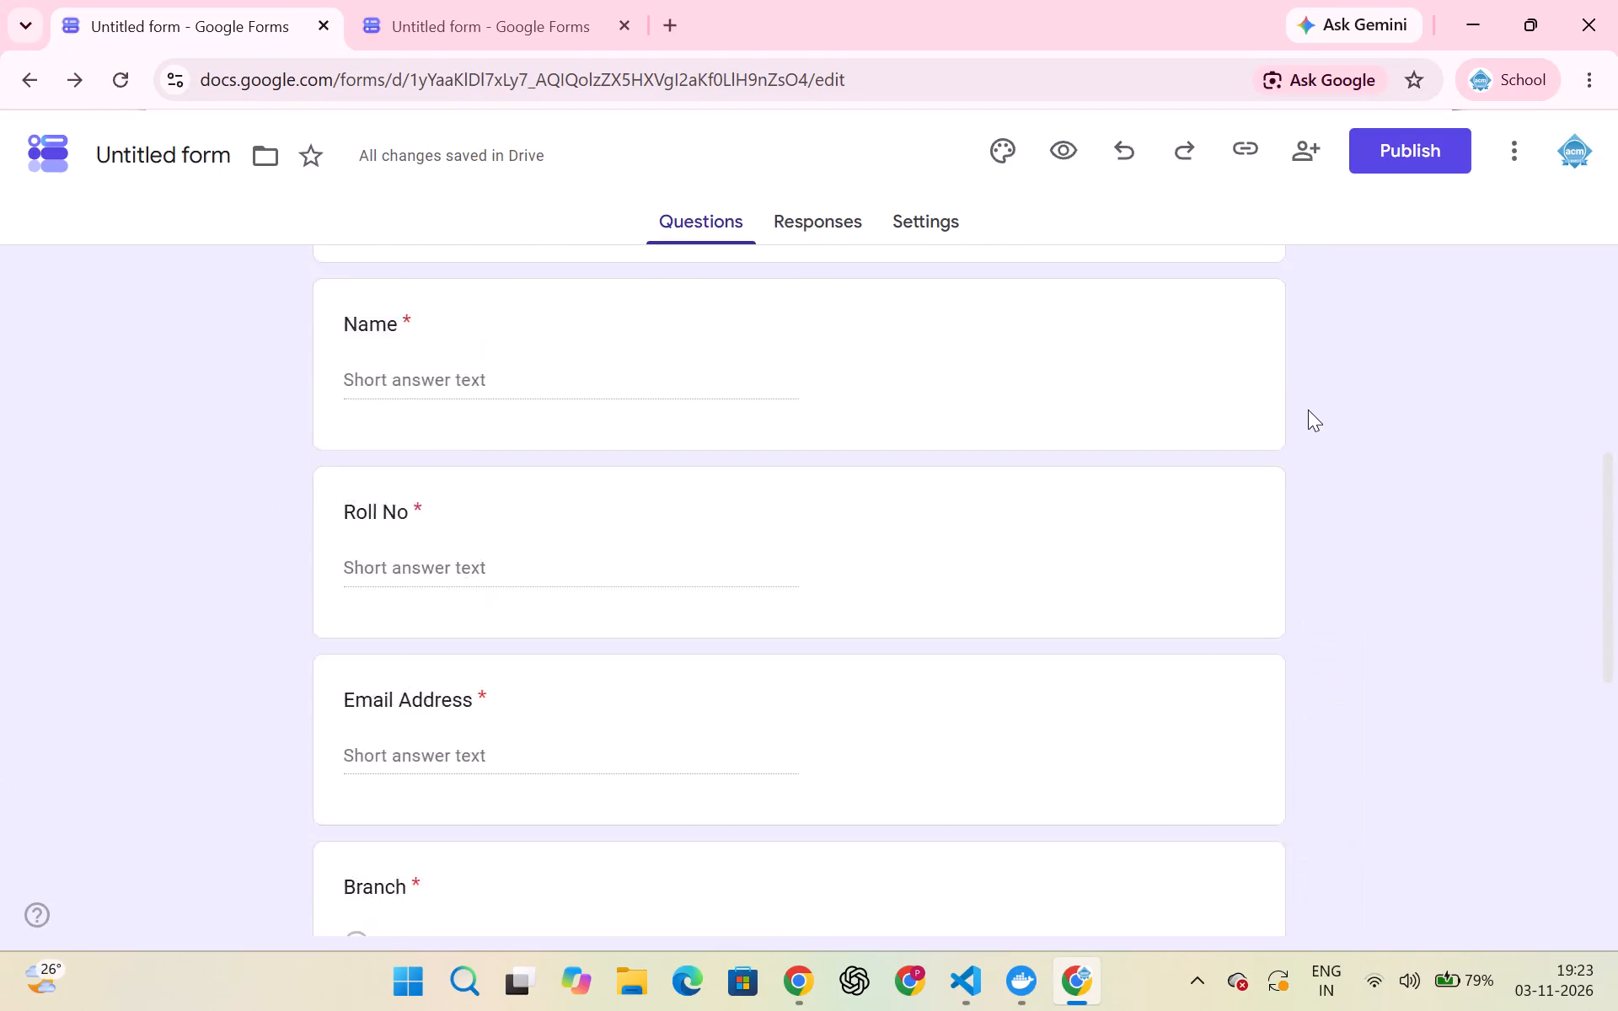
pyautogui.scroll(3, 1308, 409)
pyautogui.click(1498, 168)
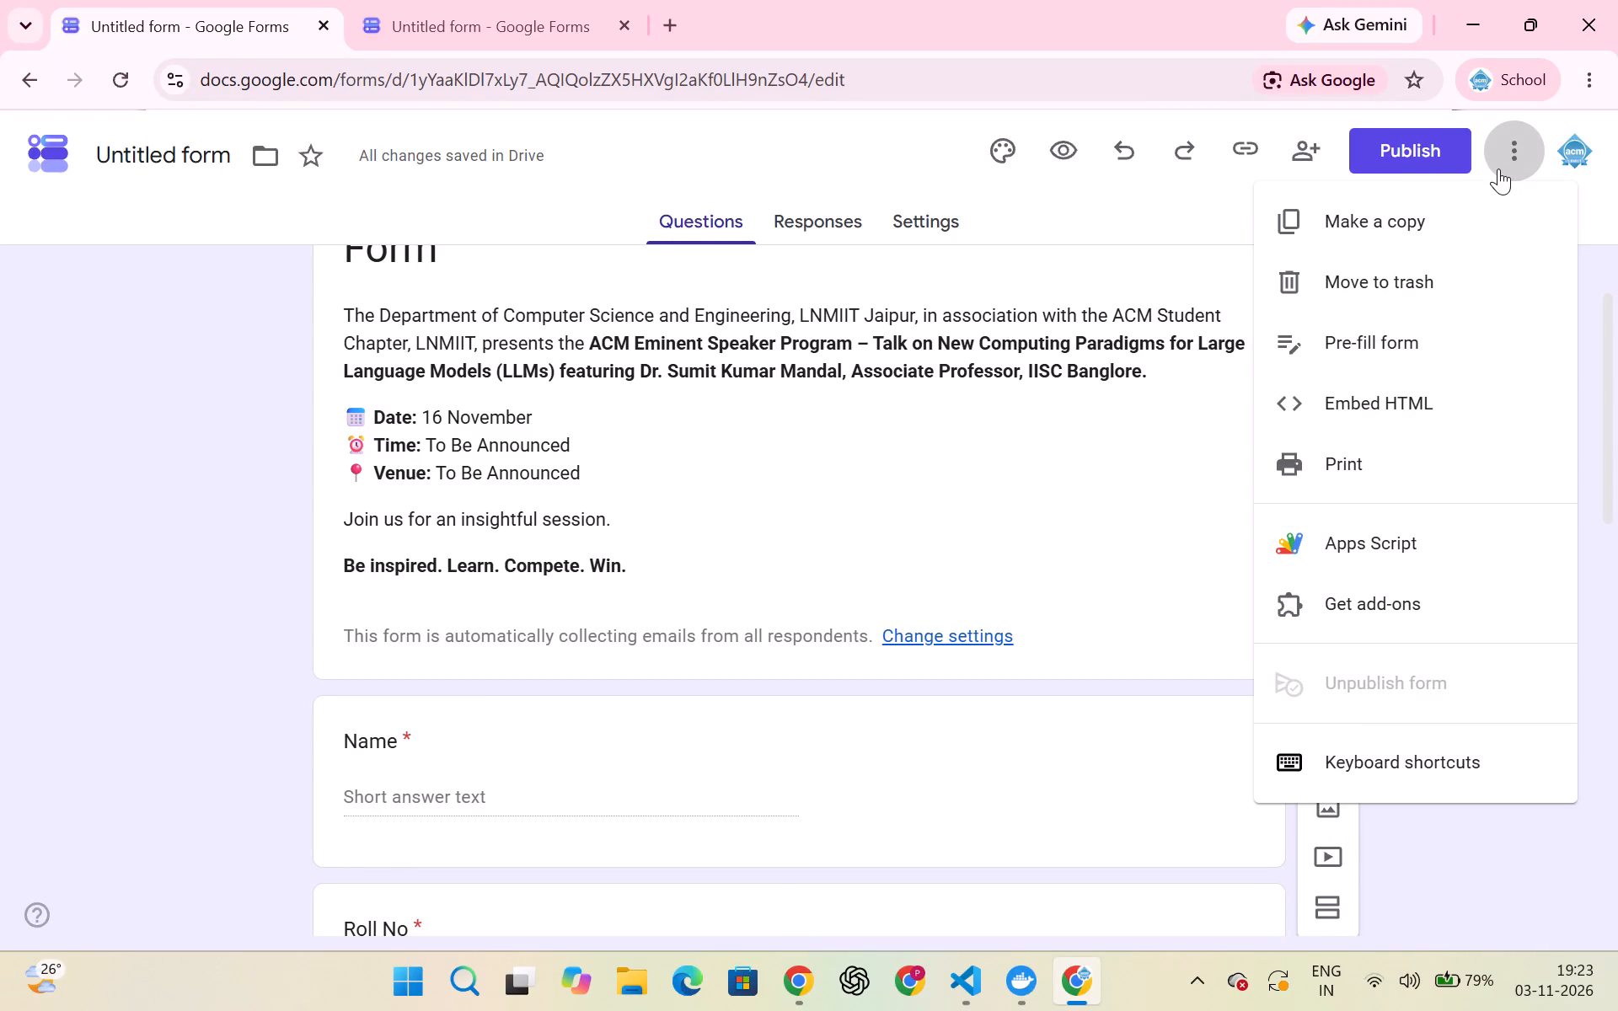
pyautogui.click(1498, 168)
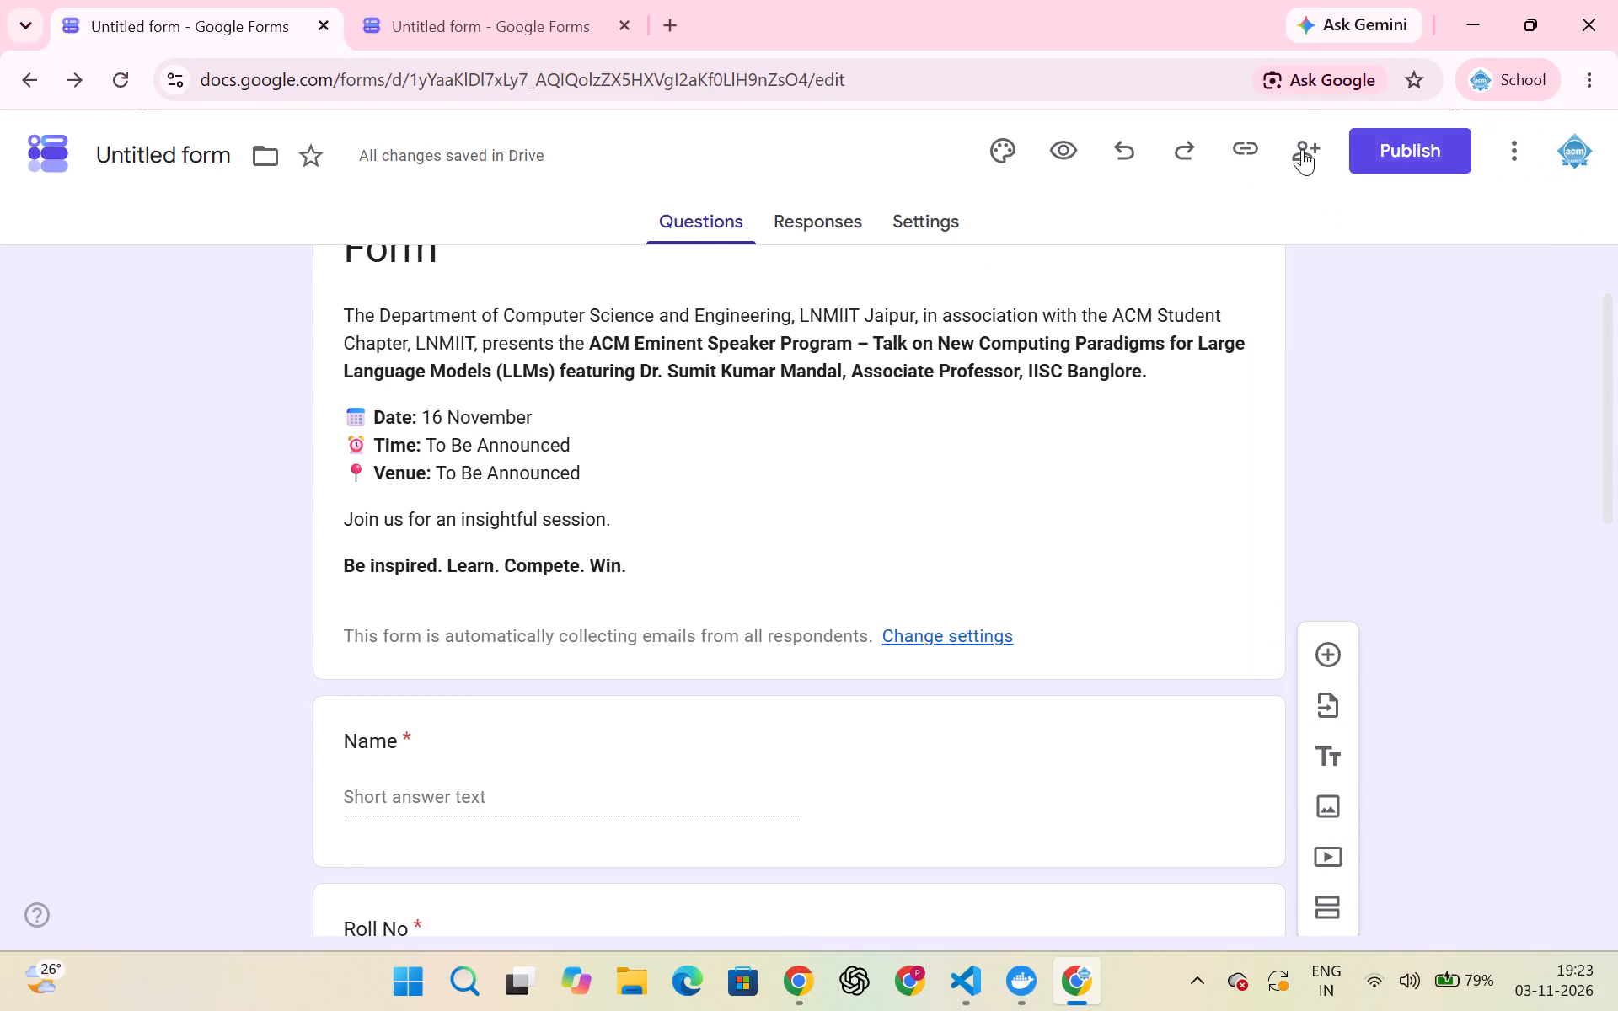
pyautogui.click(1406, 153)
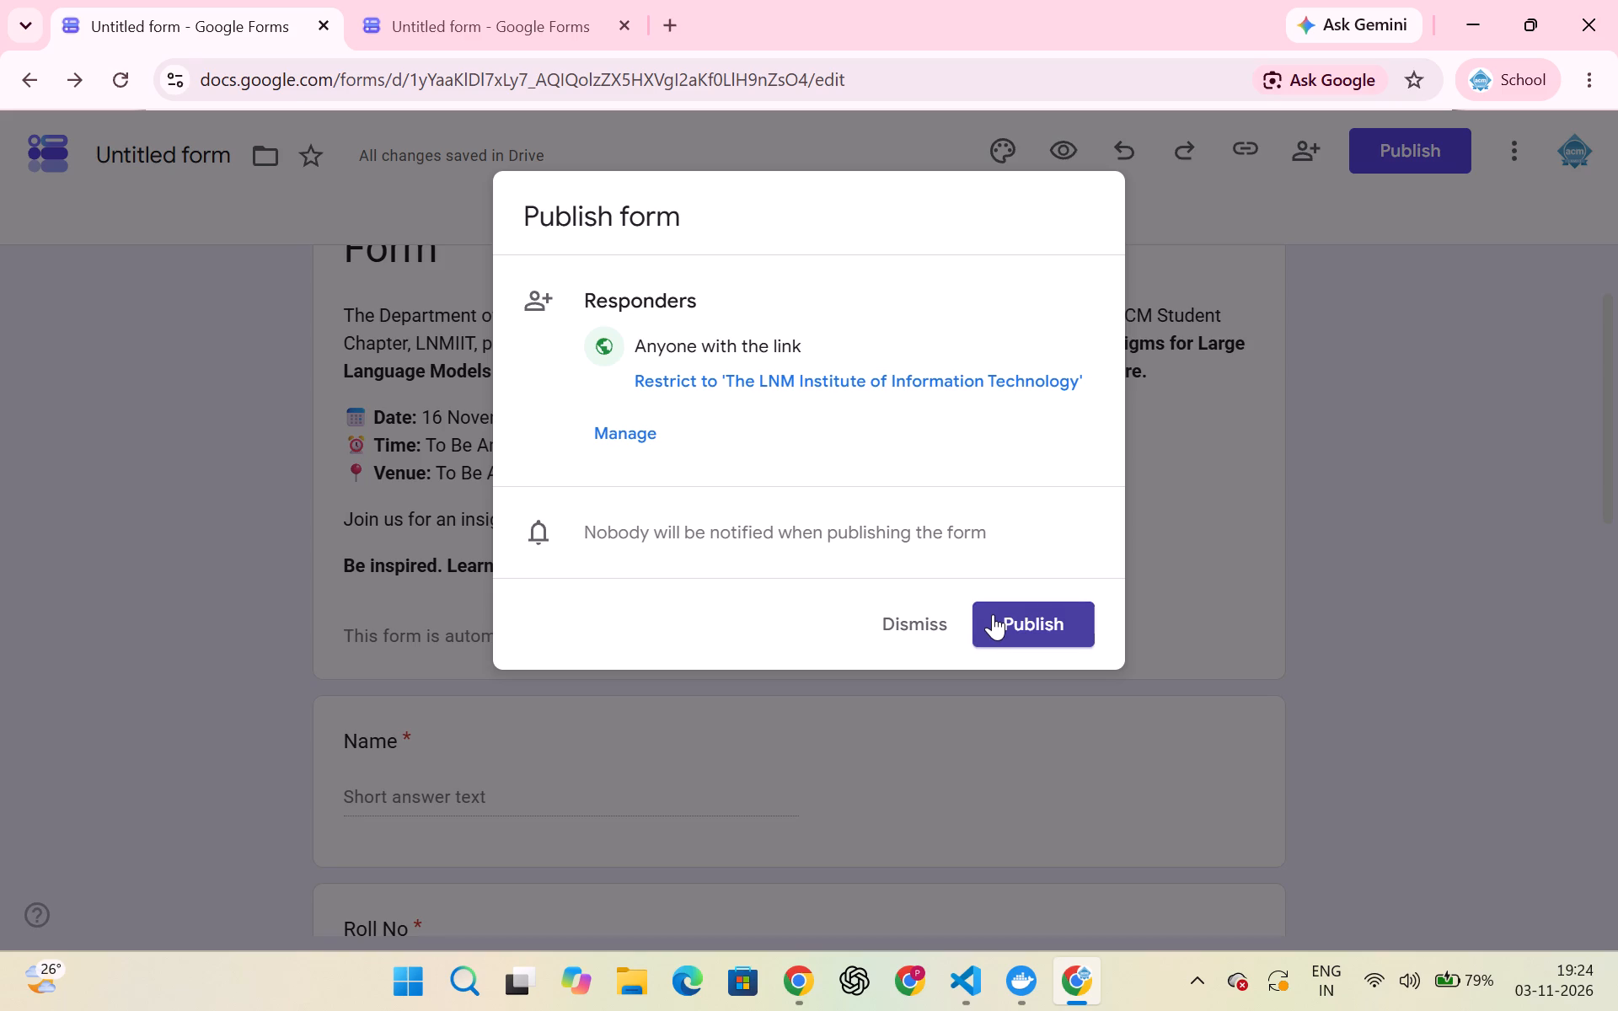
pyautogui.click(744, 351)
pyautogui.click(744, 351)
pyautogui.click(744, 351)
pyautogui.click(1027, 619)
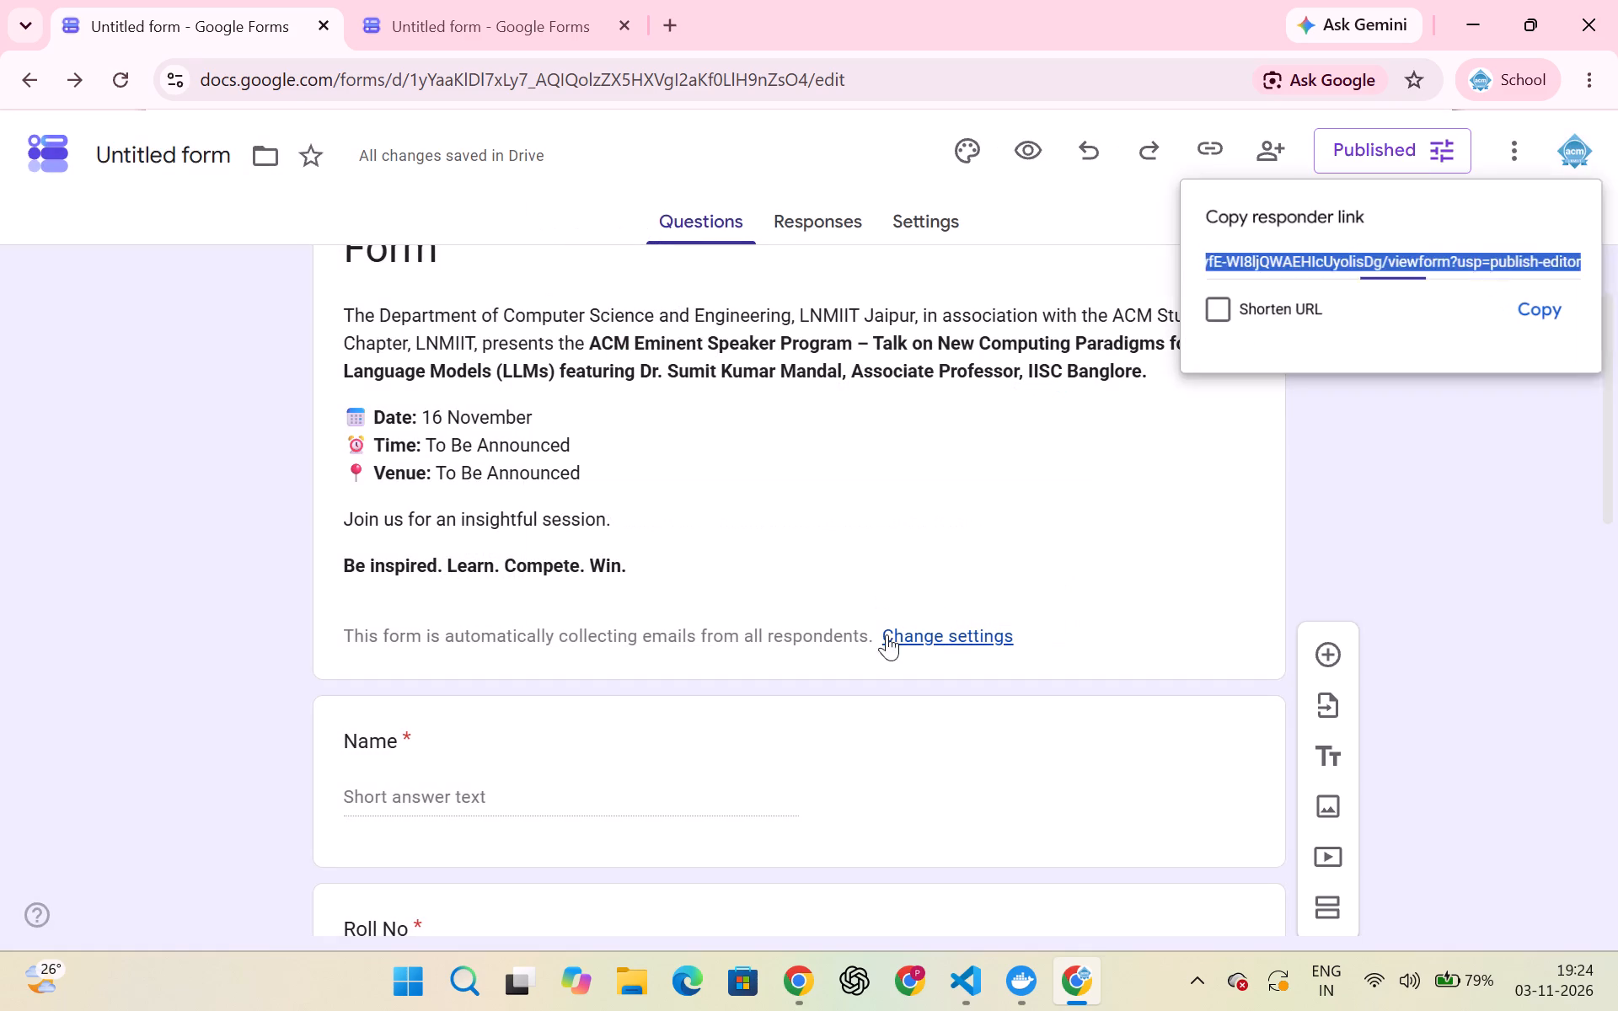
# Copy the published form's full, unshortened responder link.
pyautogui.click(1298, 270)
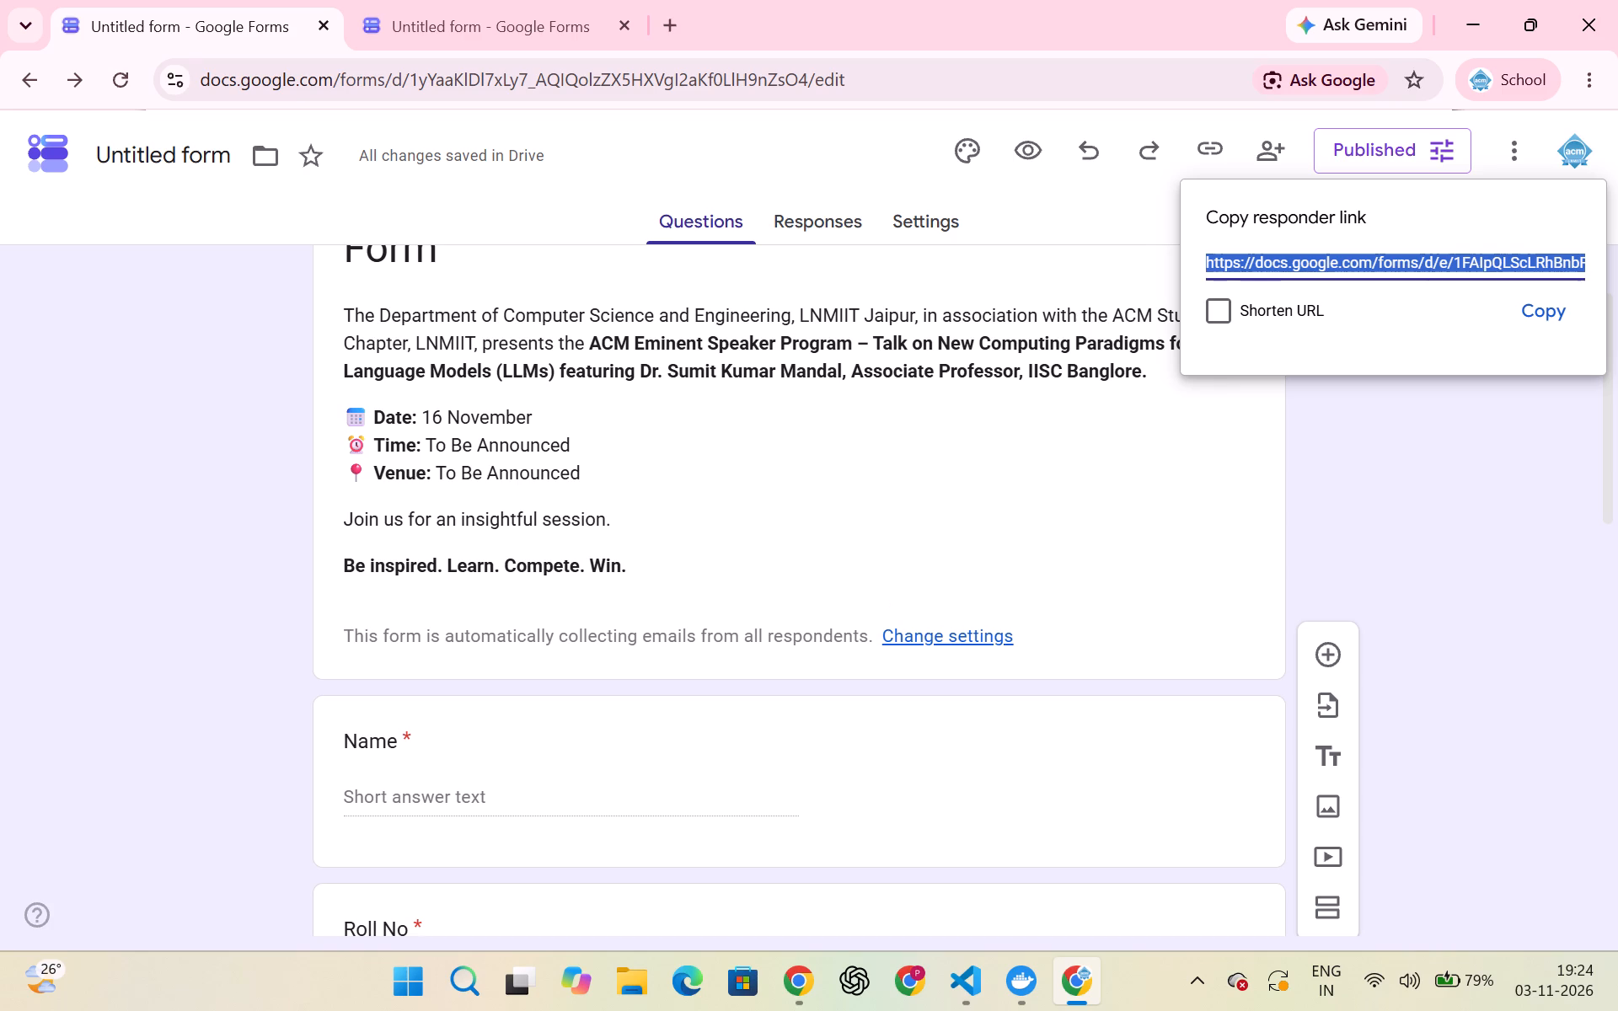
pyautogui.click(1543, 313)
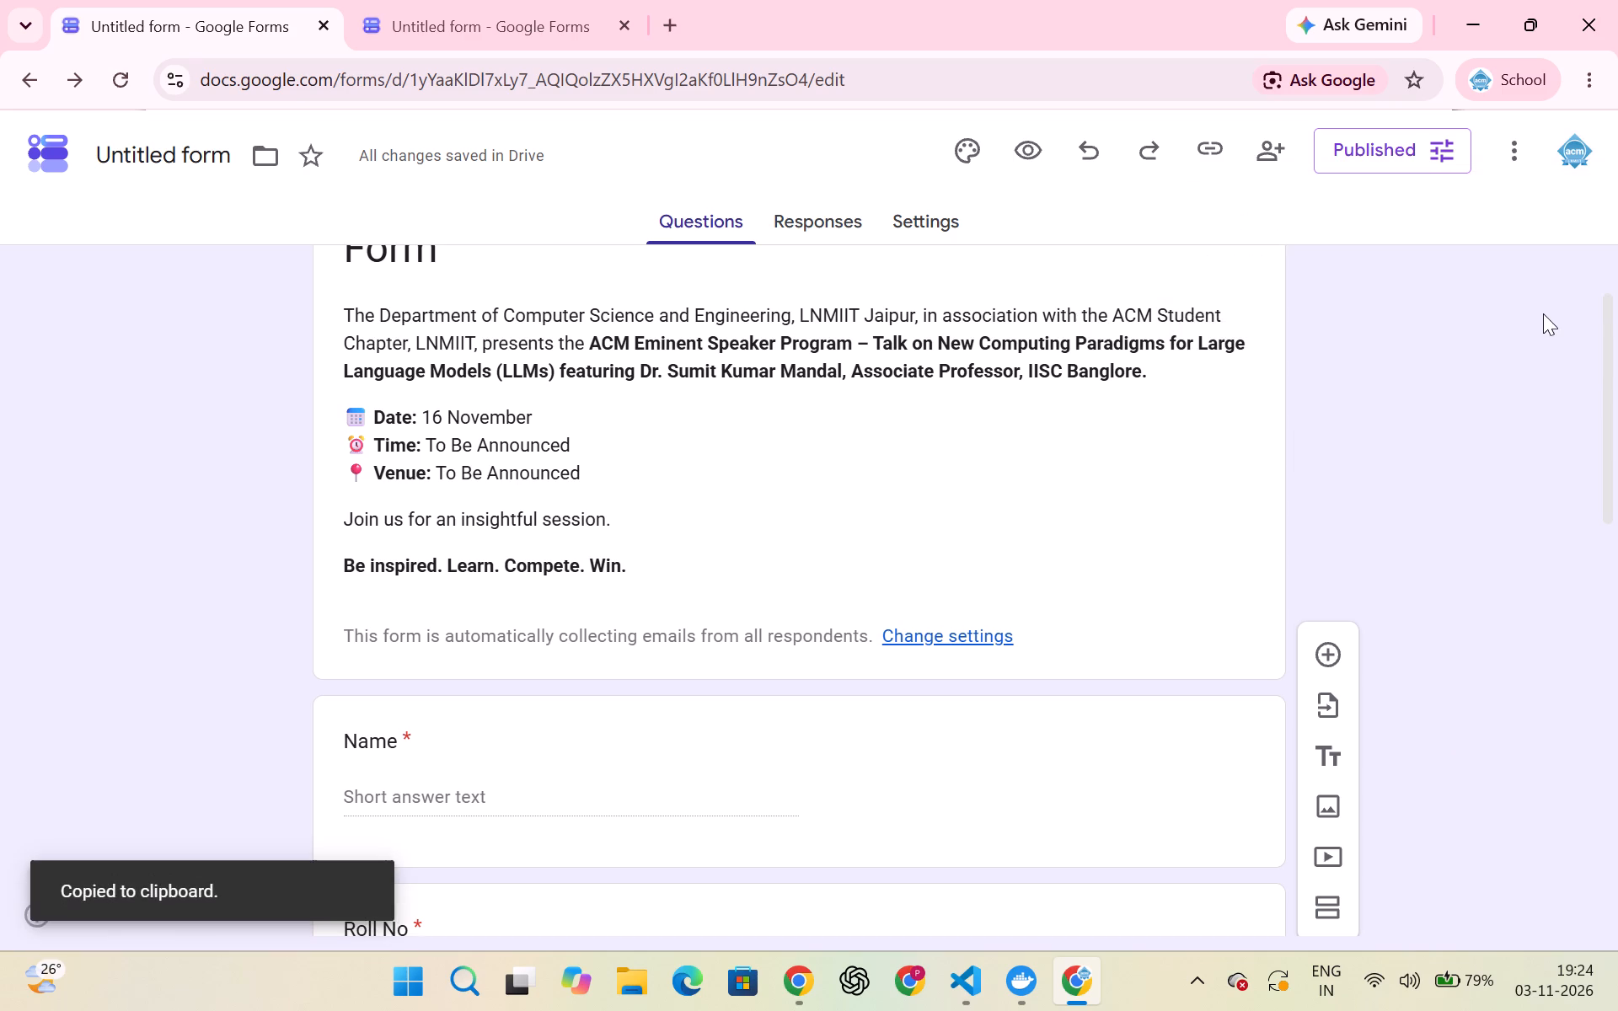
pyautogui.scroll(7, 1299, 636)
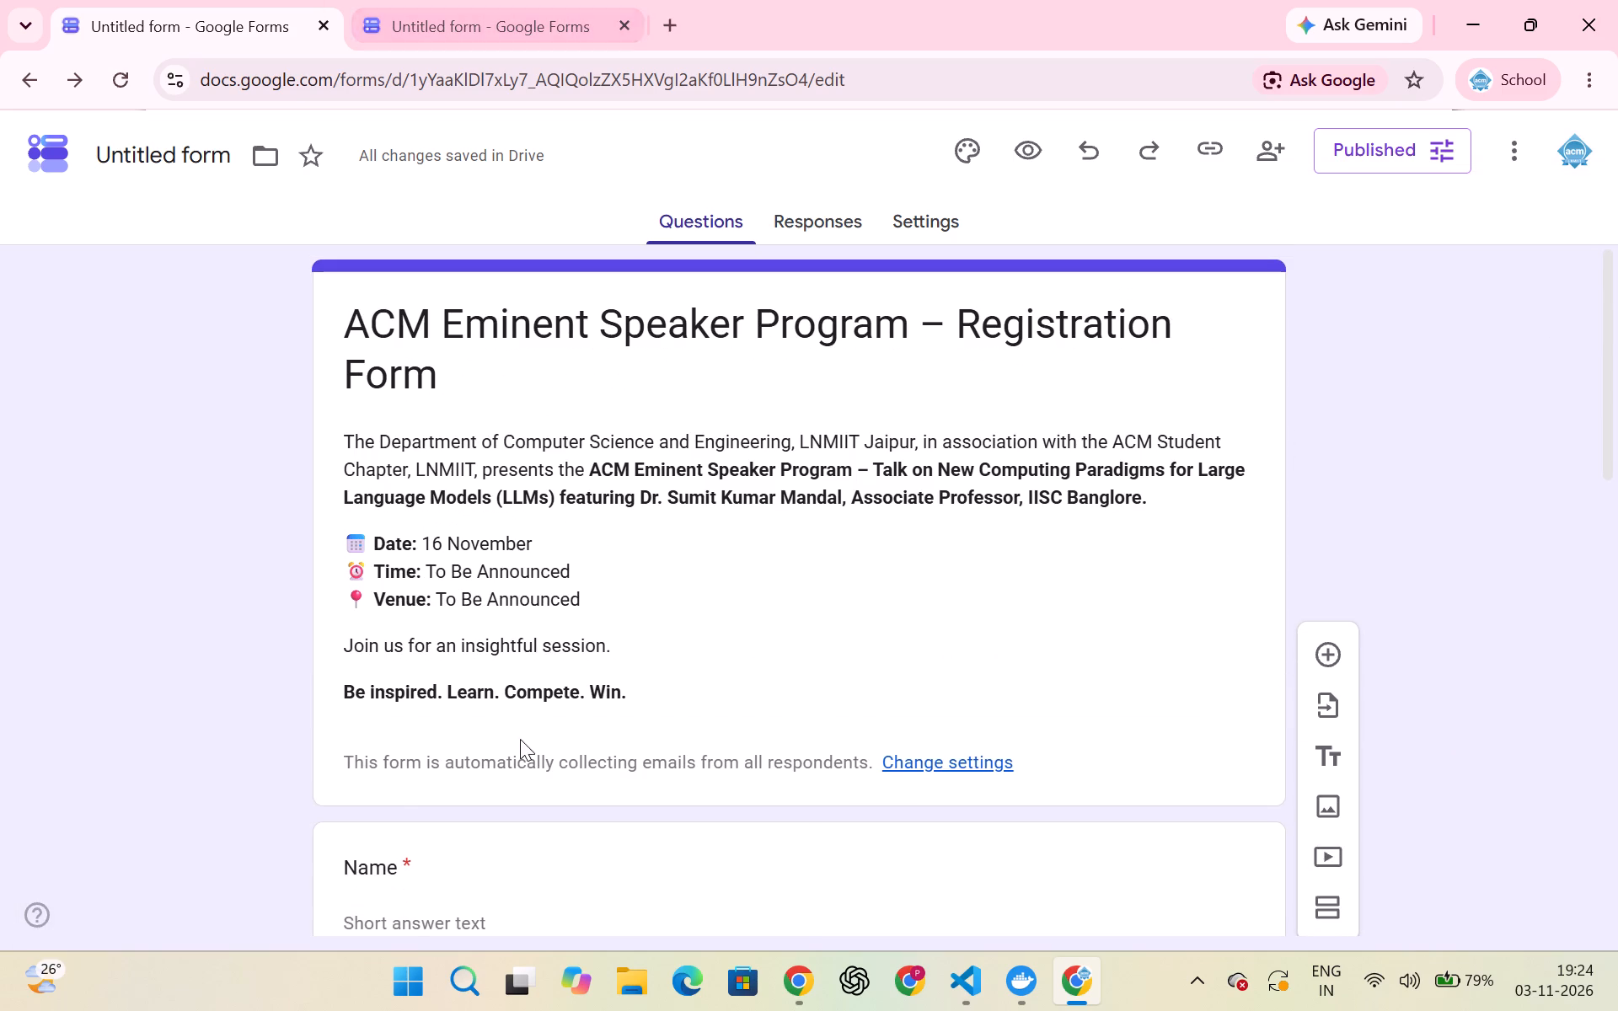
# Search the web in a new browser tab for "how to generate qr code for google form link".
pyautogui.click(680, 9)
pyautogui.write('how to generate')
pyautogui.press('space')
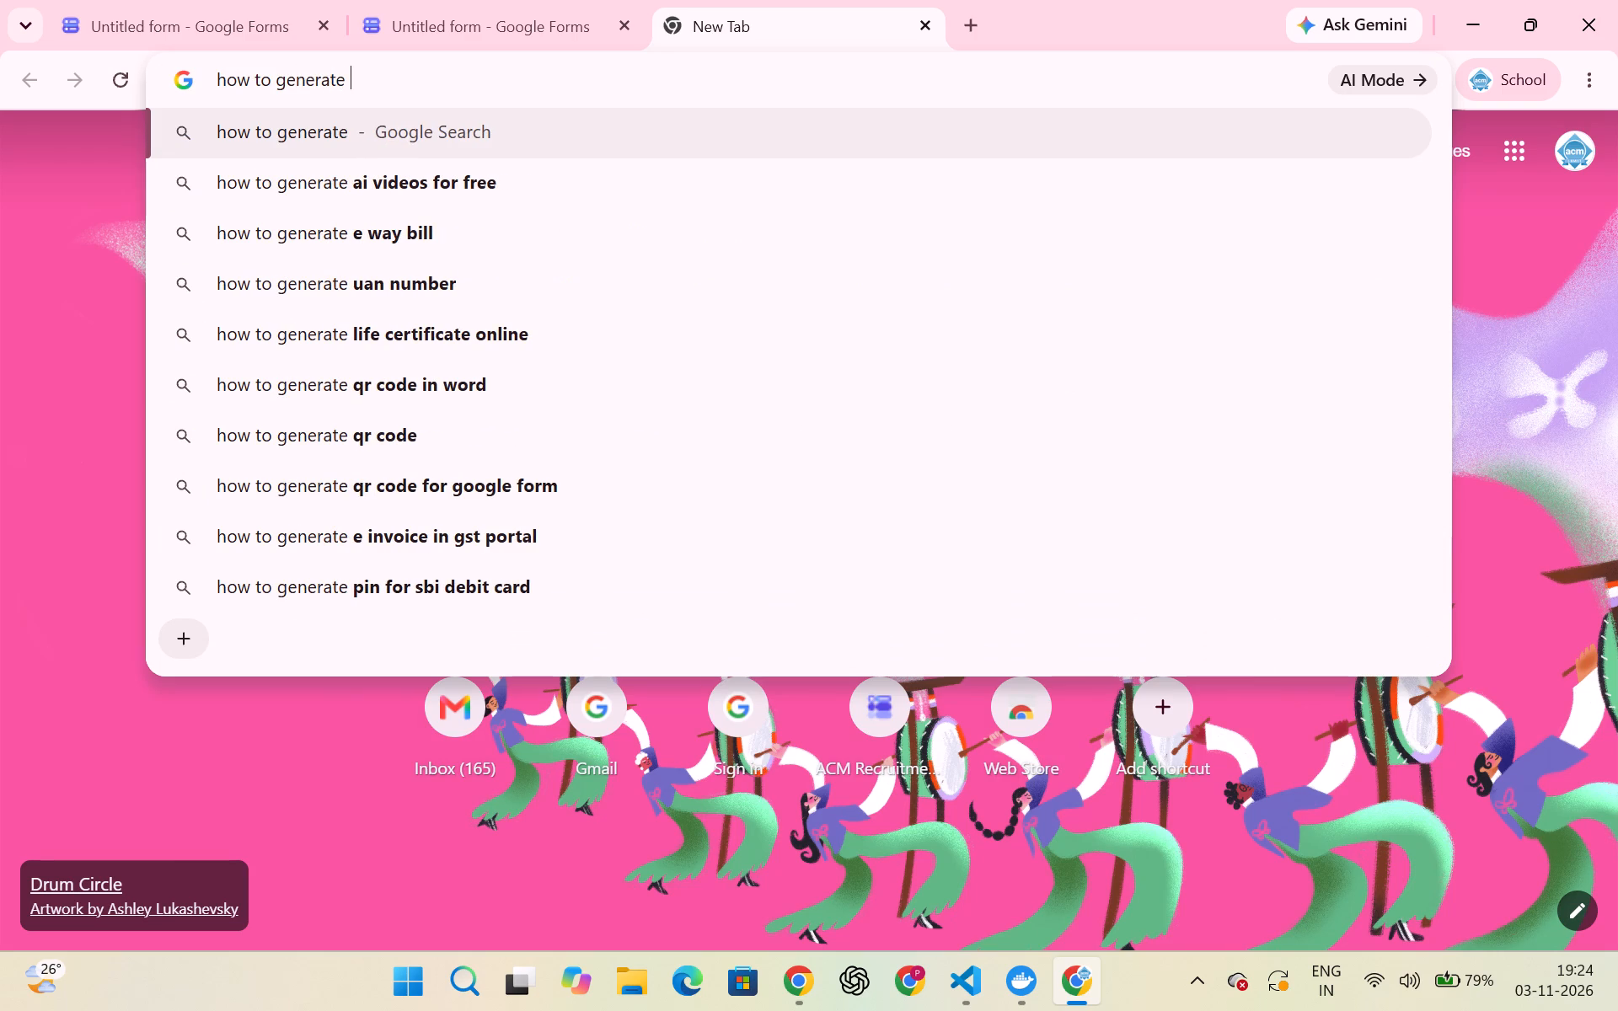
pyautogui.write('qr code')
pyautogui.press('space')
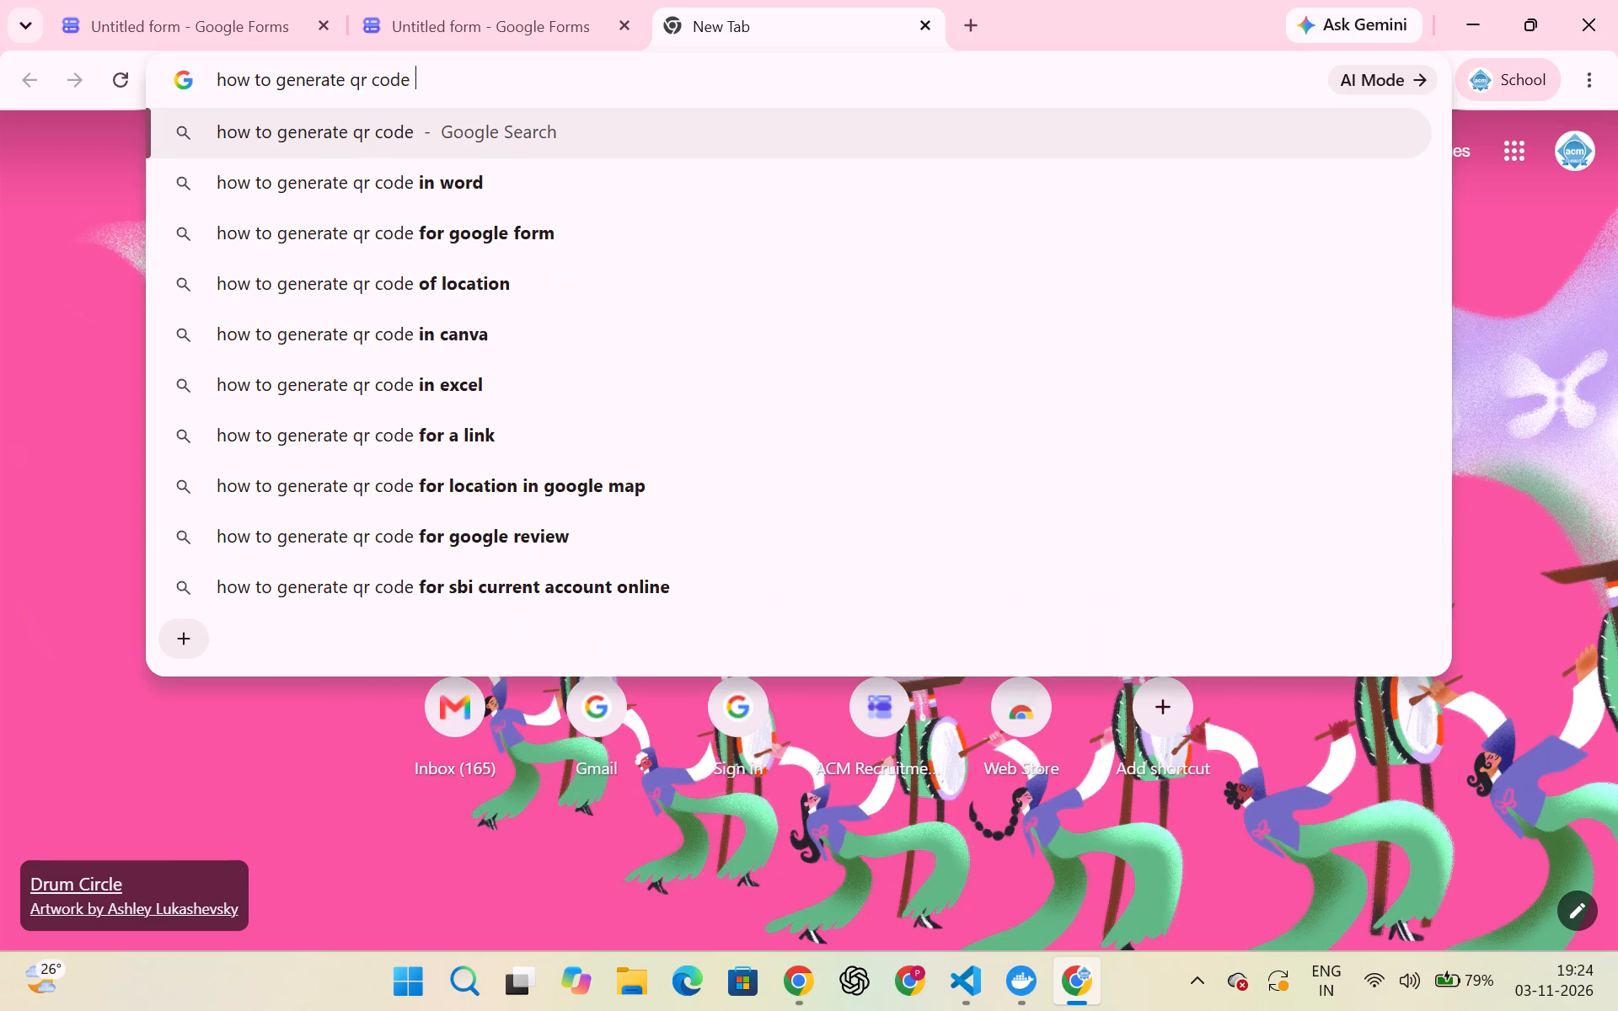
pyautogui.press('Down')
pyautogui.press('Down')
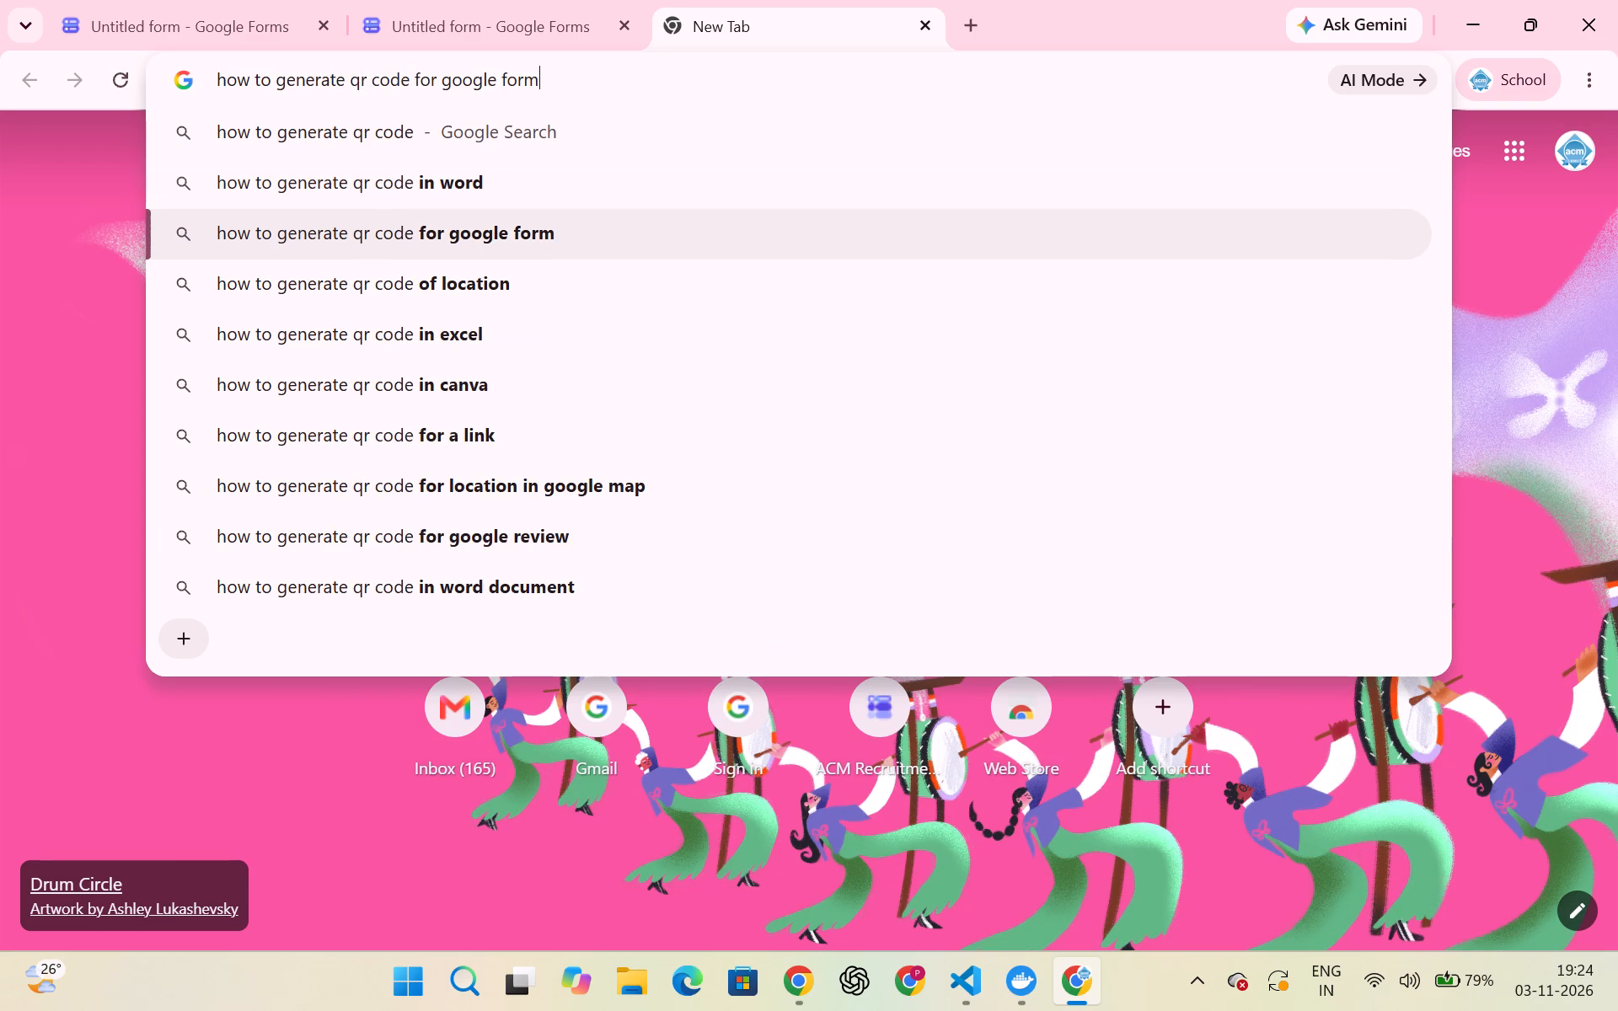
pyautogui.press('space')
pyautogui.press('Down')
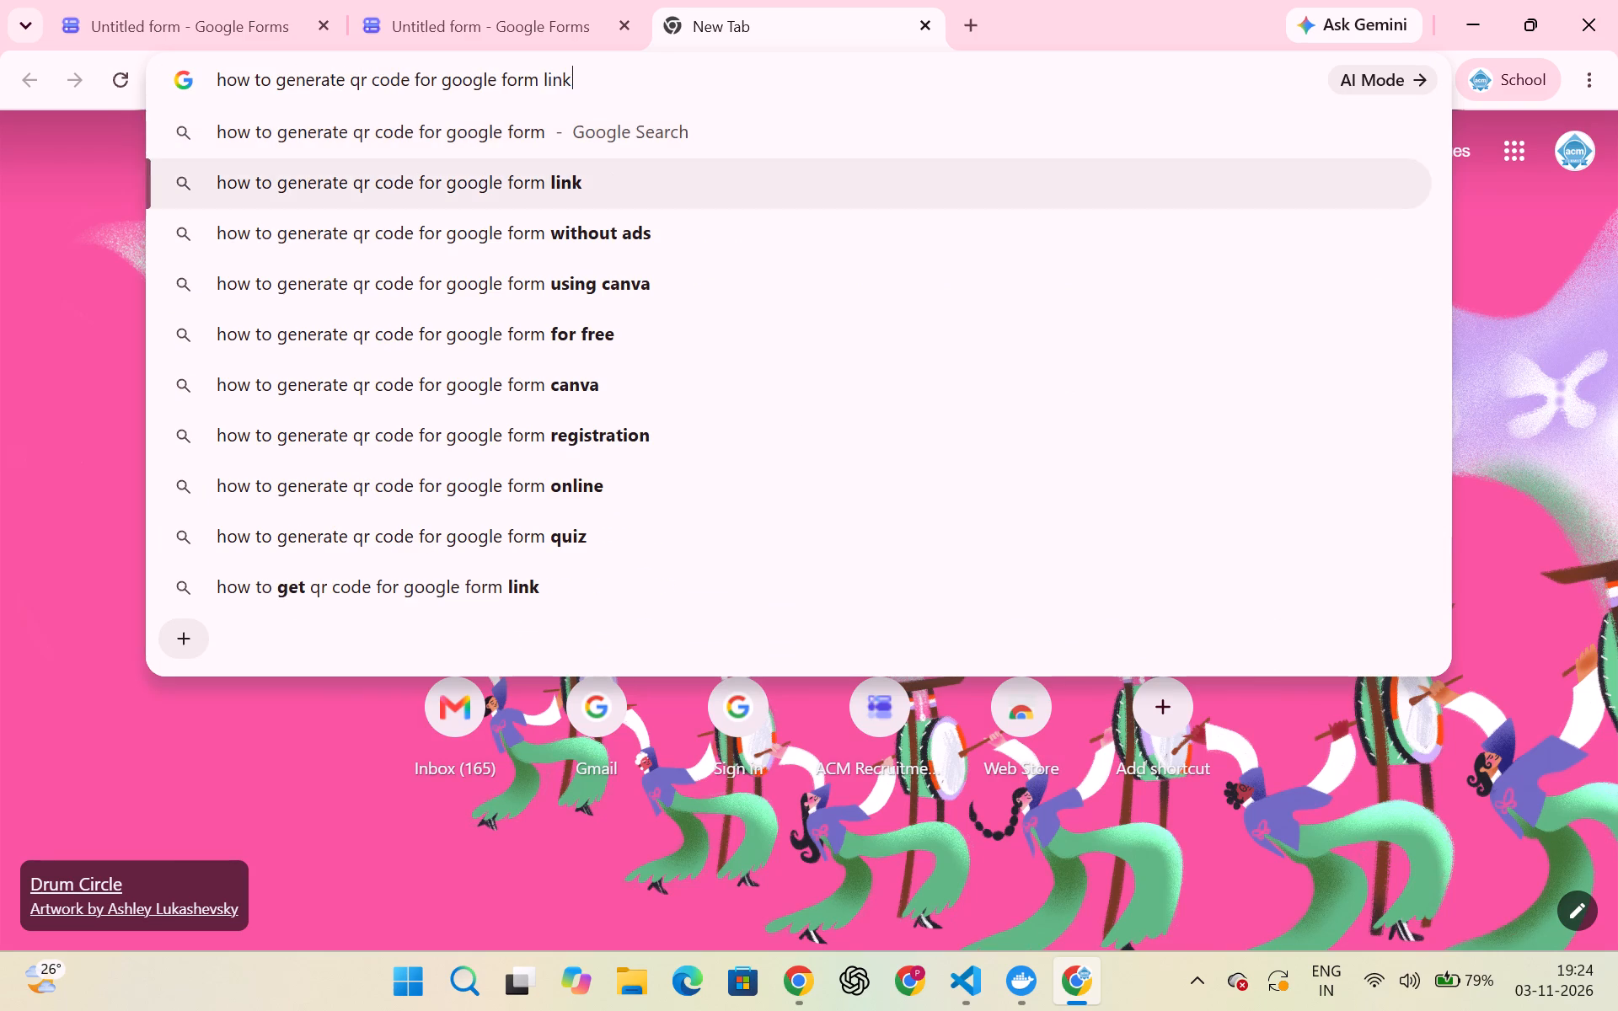
pyautogui.press('Return')
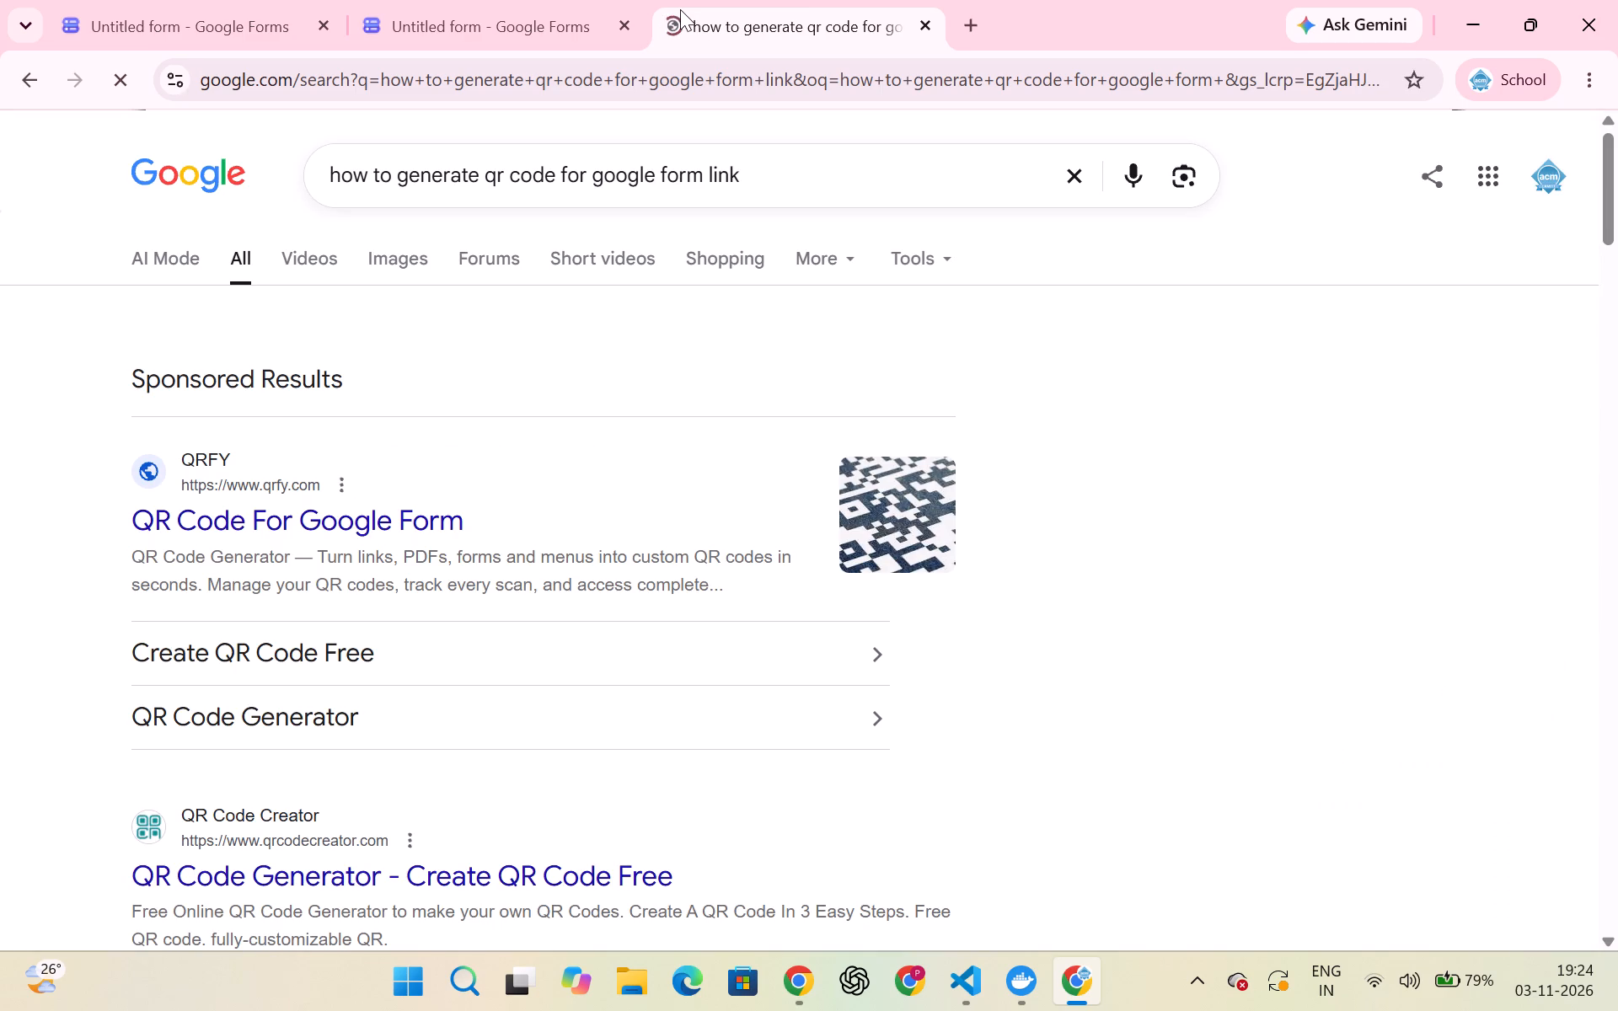
# Open the QRFY "QR Code For Google Form" result and check its website address field and additional QR content types.
pyautogui.click(285, 526)
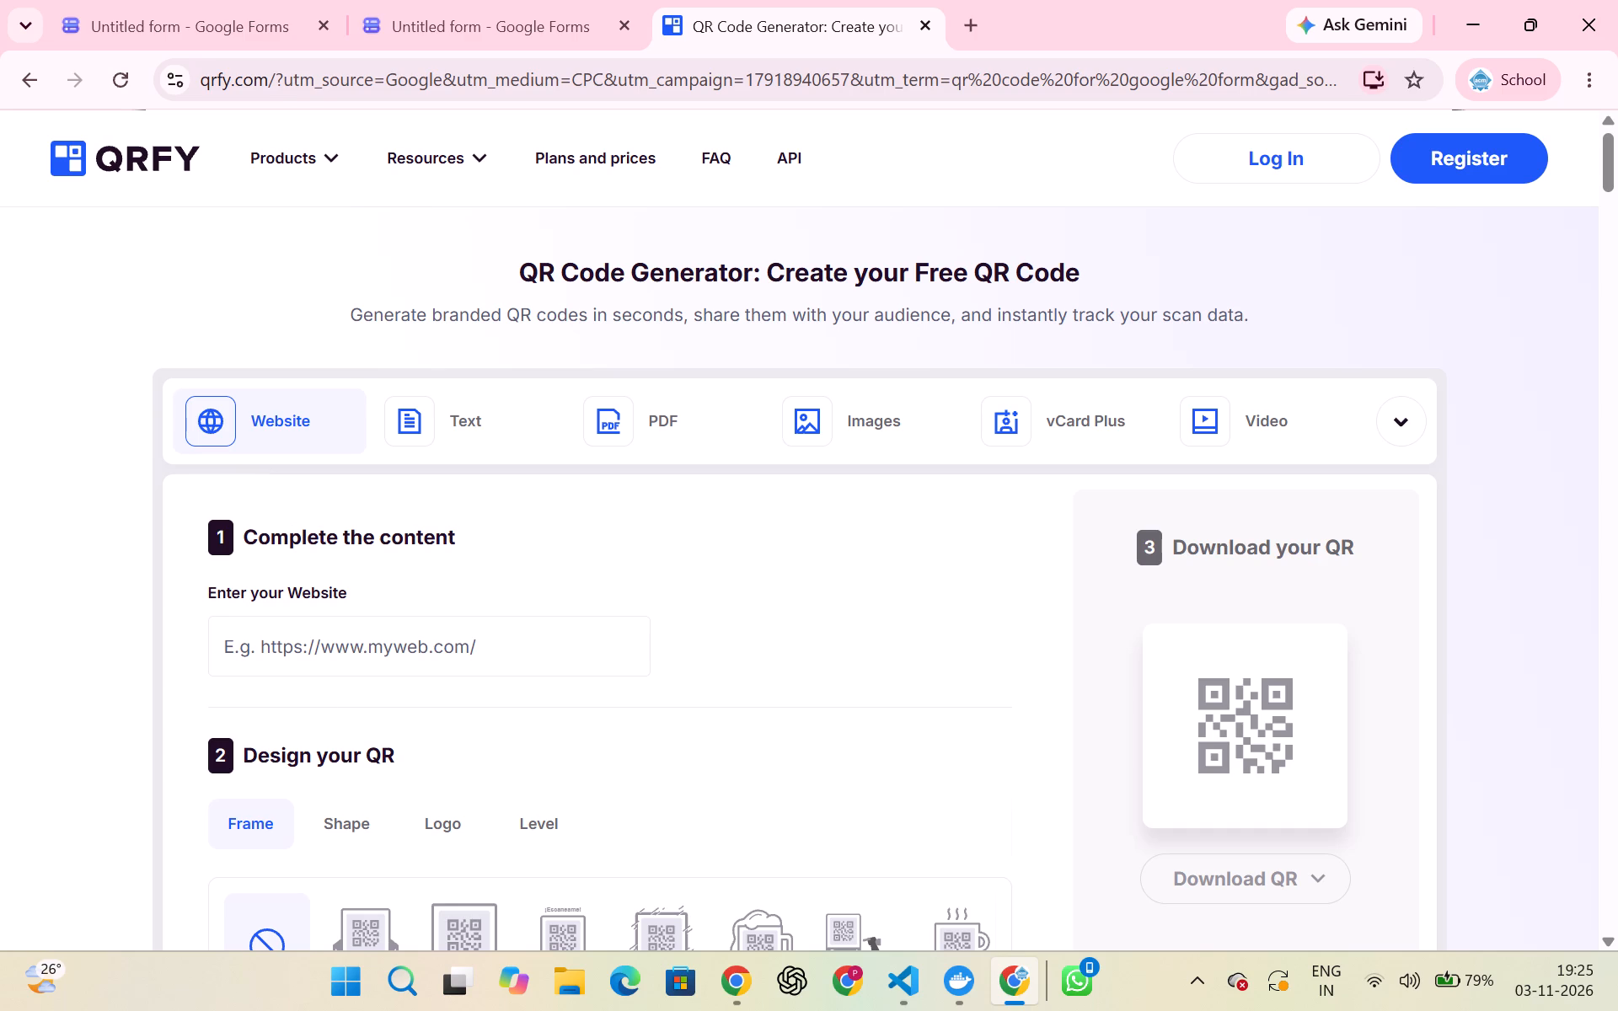
pyautogui.click(367, 645)
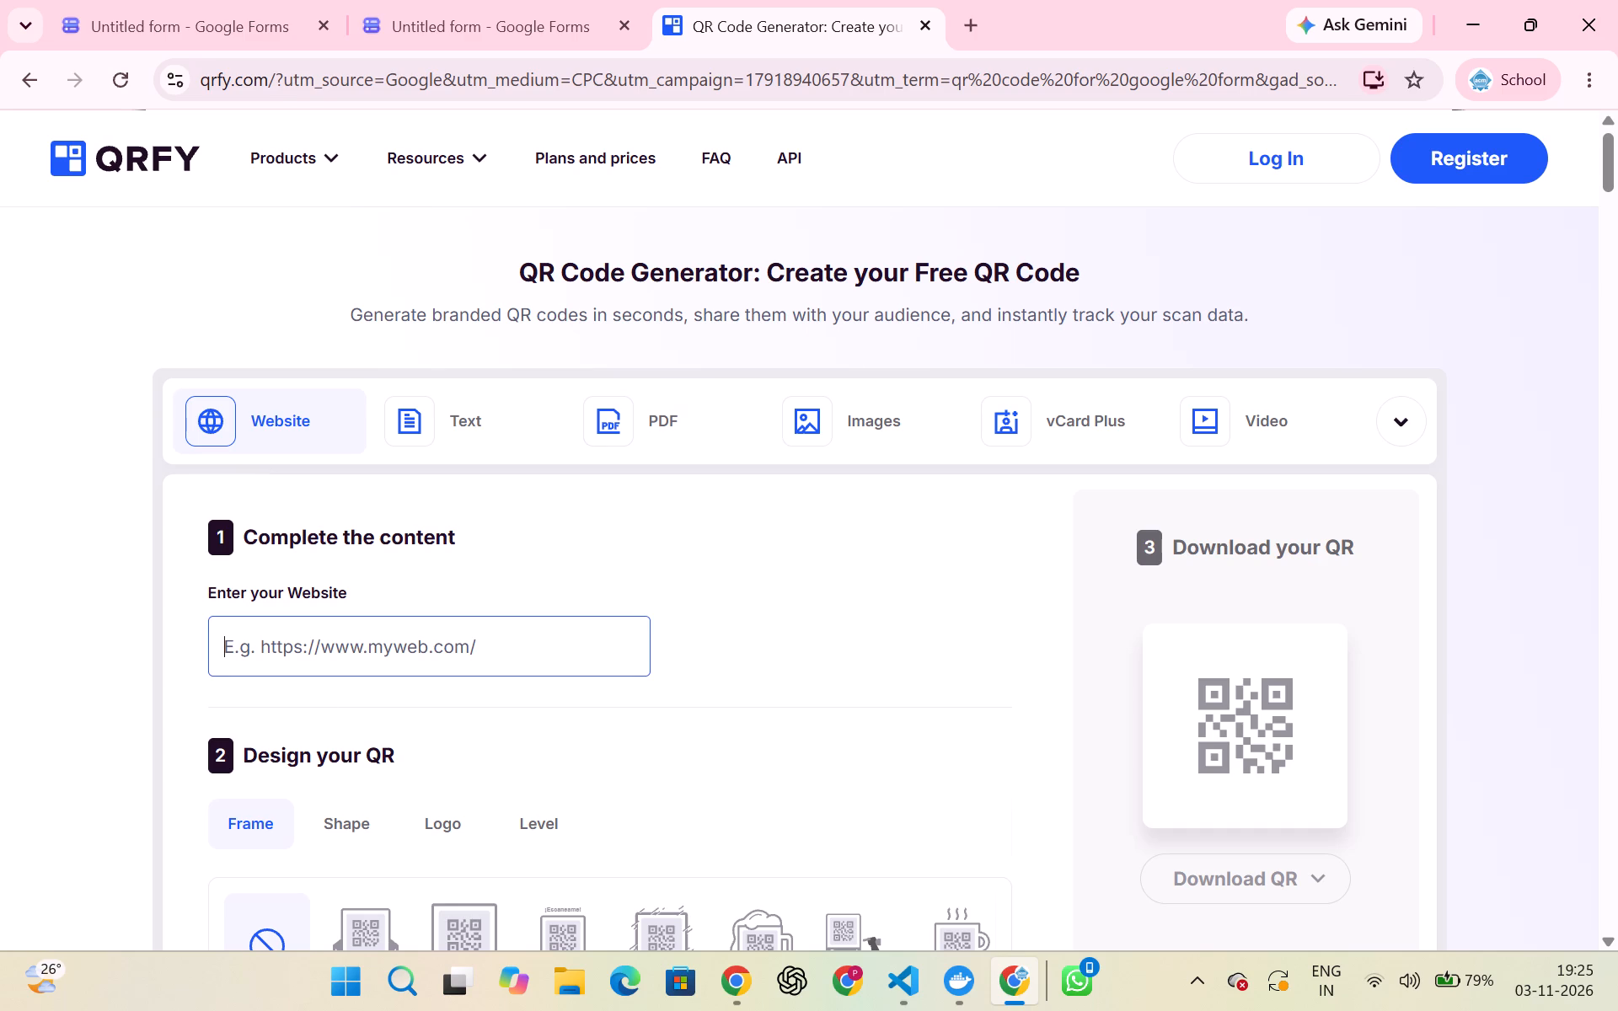
pyautogui.click(1401, 422)
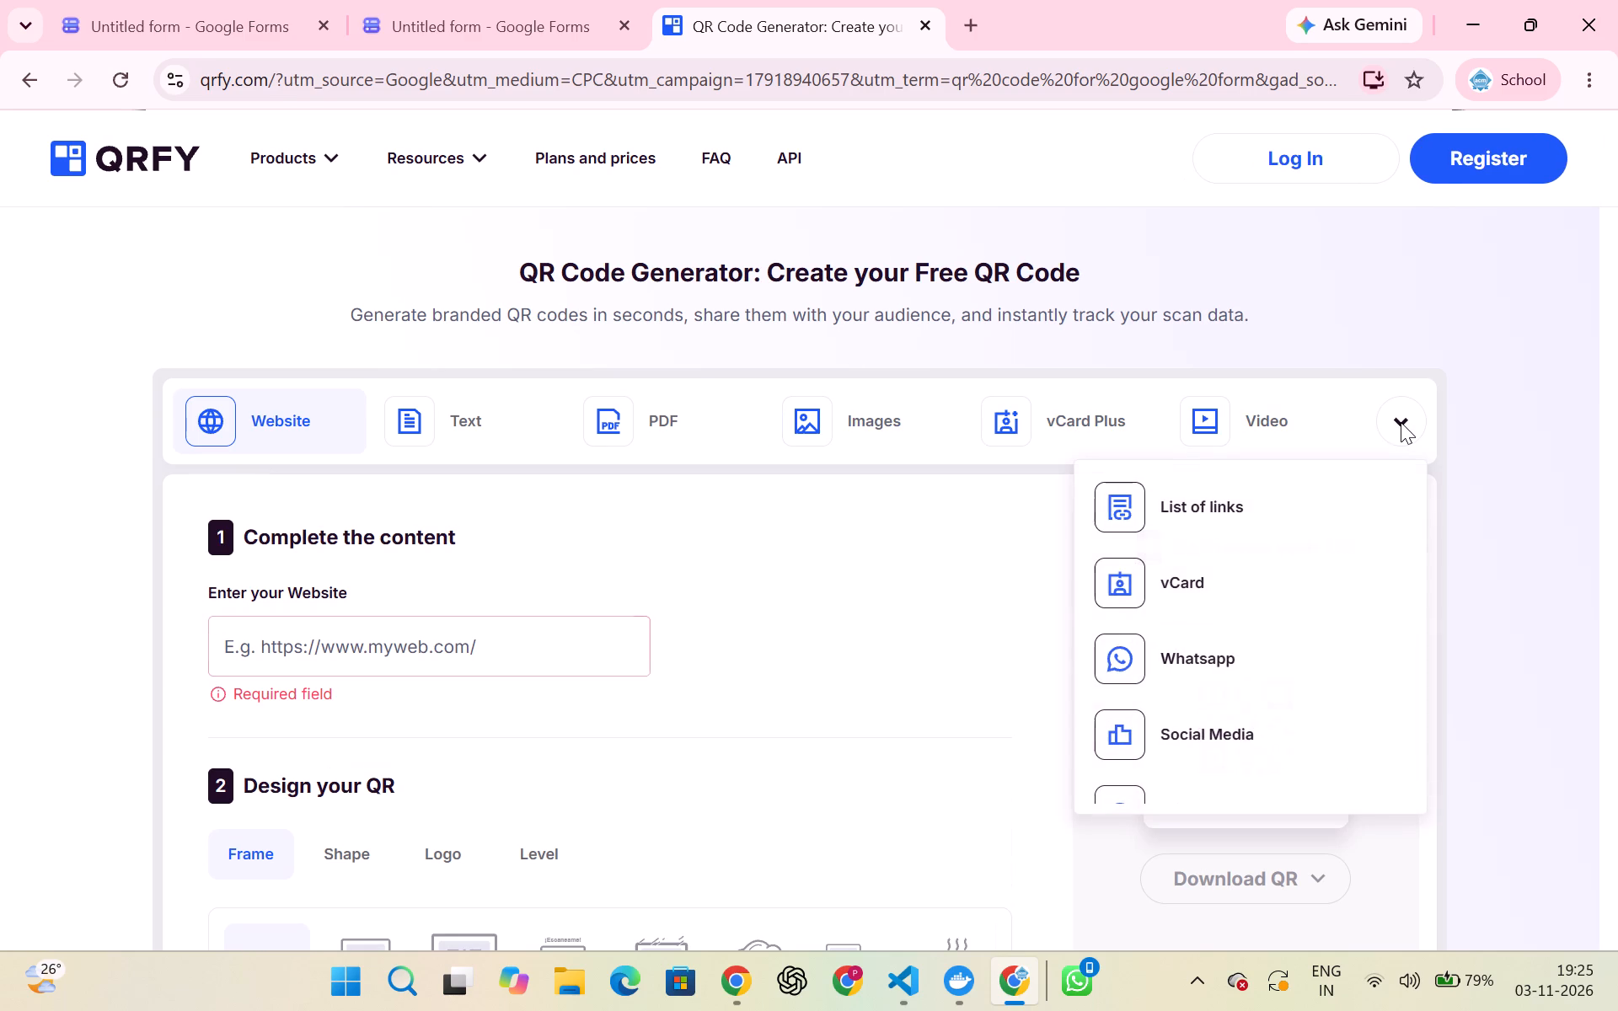
pyautogui.click(153, 247)
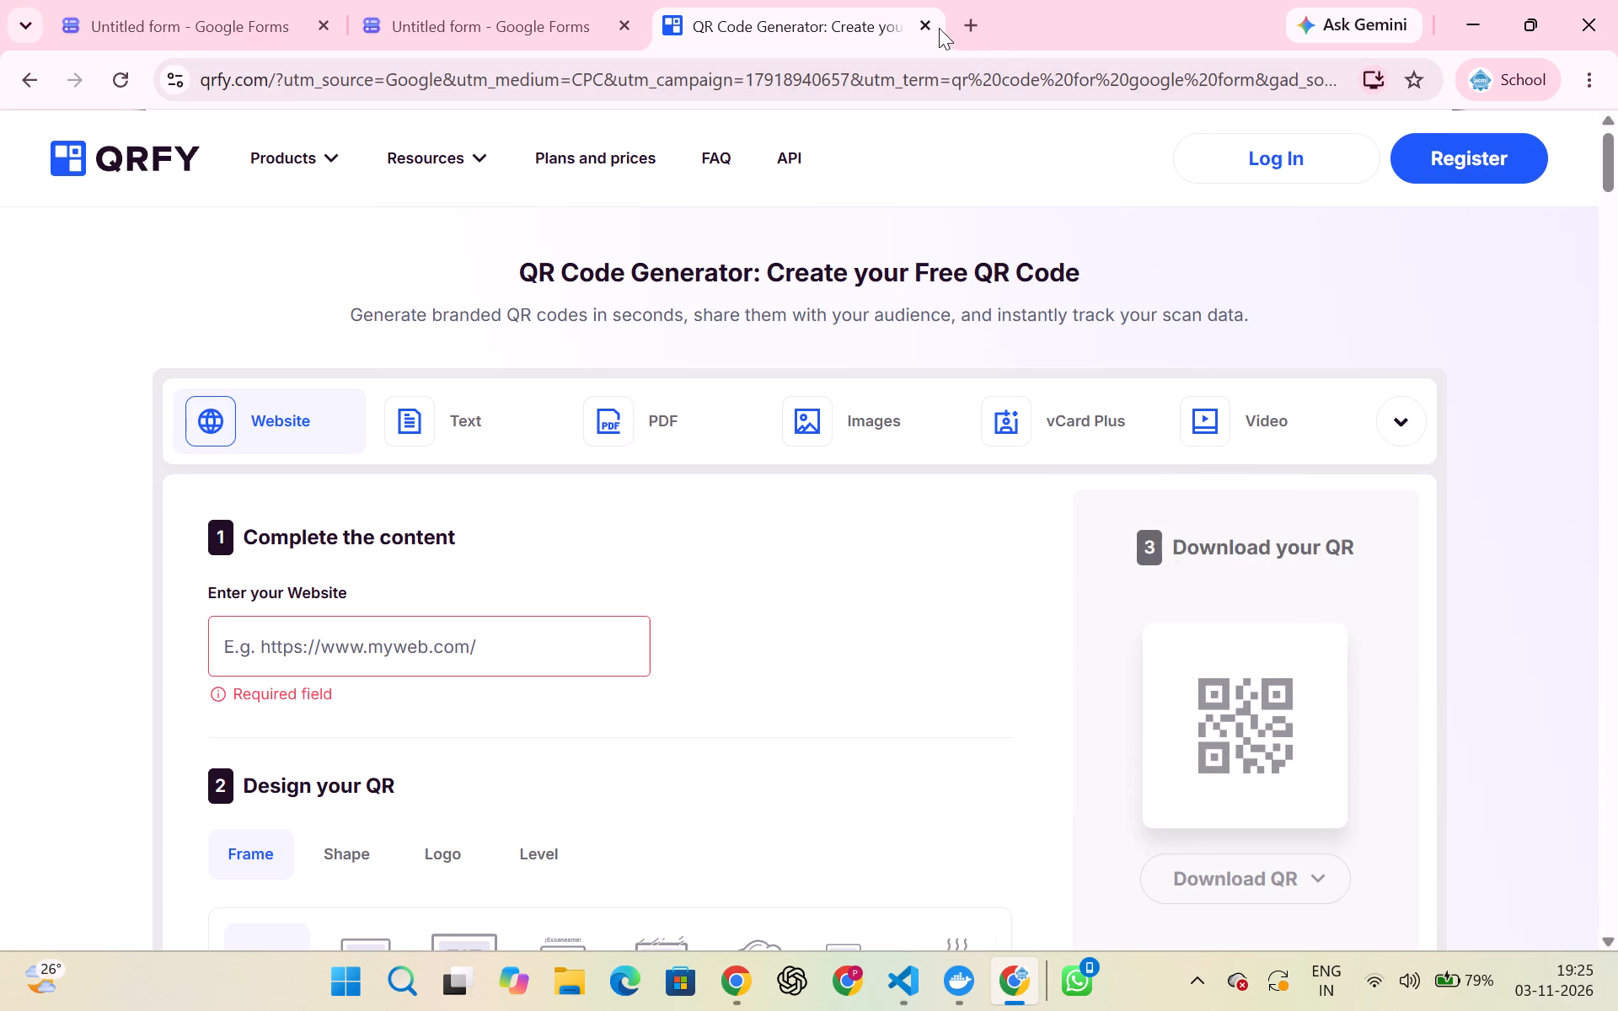
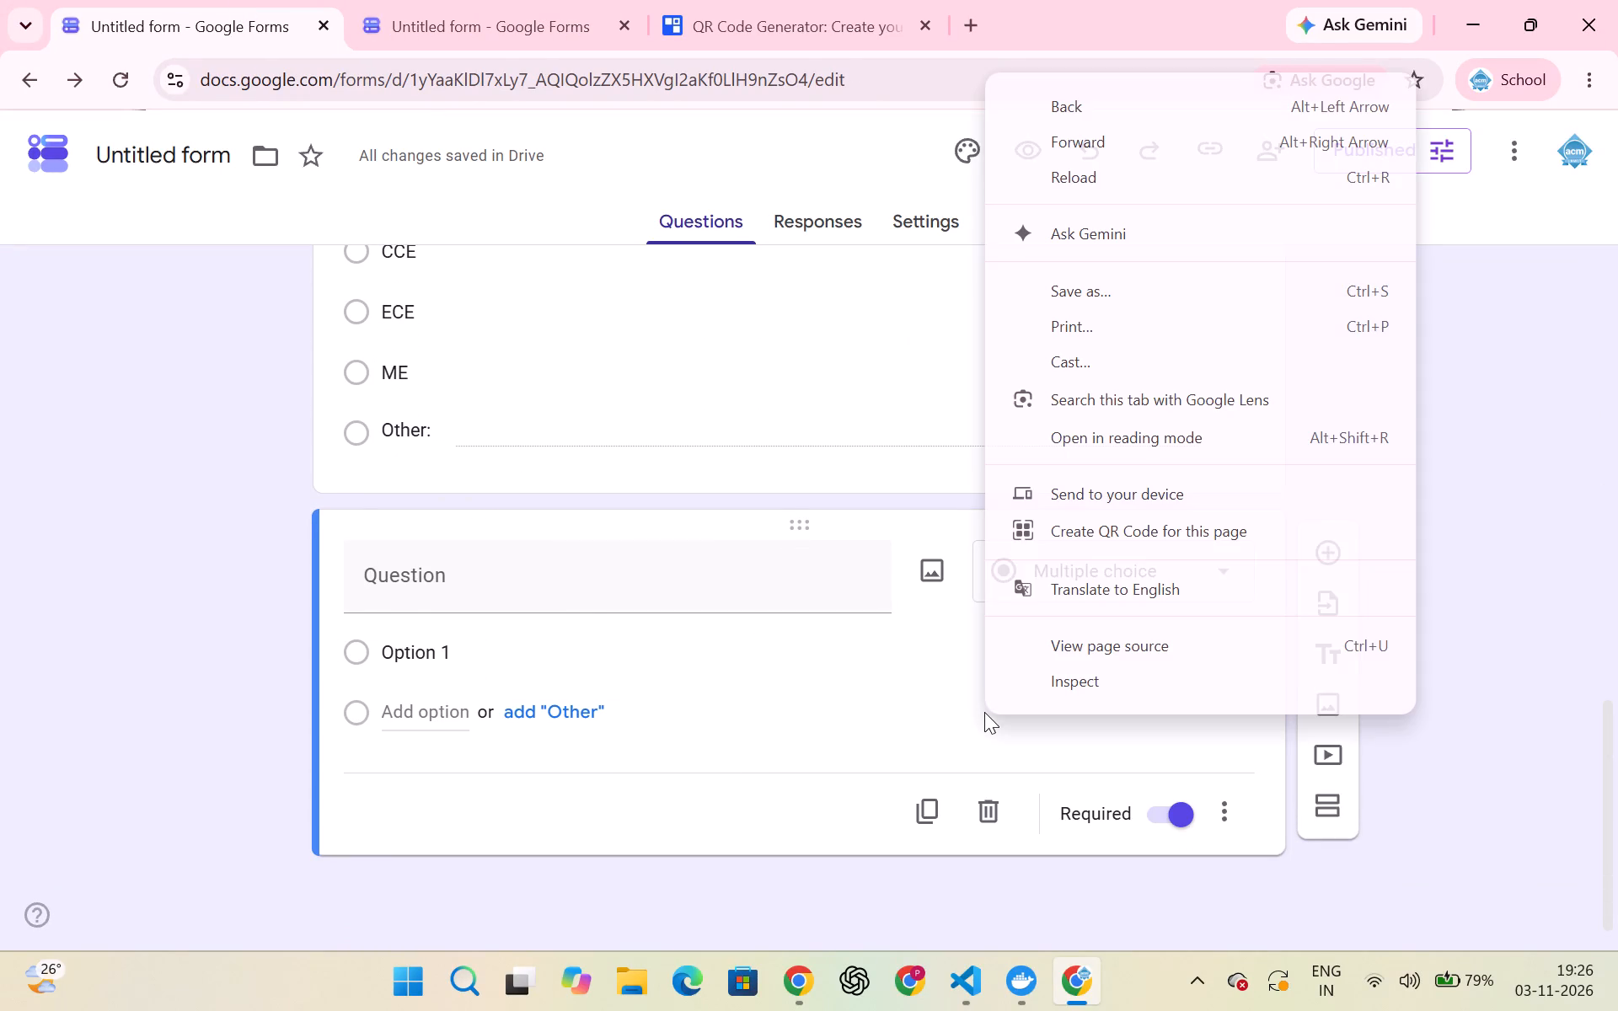
# Delete the blank multiple-choice question at the end of the registration form and return to the form's header.
pyautogui.click(897, 786)
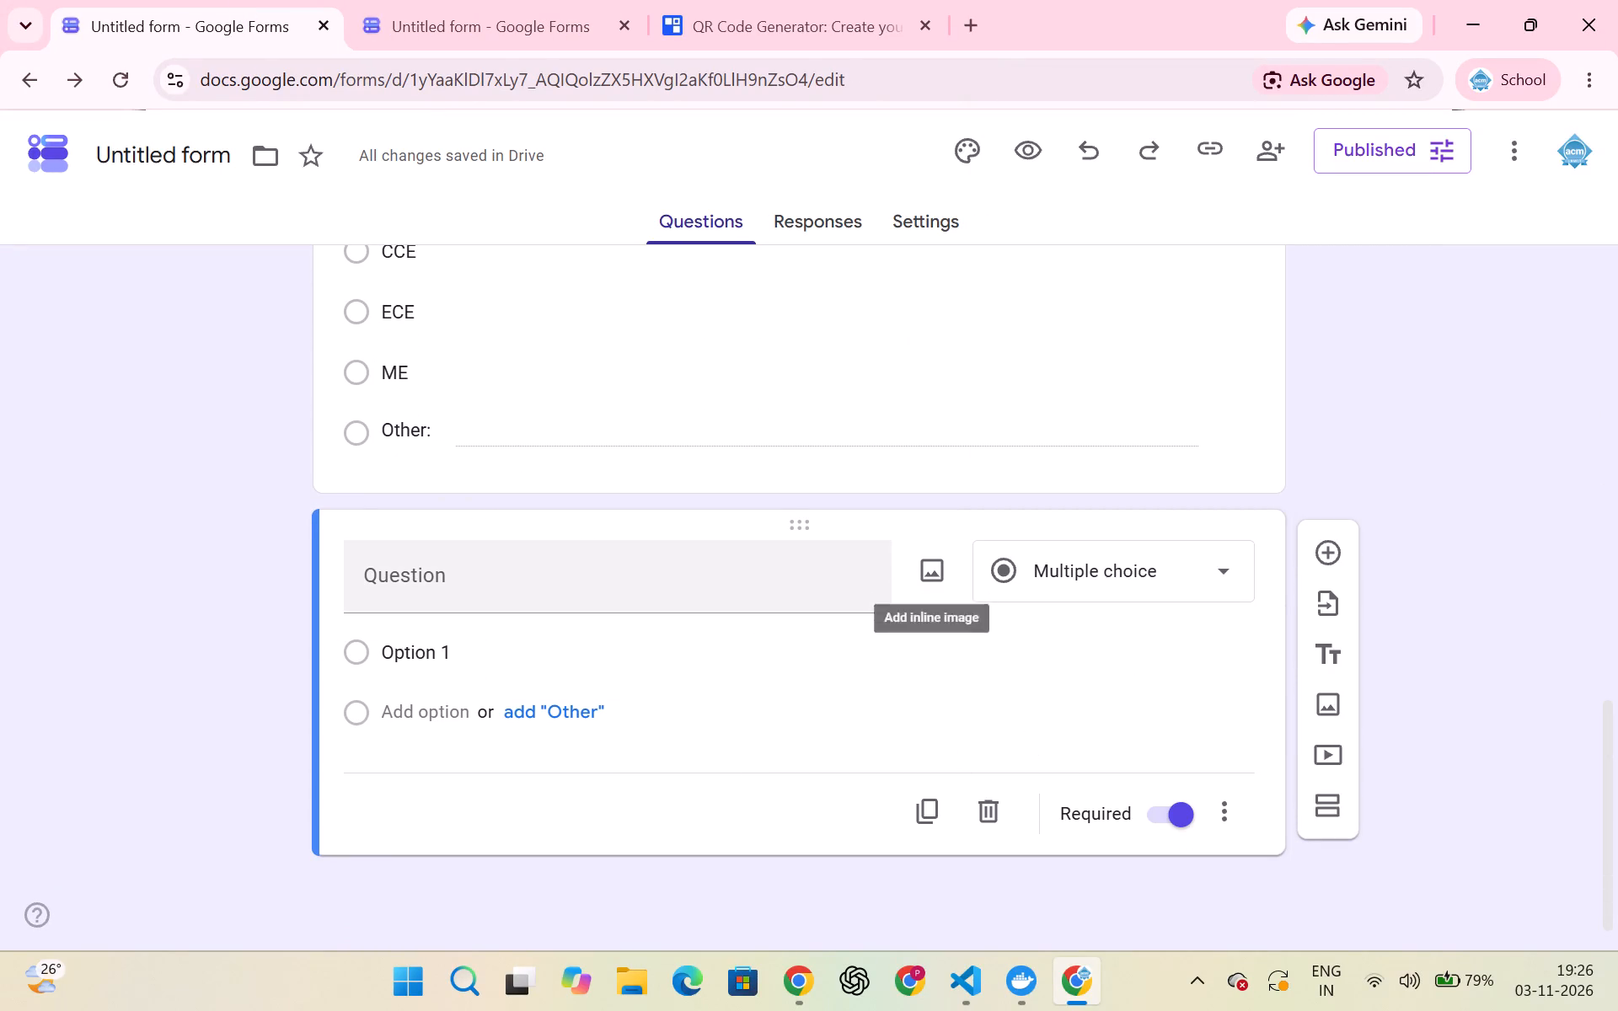
pyautogui.click(796, 533)
pyautogui.click(806, 524)
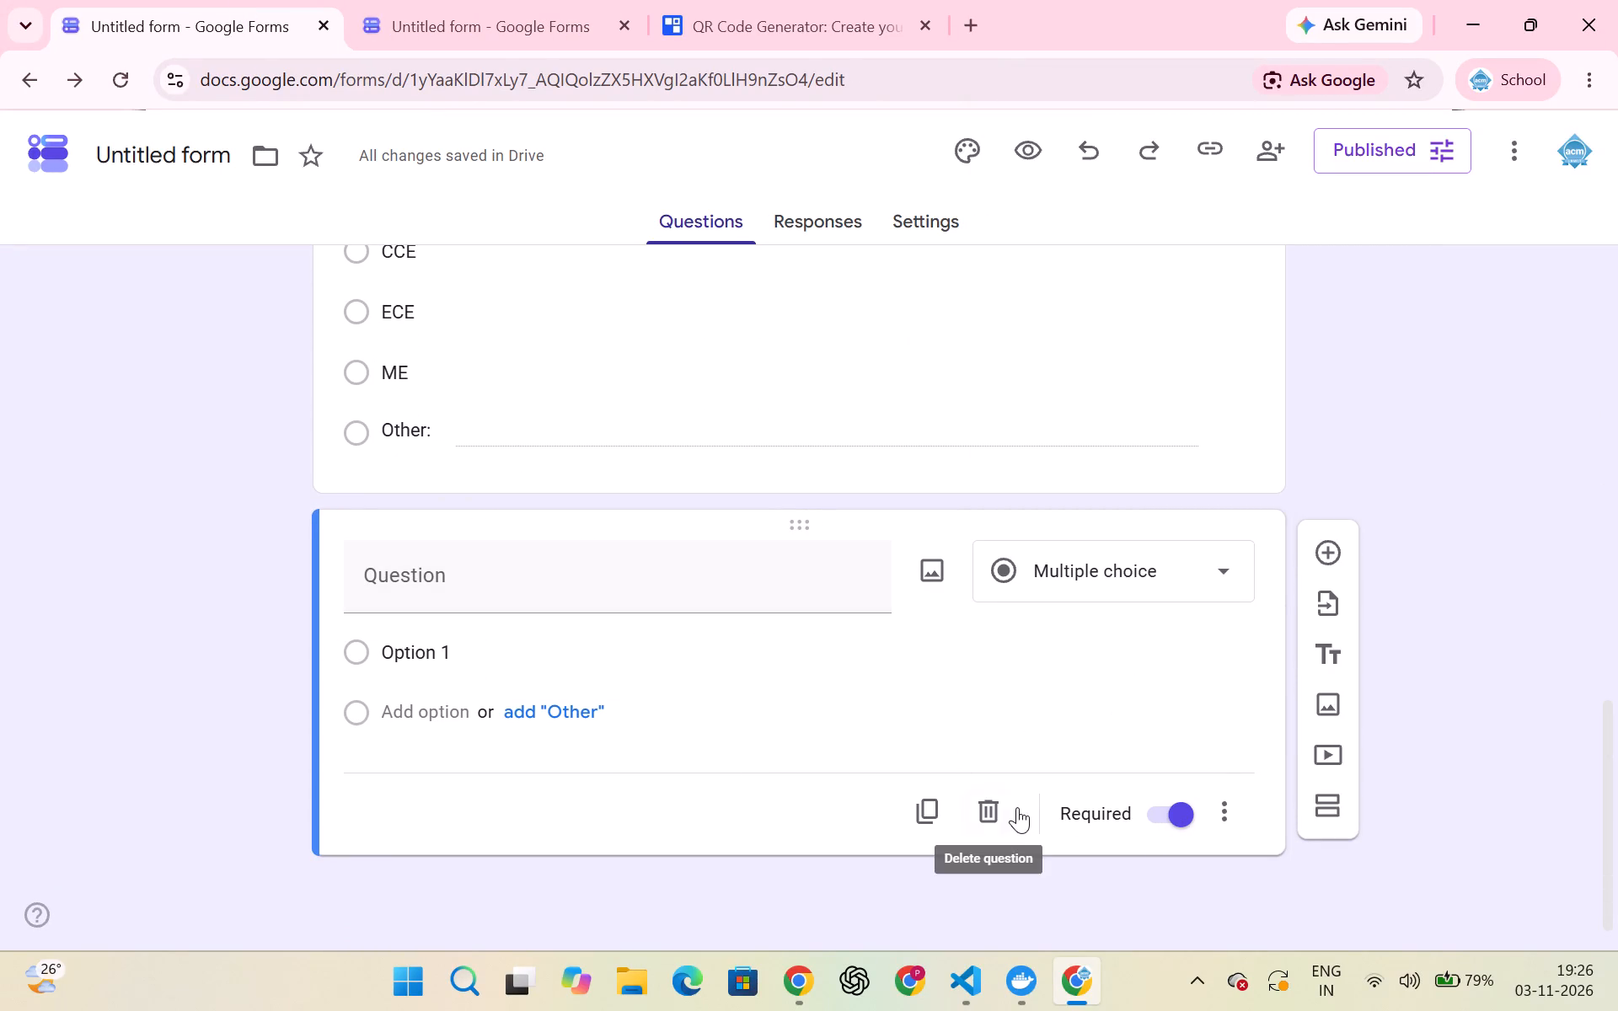
pyautogui.click(1006, 806)
pyautogui.scroll(14, 863, 759)
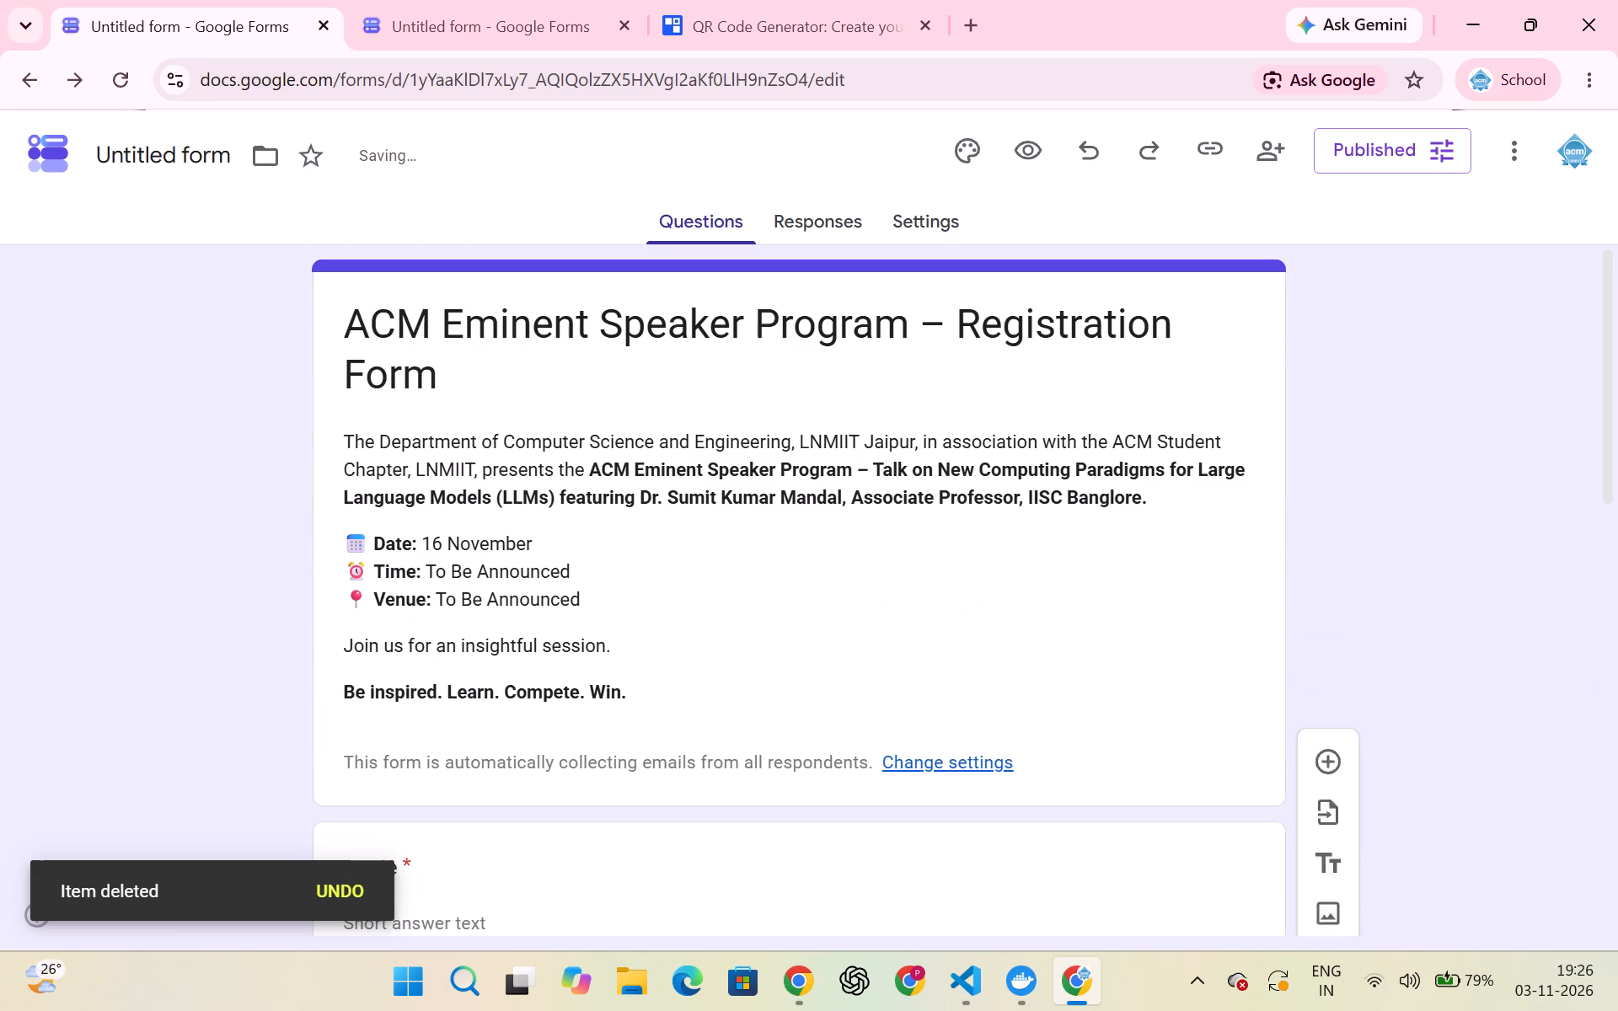
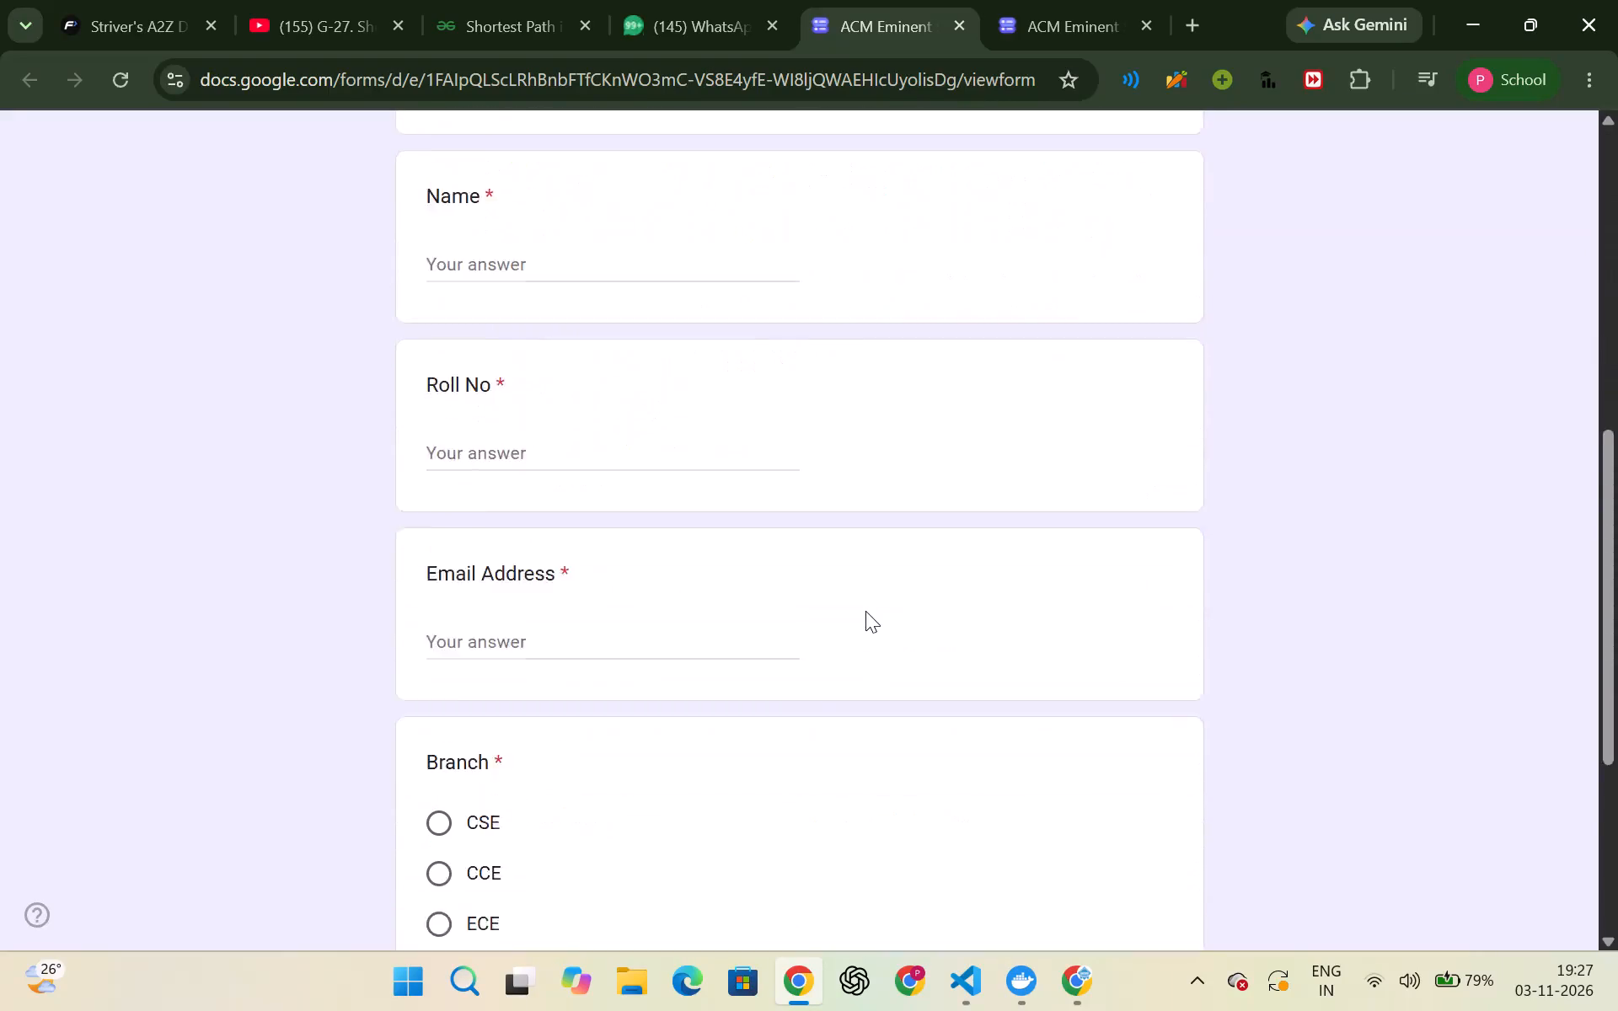
# Try the Branch choices in the respondent view of the form, choosing CCE and switching the answer to CSE.
pyautogui.click(439, 726)
pyautogui.click(434, 685)
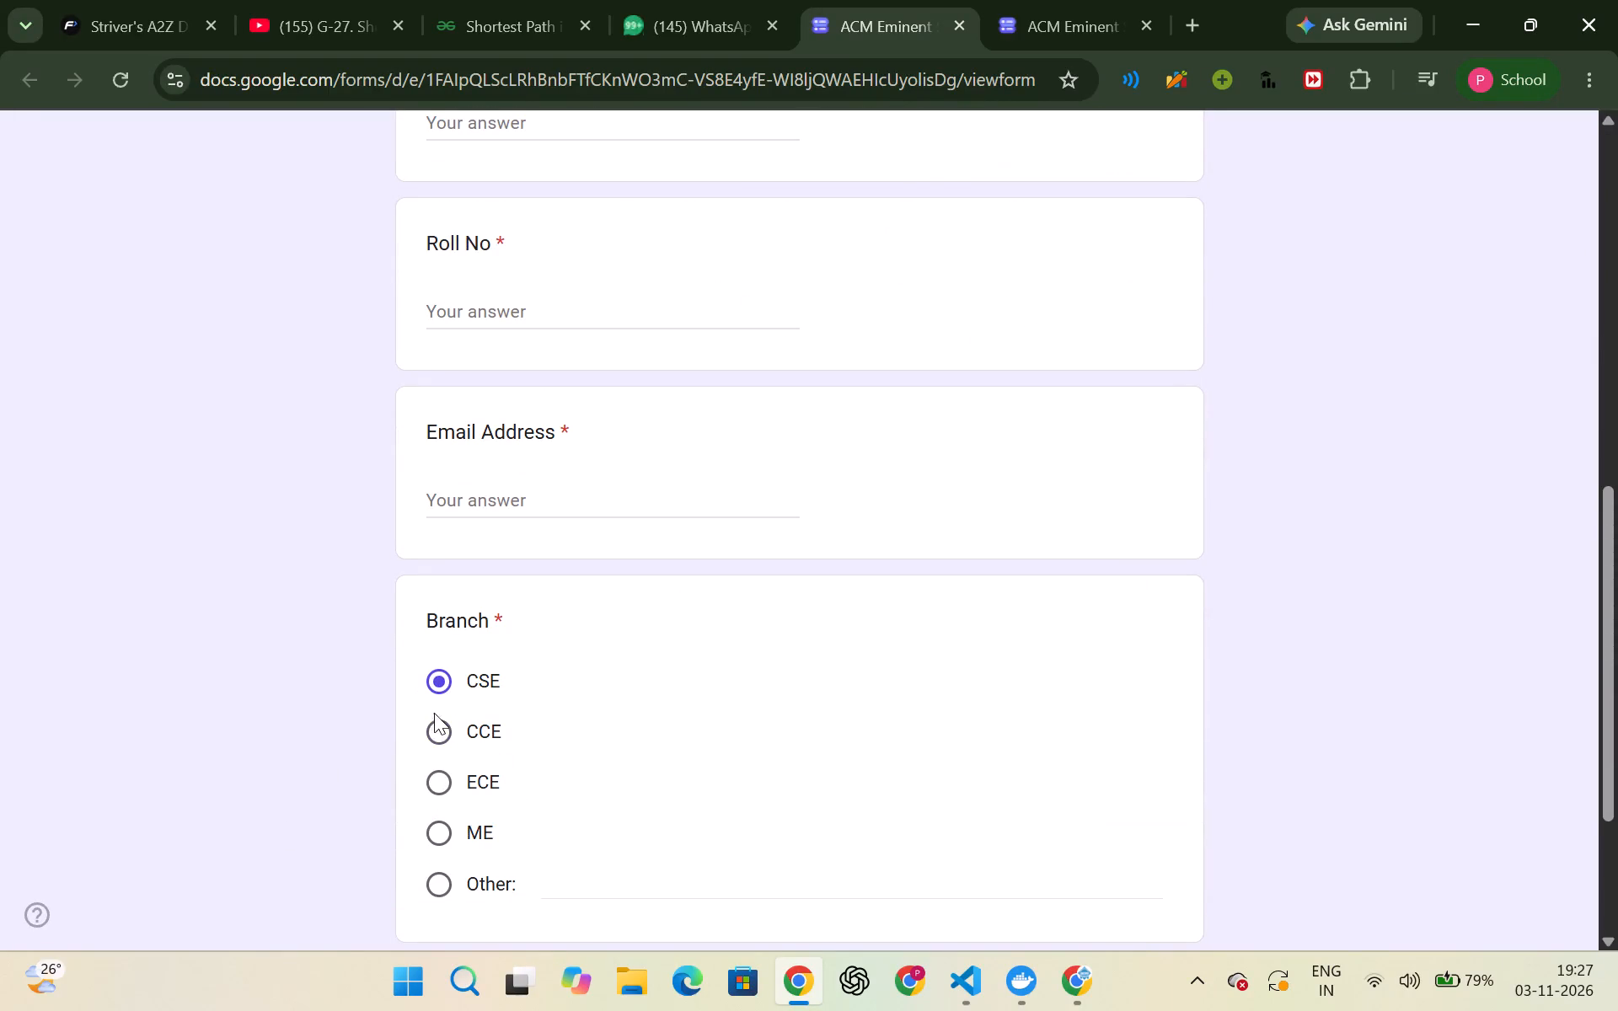
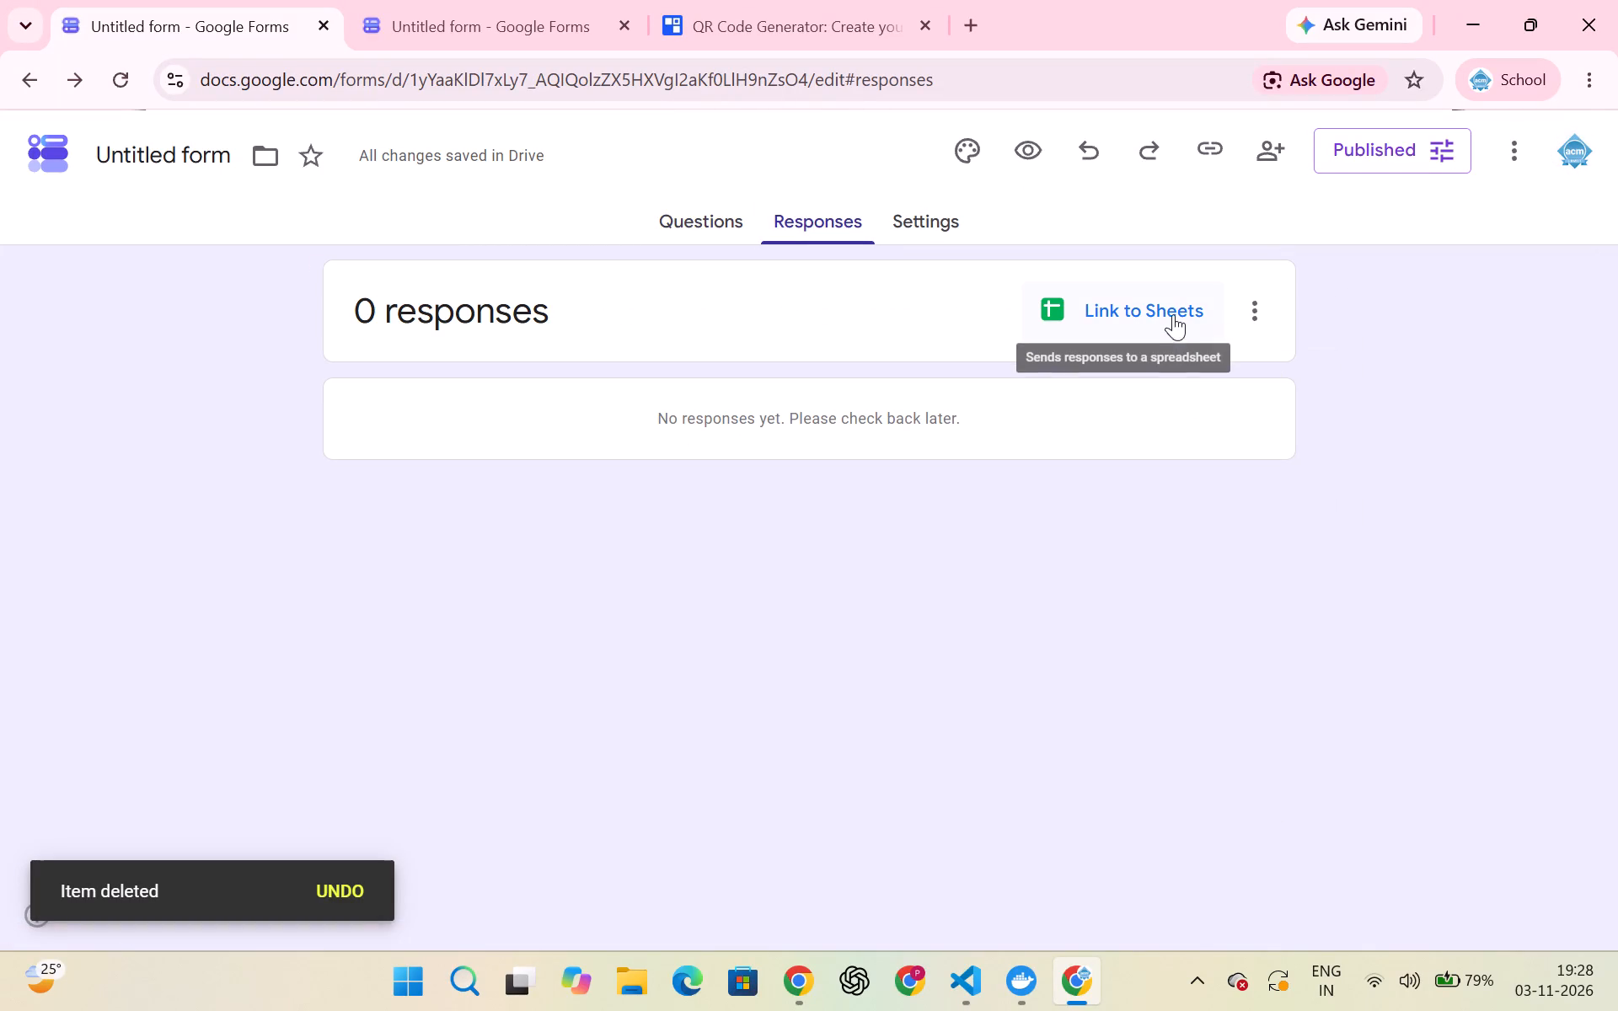
# Close the QR code generator tab and both form tabs, keeping one new empty tab open.
pyautogui.click(789, 2)
pyautogui.scroll(6, 772, 388)
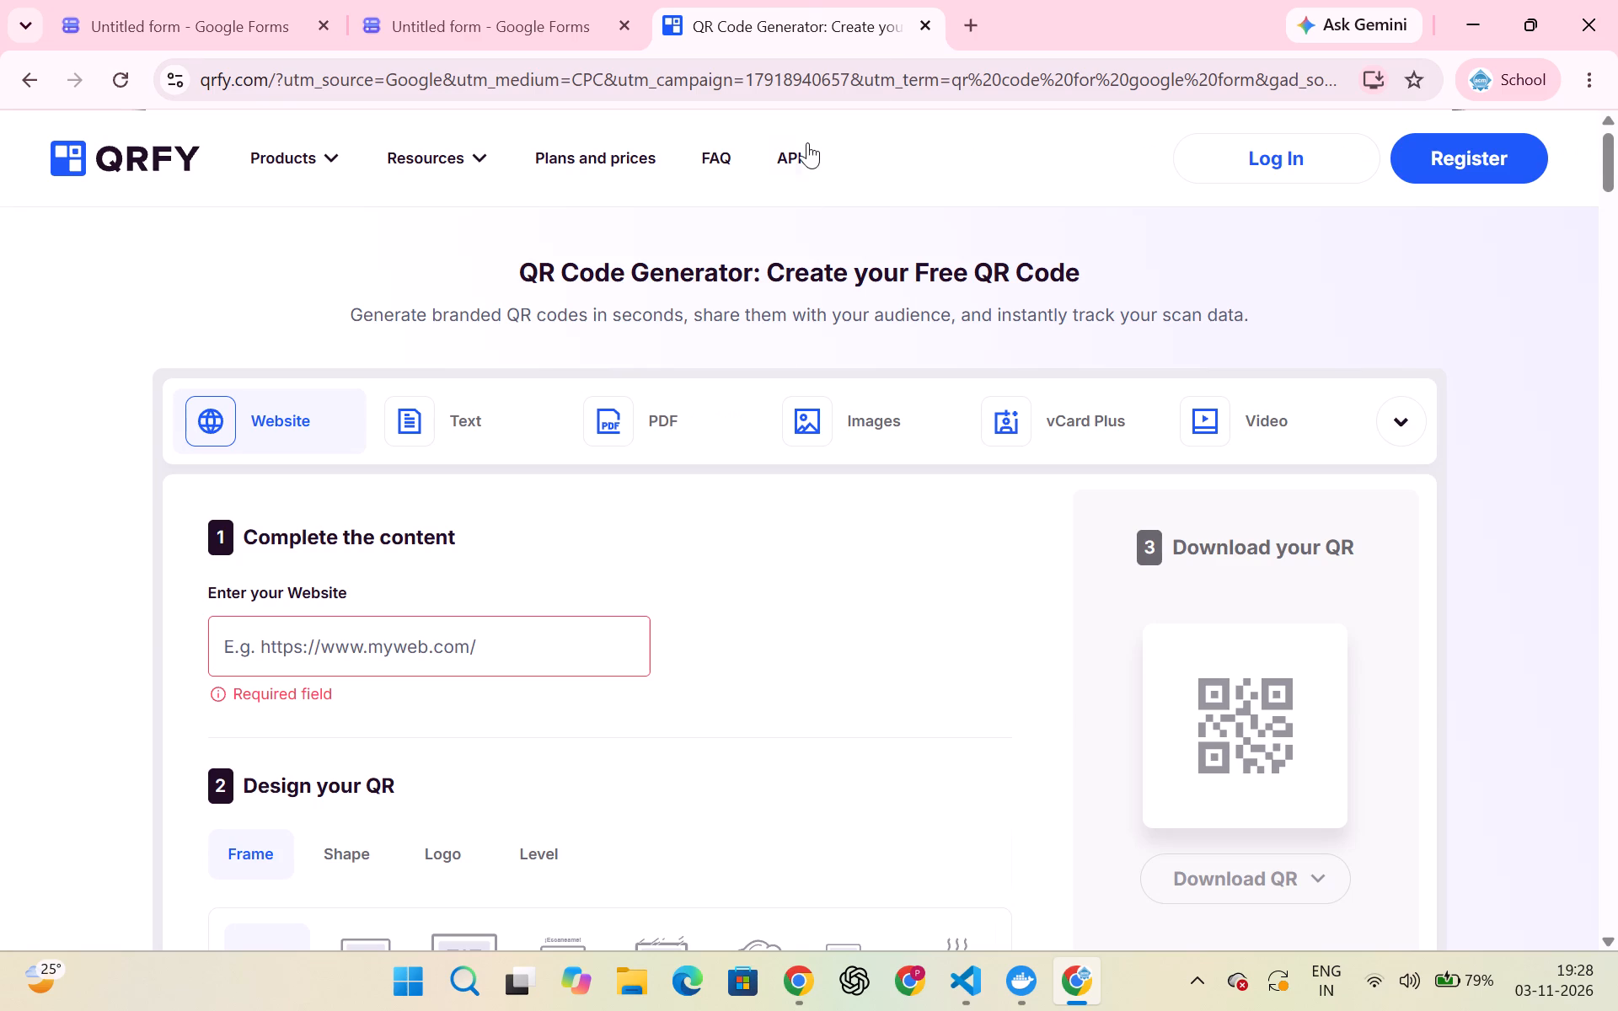
pyautogui.click(925, 32)
pyautogui.click(680, 29)
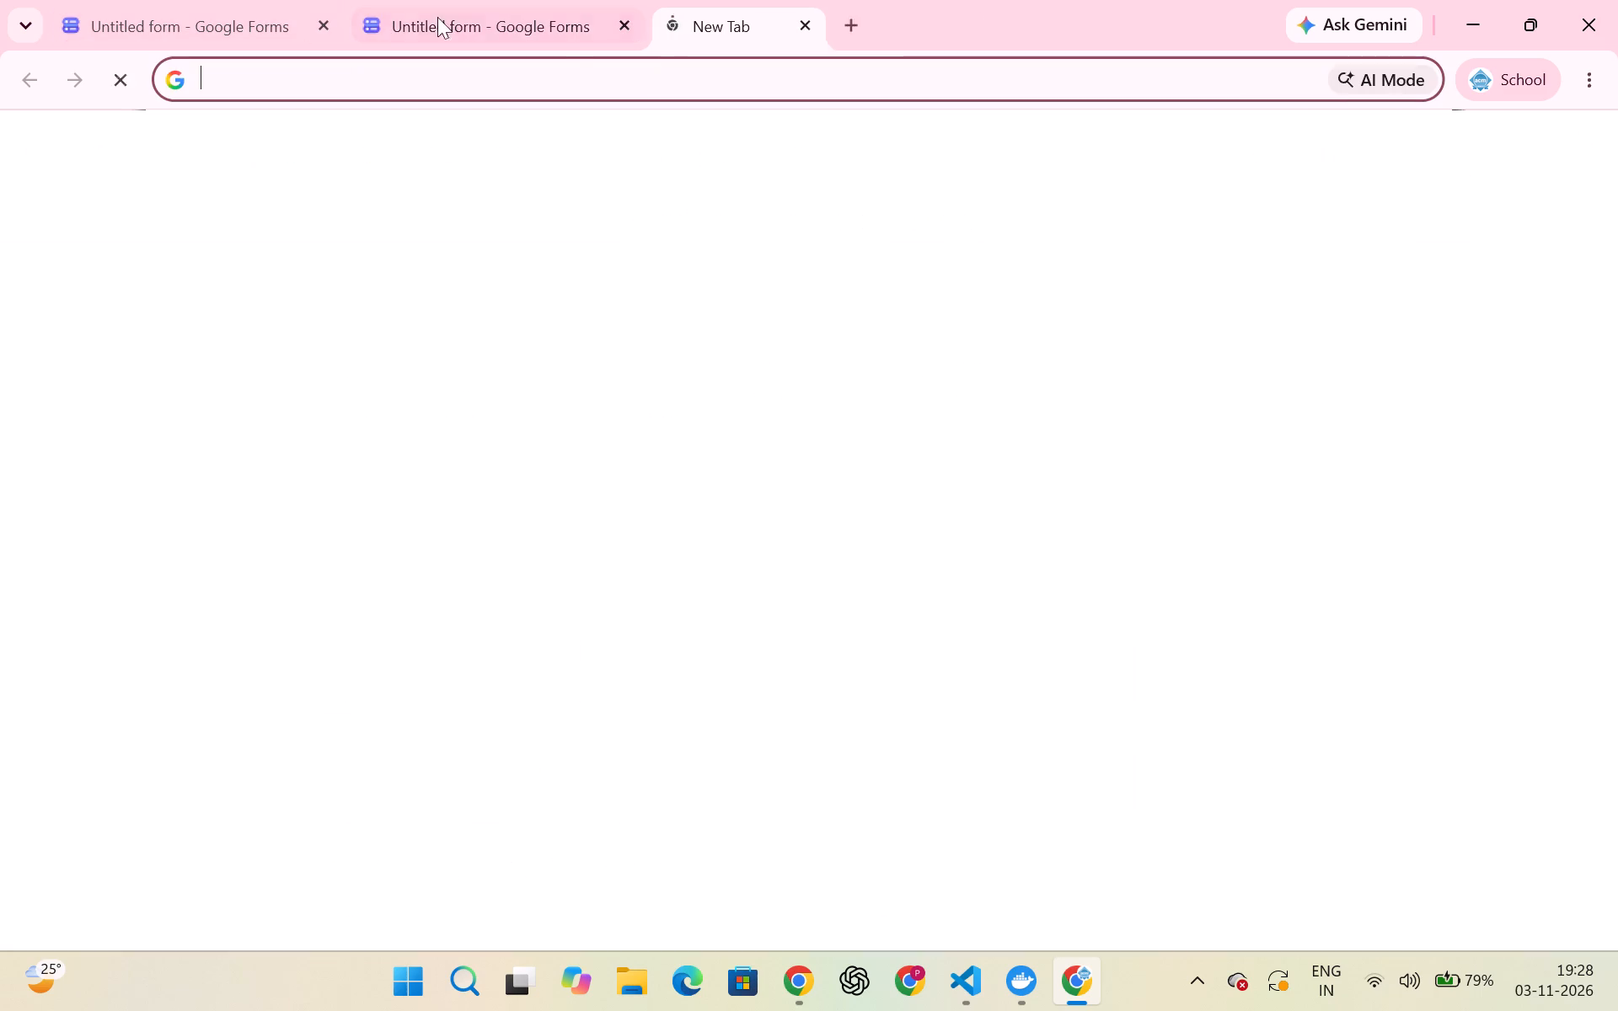
pyautogui.click(322, 38)
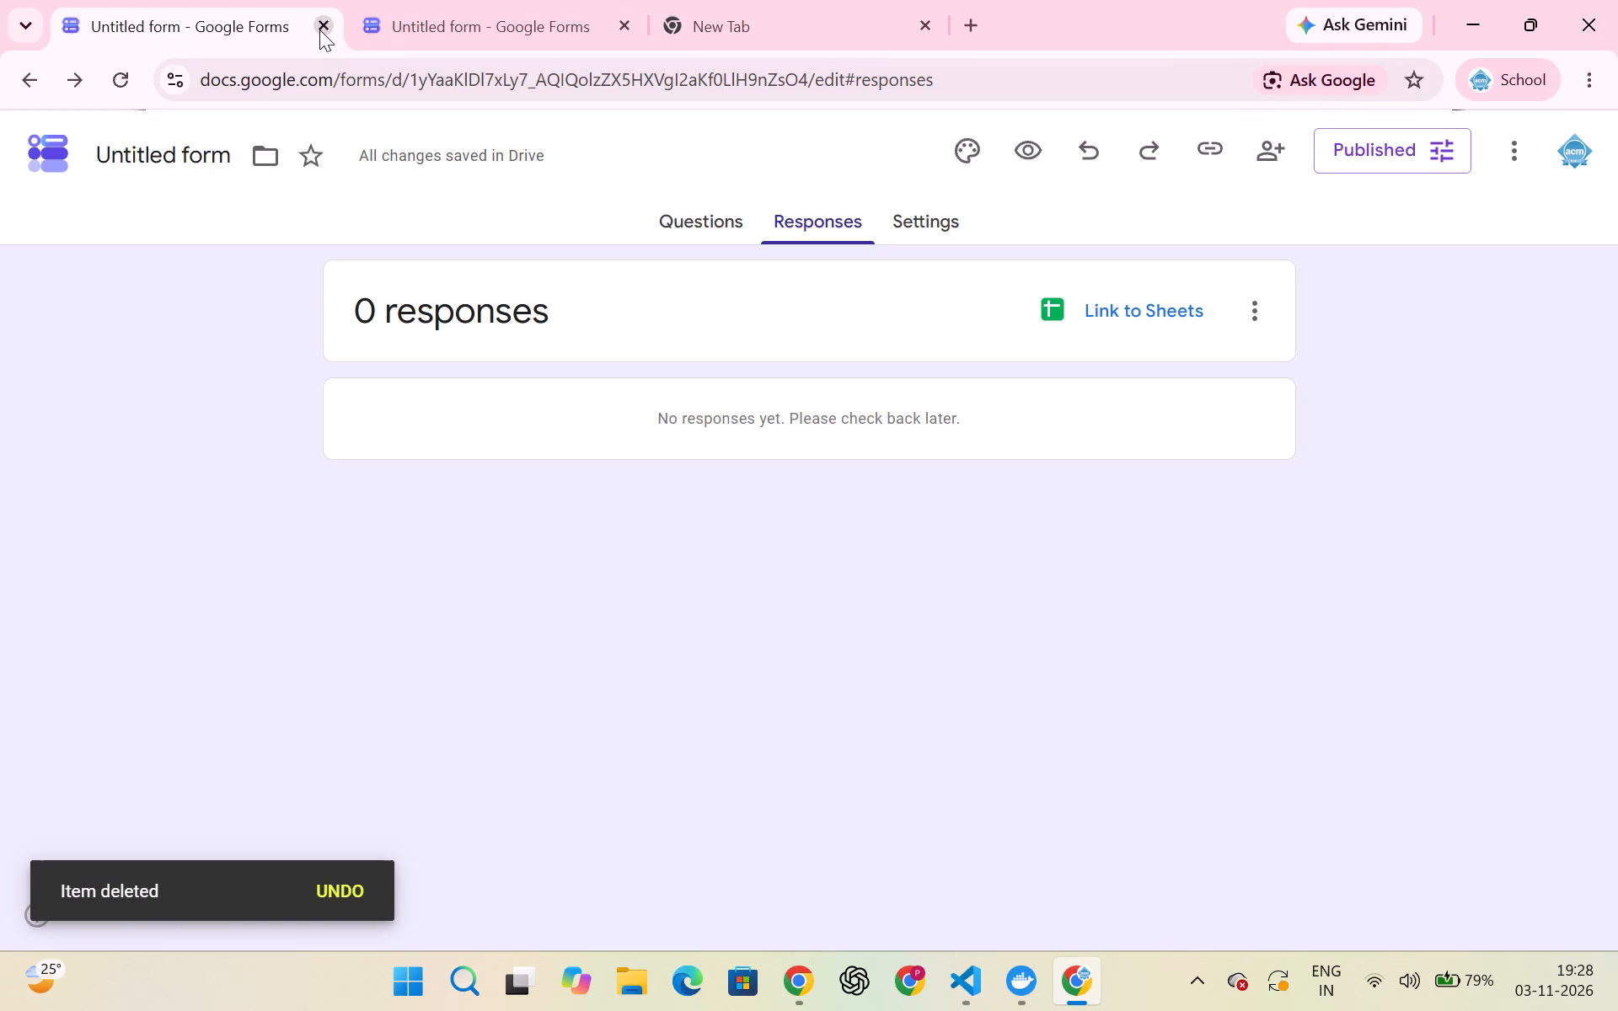
pyautogui.doubleClick(319, 29)
pyautogui.click(319, 29)
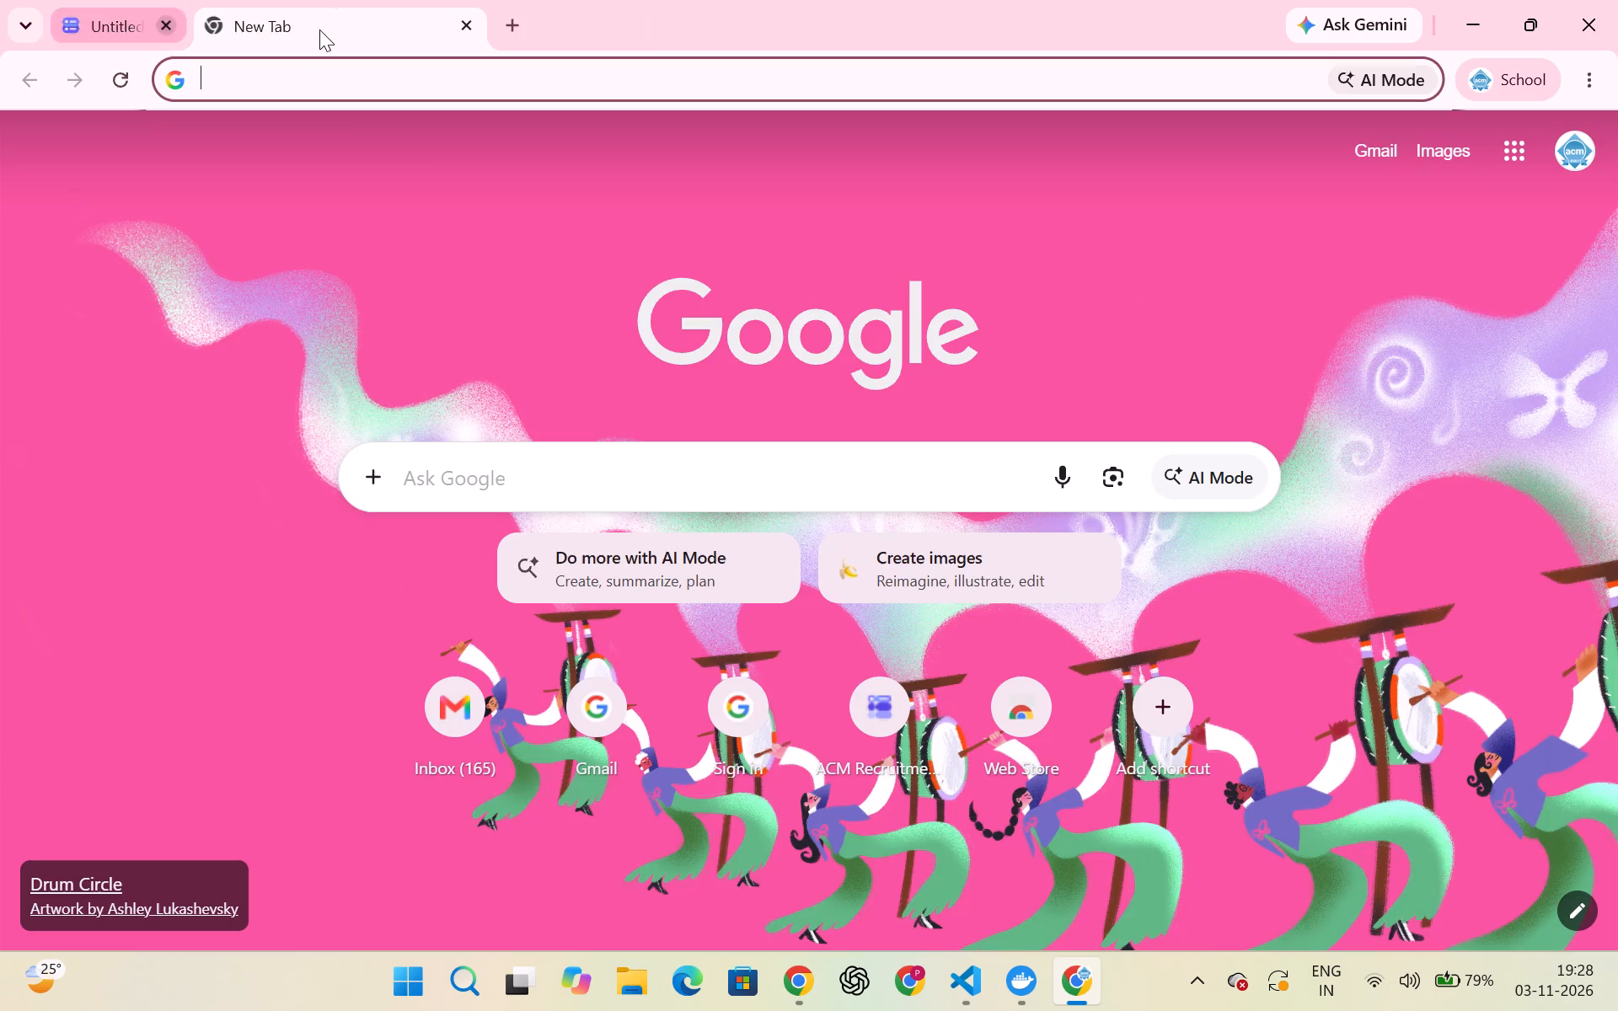
# Search for google forms and open the Google Forms home page with the recent forms.
pyautogui.write('goog')
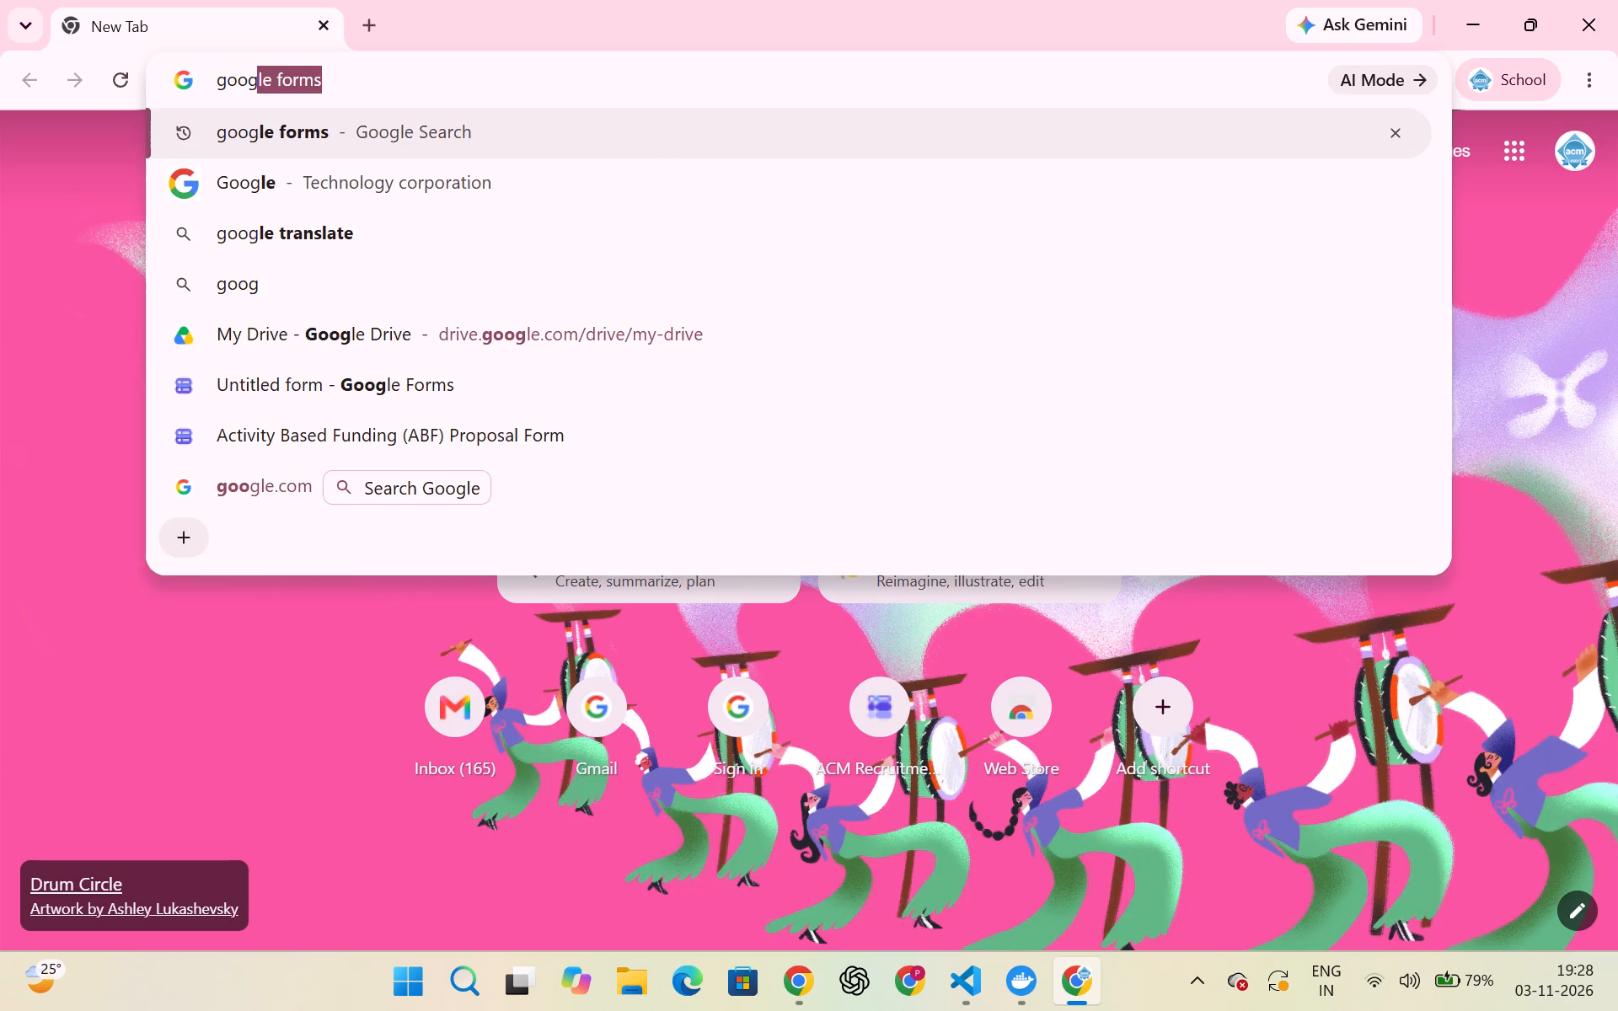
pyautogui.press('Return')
pyautogui.click(355, 394)
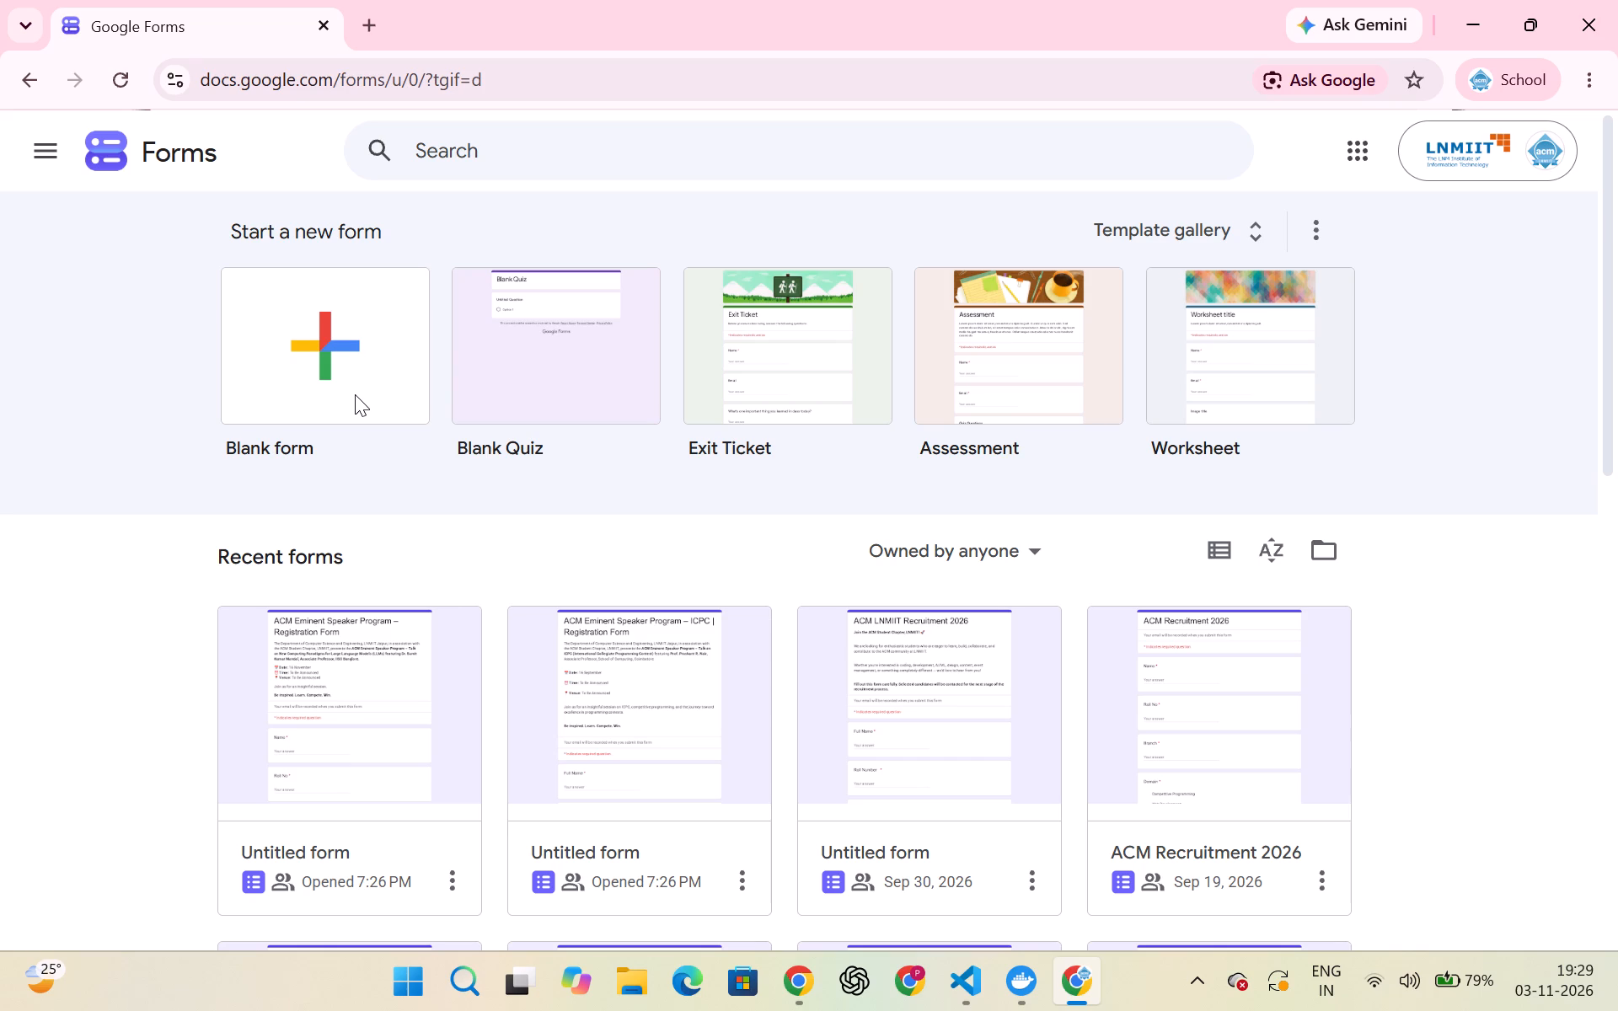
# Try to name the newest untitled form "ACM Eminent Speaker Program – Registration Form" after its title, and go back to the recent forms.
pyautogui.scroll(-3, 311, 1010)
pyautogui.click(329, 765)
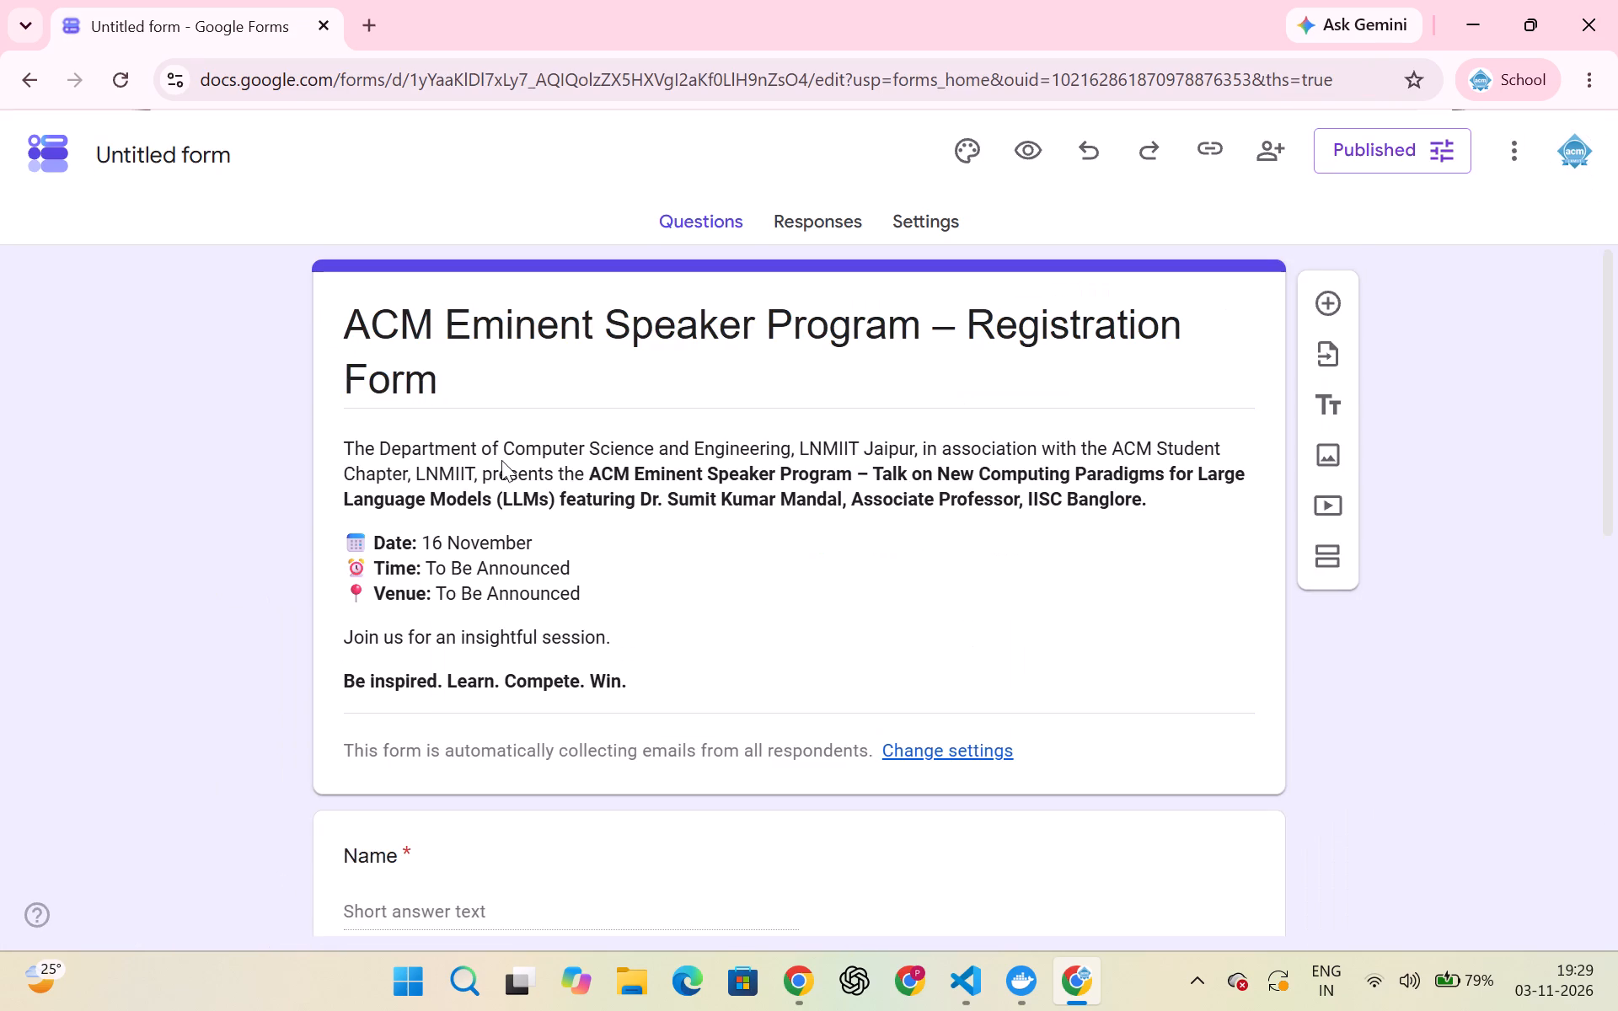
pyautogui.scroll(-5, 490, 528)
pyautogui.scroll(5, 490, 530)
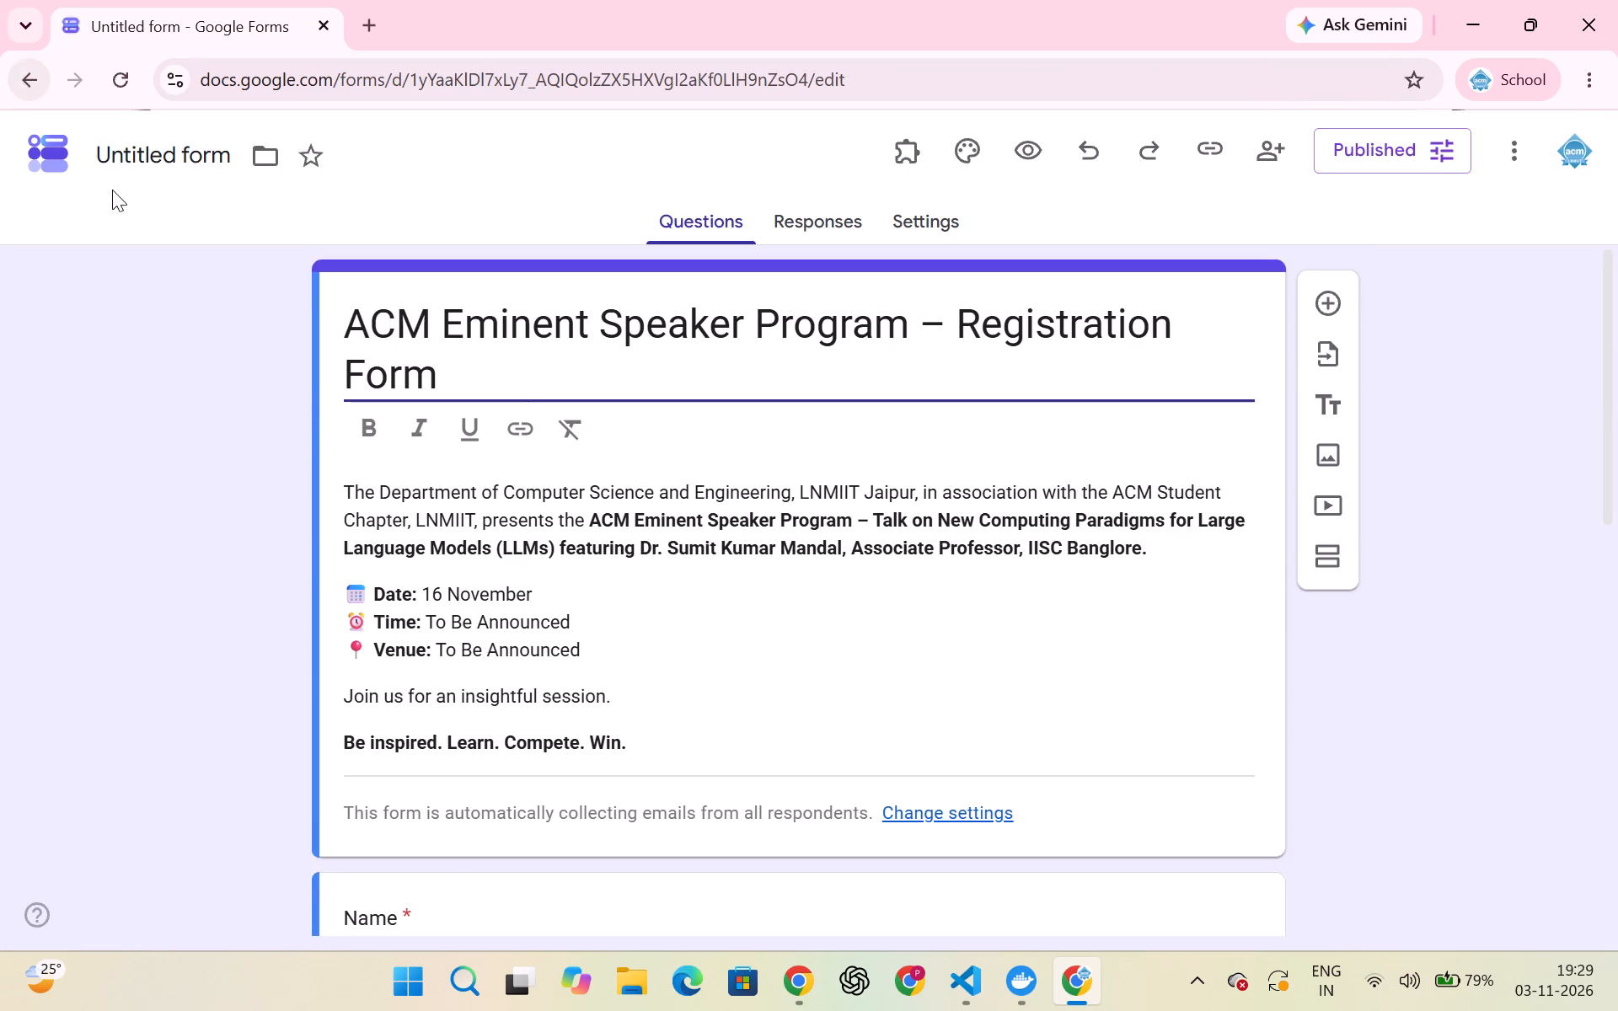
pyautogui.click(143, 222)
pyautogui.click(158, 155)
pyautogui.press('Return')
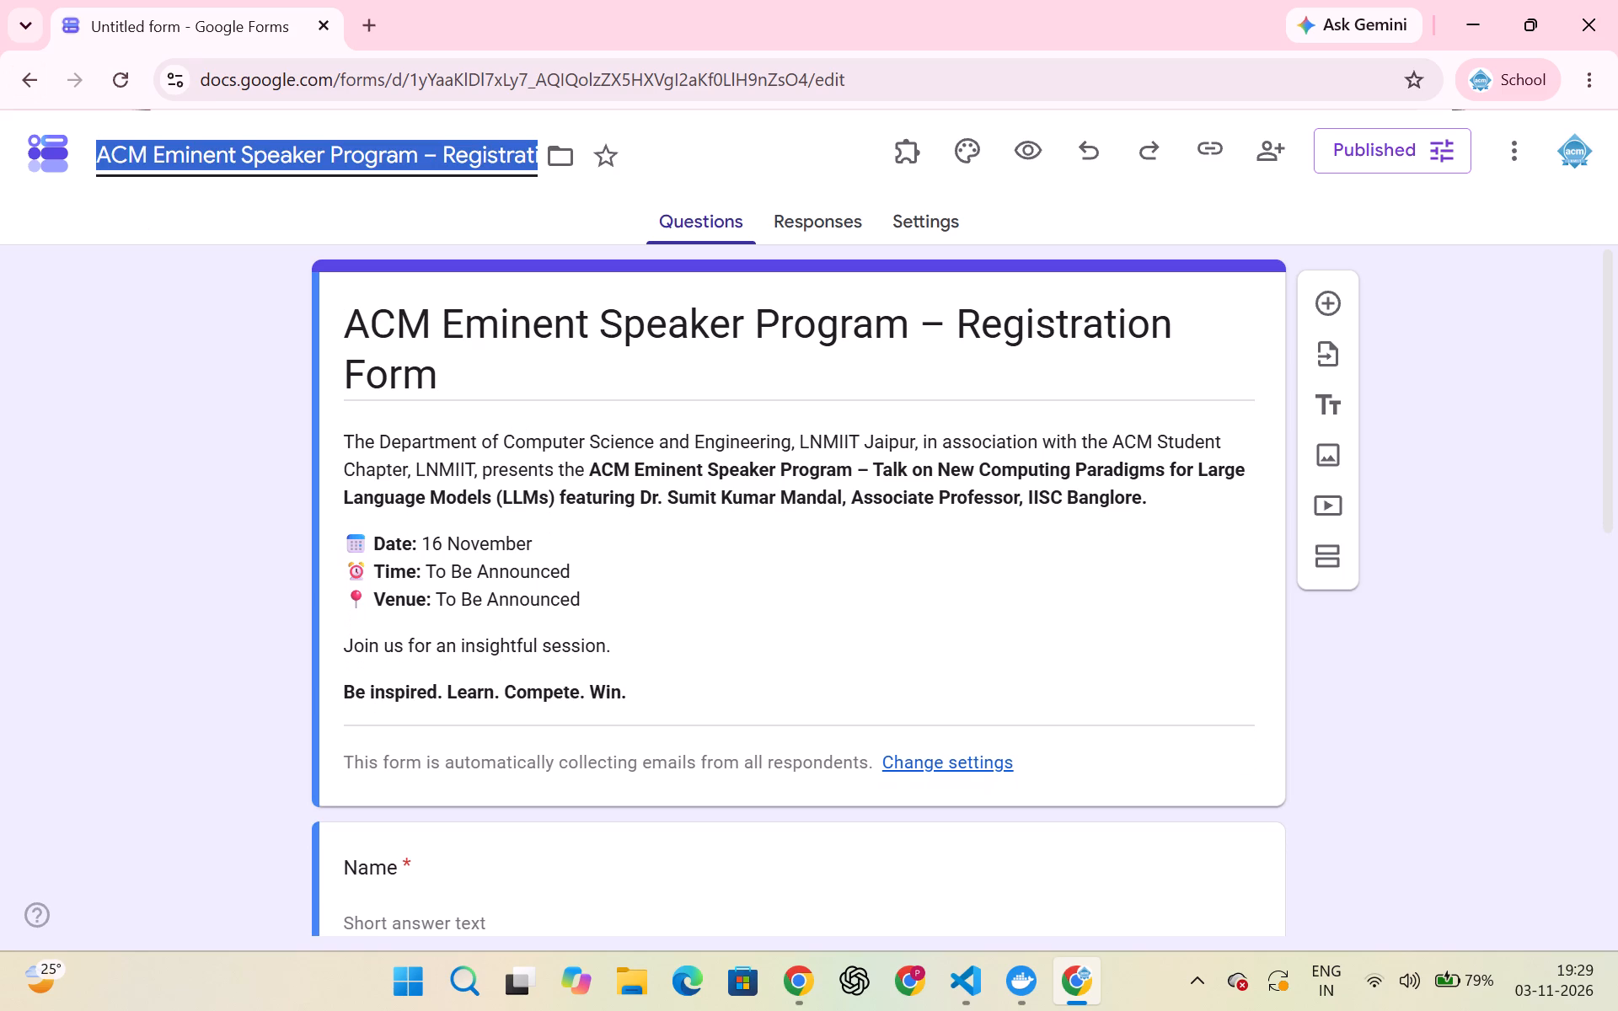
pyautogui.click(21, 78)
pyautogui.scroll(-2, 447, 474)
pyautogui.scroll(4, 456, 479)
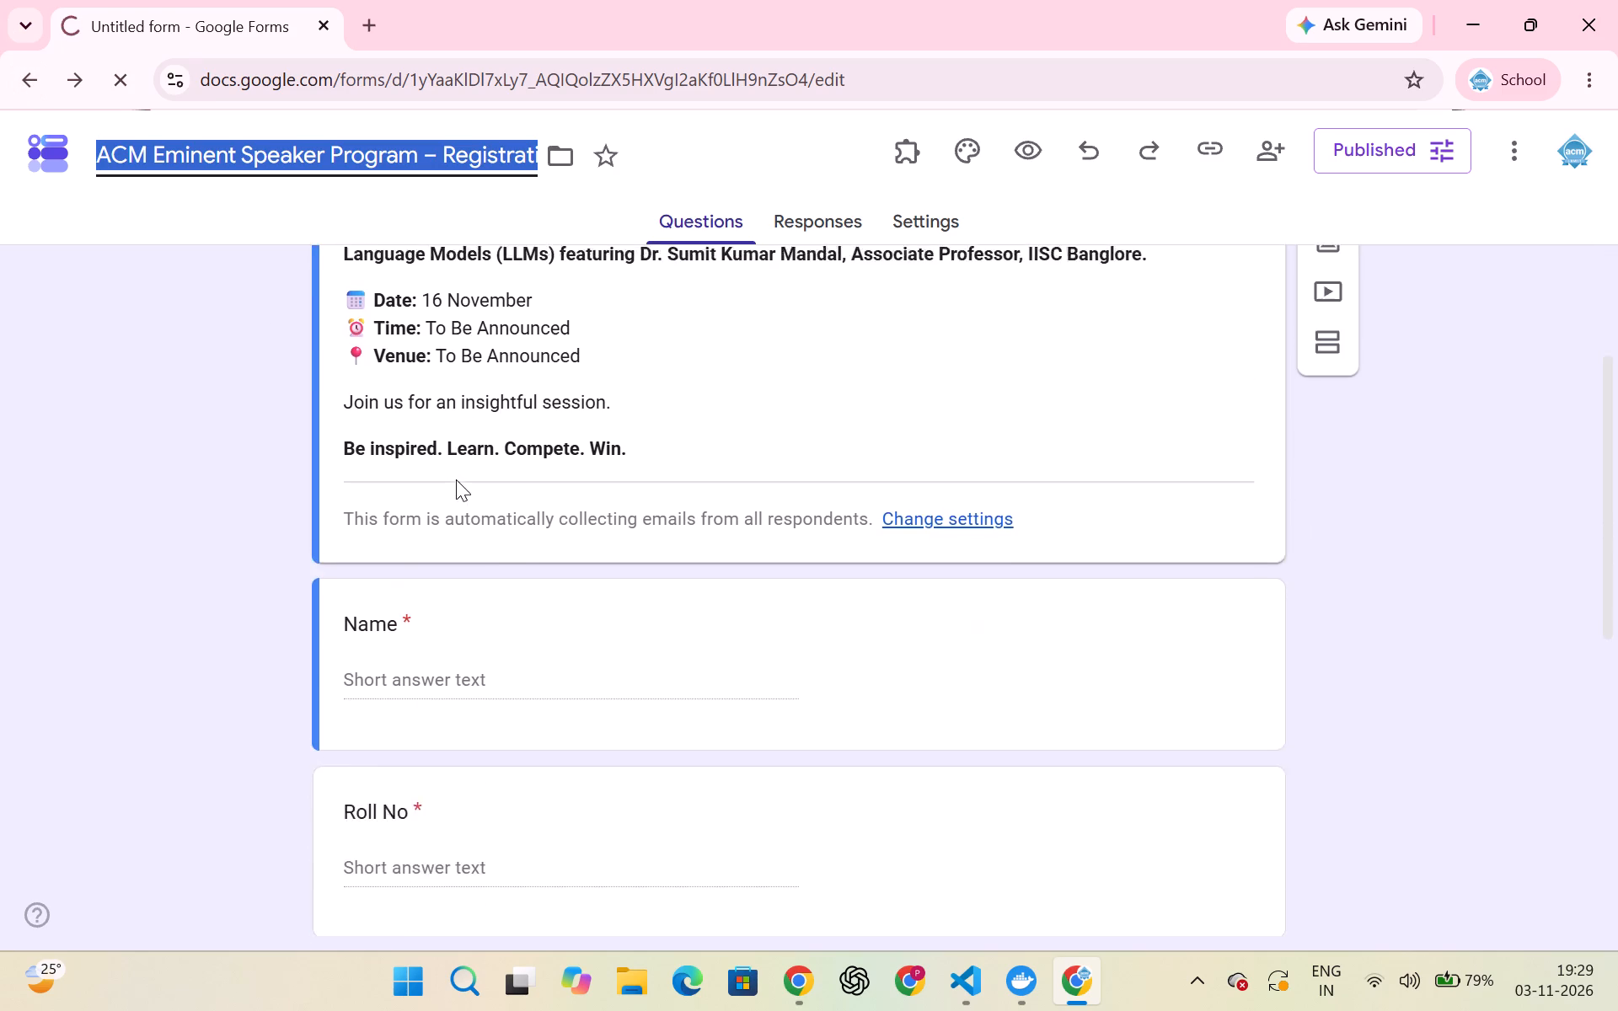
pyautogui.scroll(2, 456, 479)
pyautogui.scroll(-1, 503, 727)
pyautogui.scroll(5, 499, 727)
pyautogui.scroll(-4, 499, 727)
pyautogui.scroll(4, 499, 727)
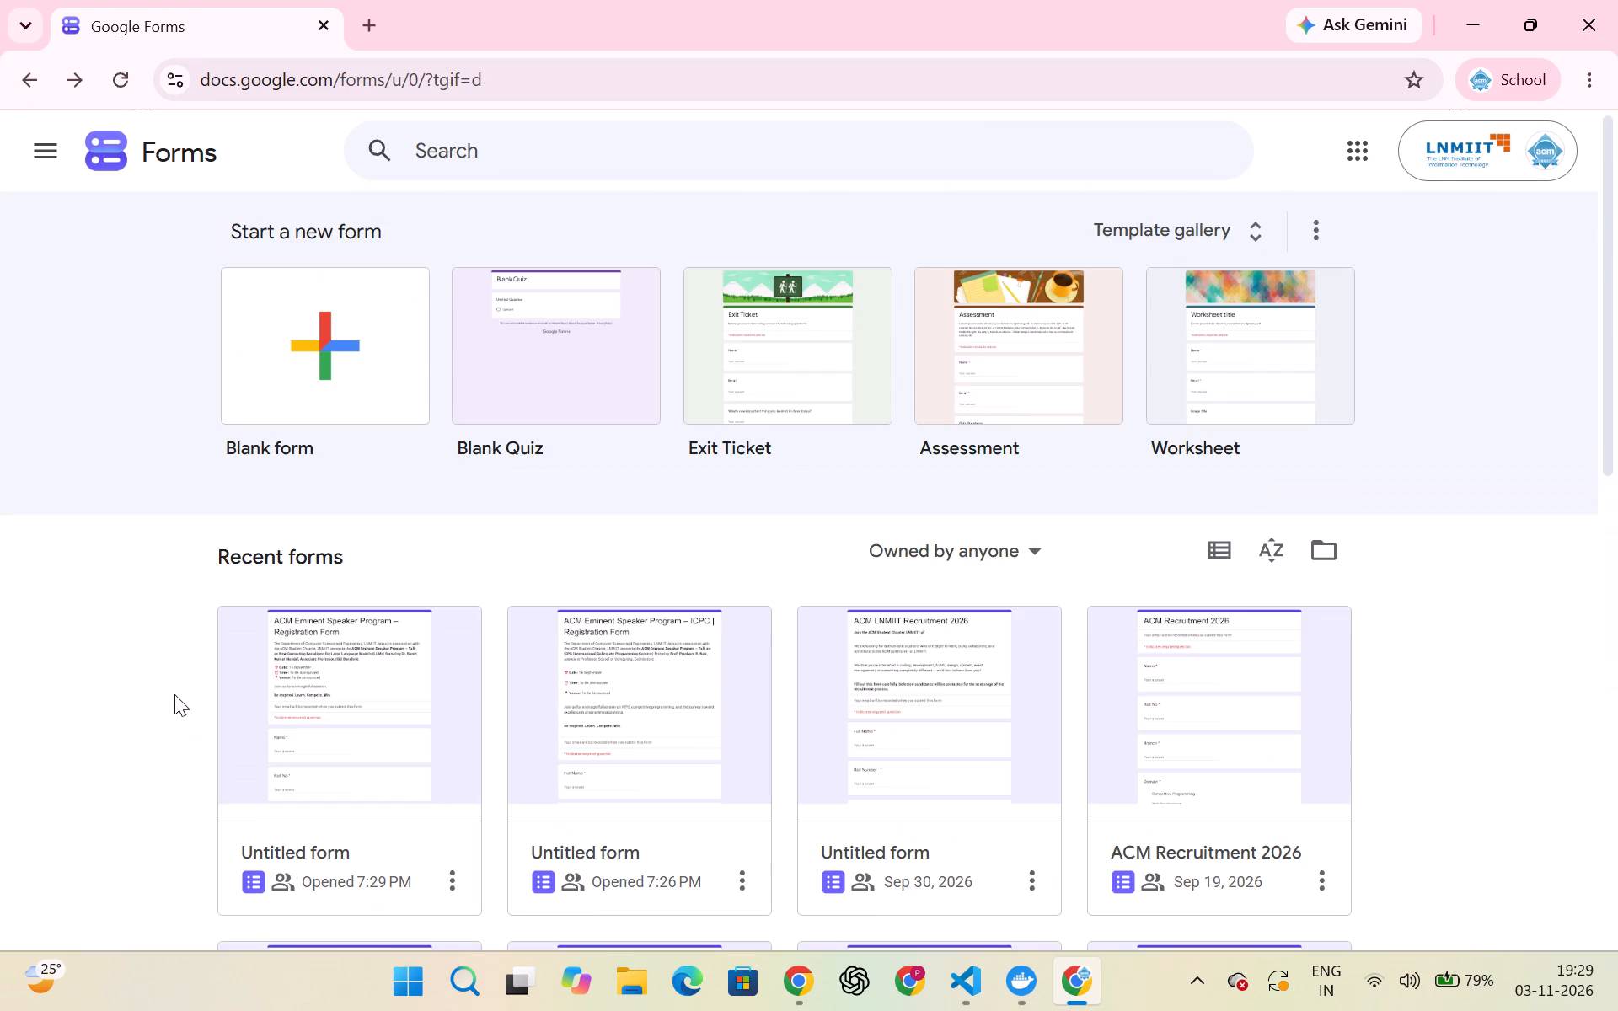
# Reopen the newest untitled form, name its file "ACM Eminent Speaker Program – Registration Form", and return to the recent forms.
pyautogui.click(283, 715)
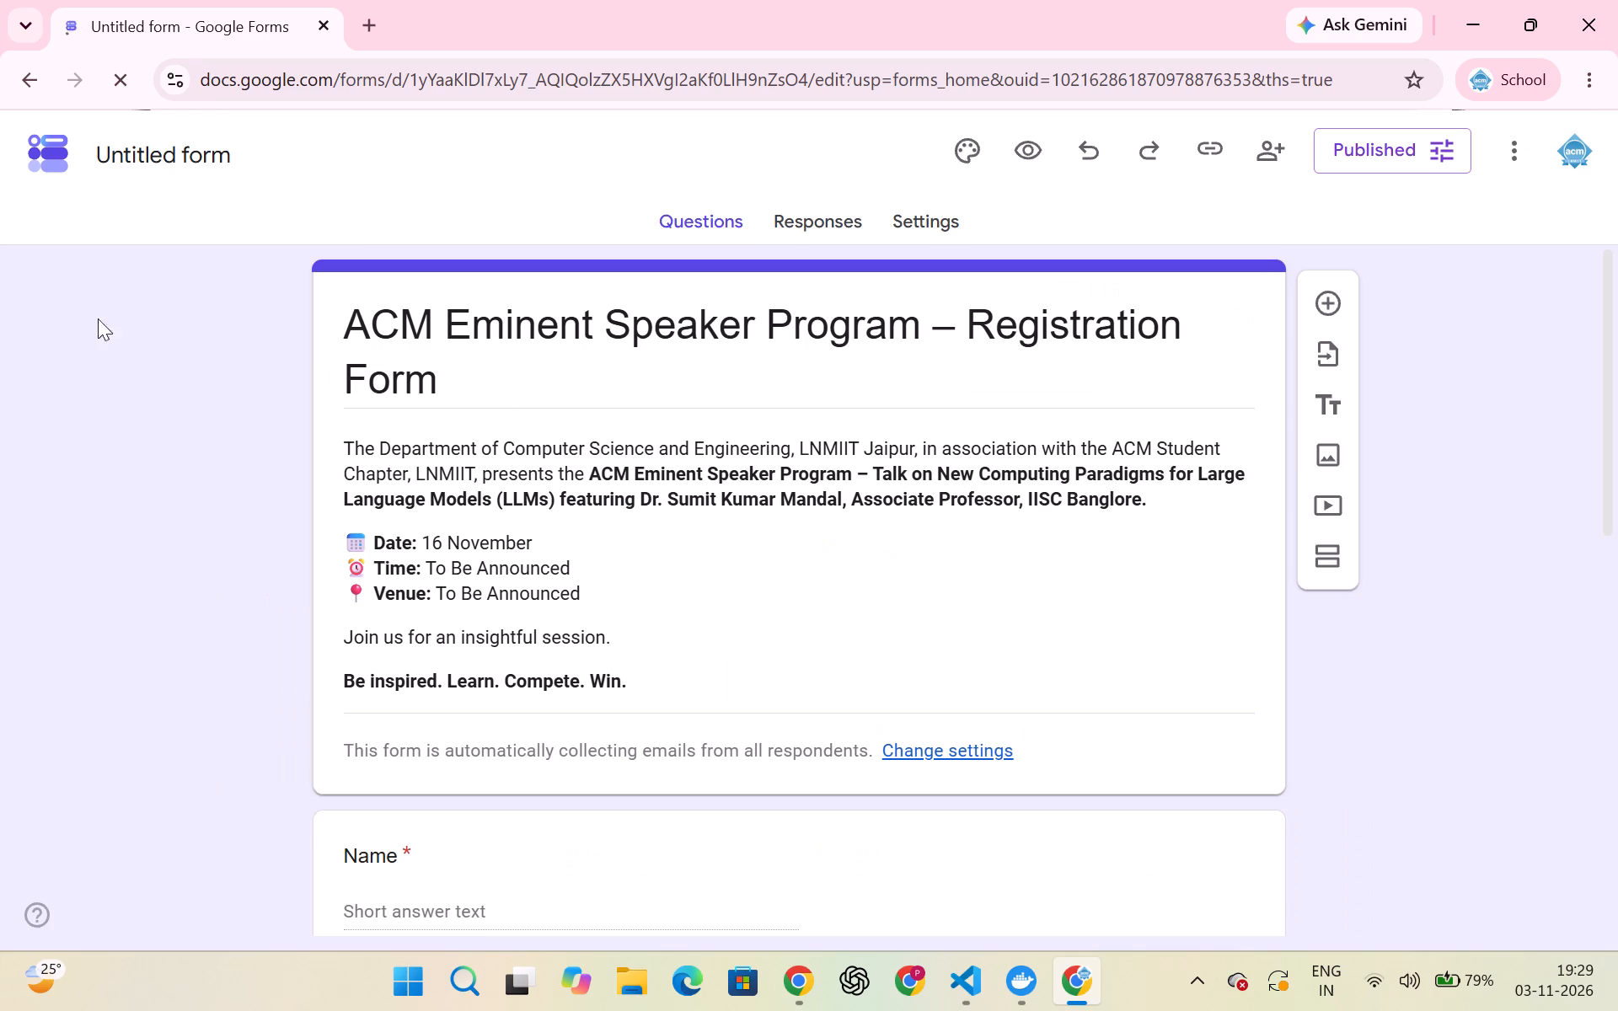
pyautogui.click(153, 138)
pyautogui.press('Return')
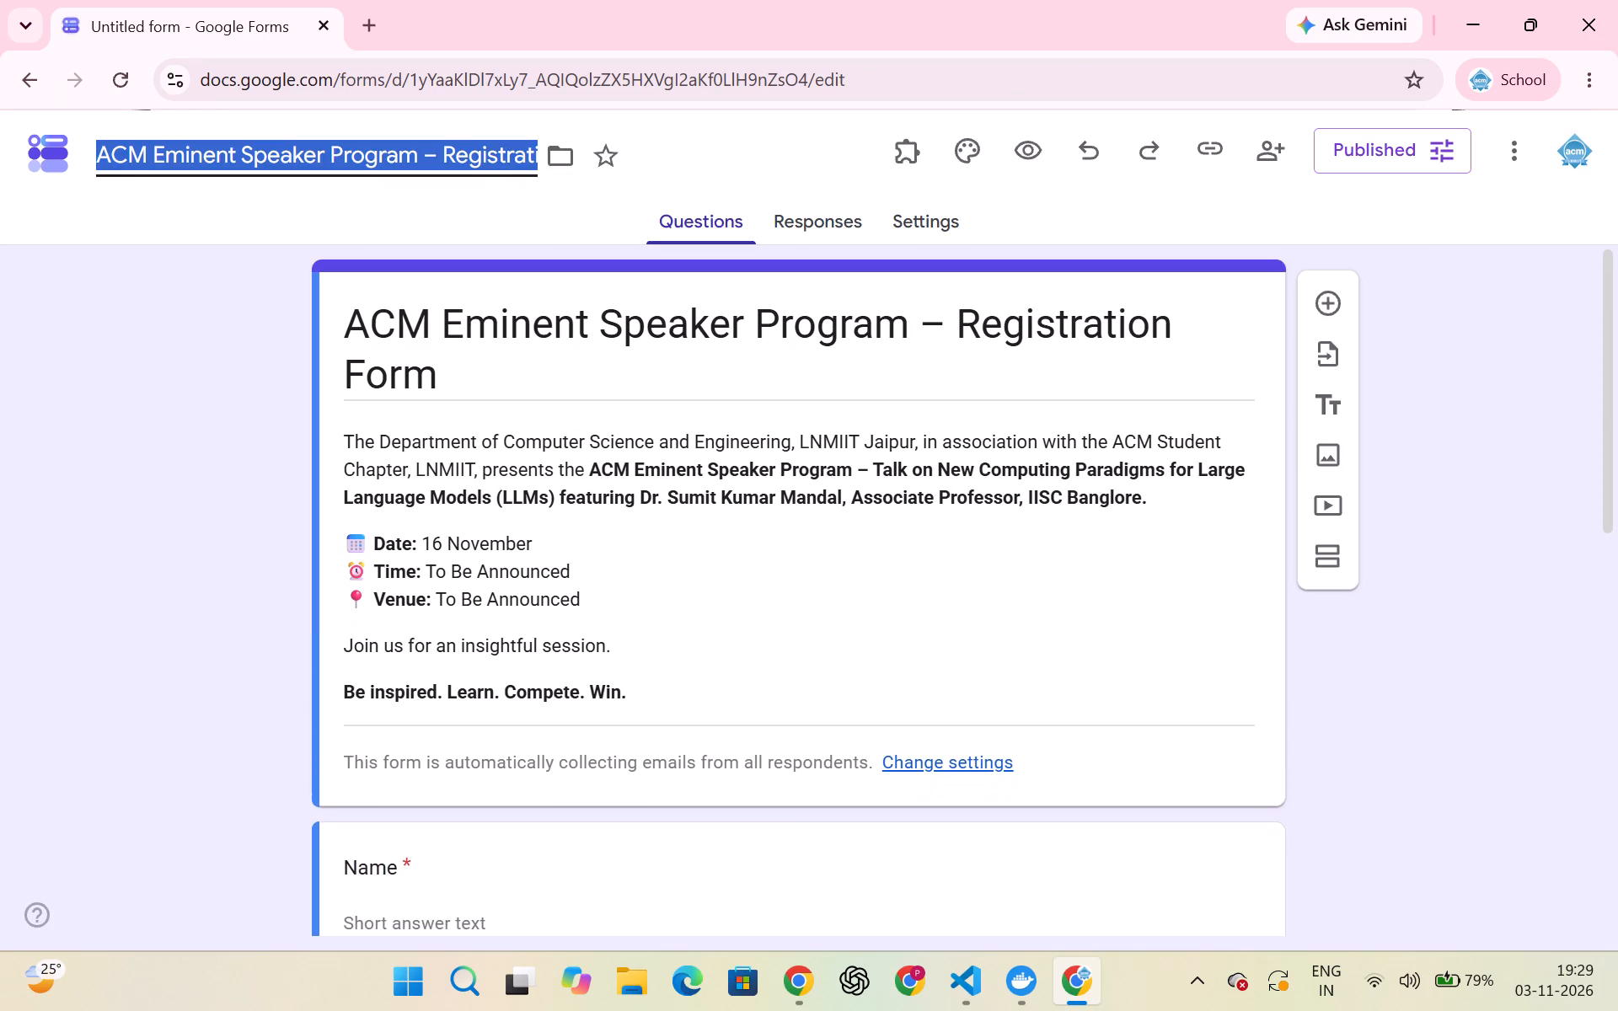
pyautogui.click(415, 147)
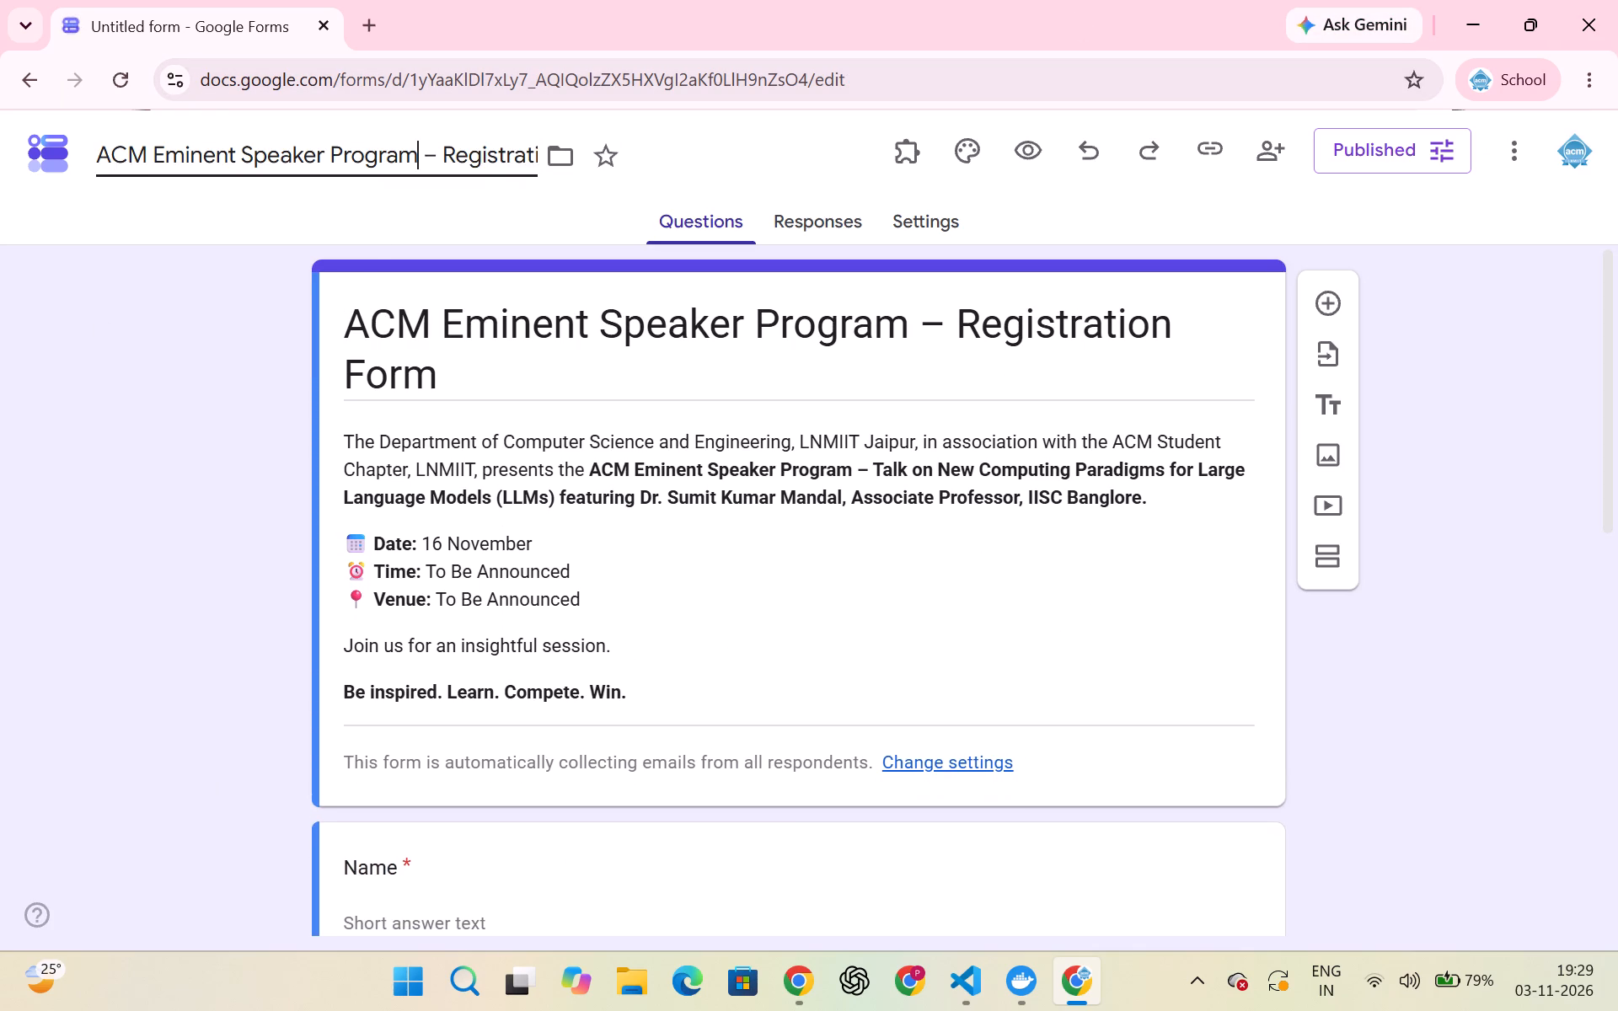
pyautogui.click(288, 268)
pyautogui.click(27, 67)
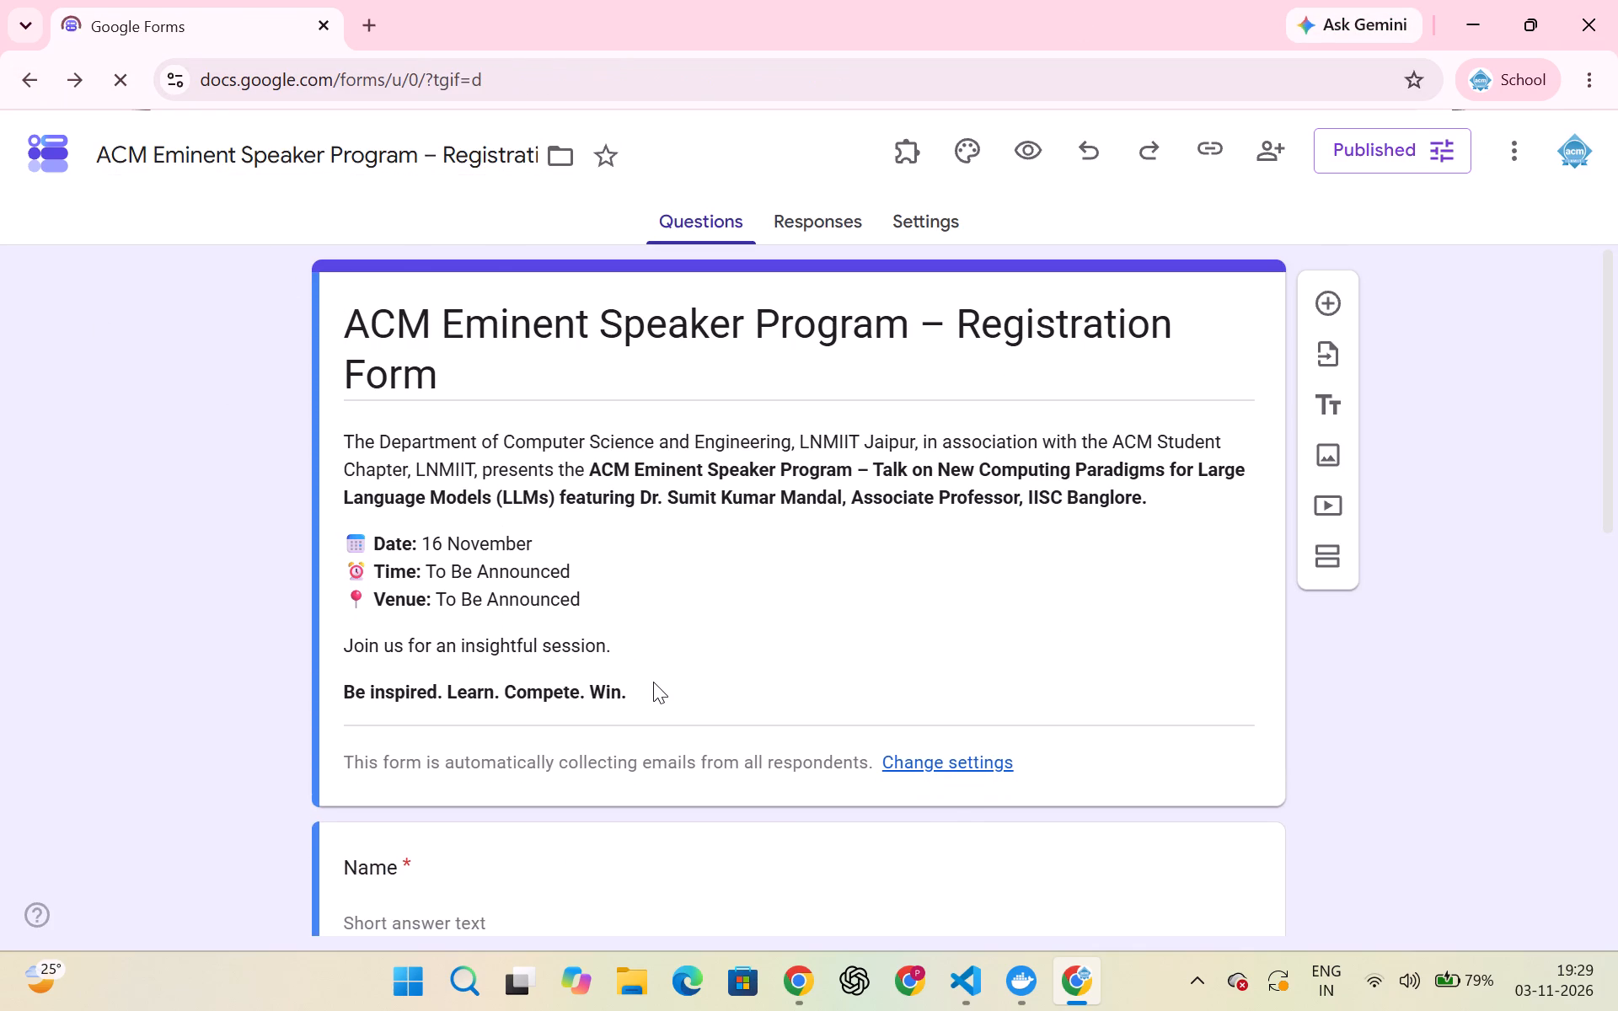
pyautogui.scroll(-1, 653, 682)
pyautogui.scroll(4, 640, 813)
pyautogui.scroll(-5, 640, 813)
pyautogui.scroll(14, 640, 813)
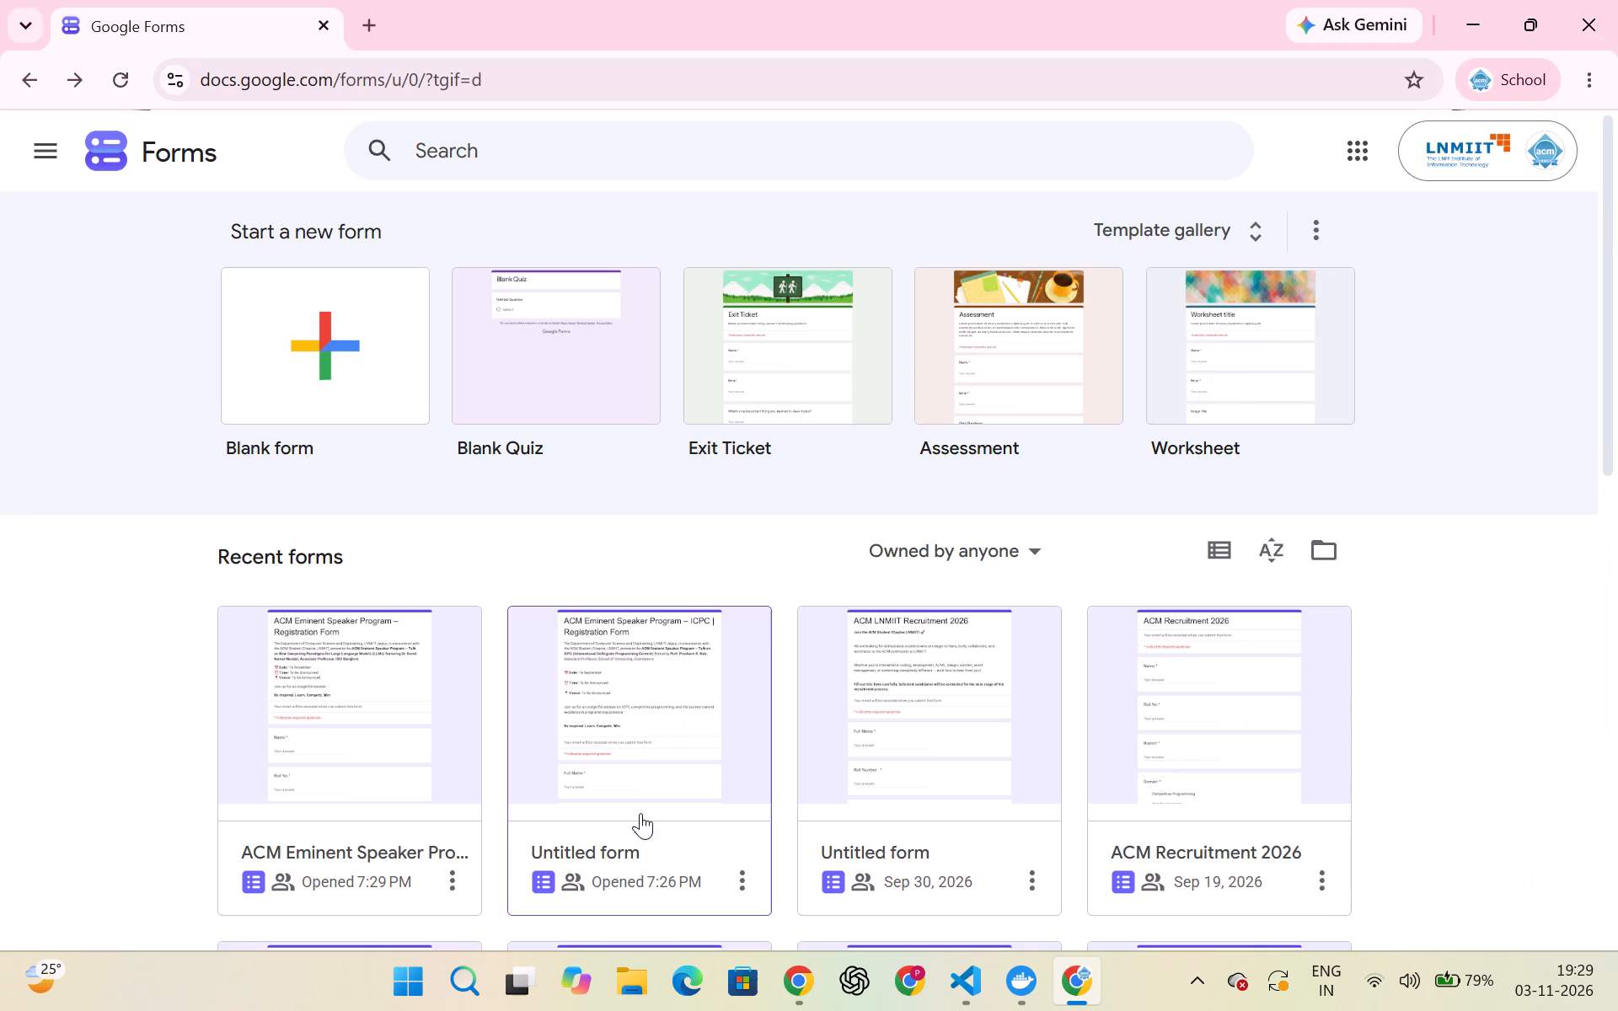
# Close the Google Forms tab and its whole browser window, going back to the WhatsApp chats in the other browser window.
pyautogui.click(366, 17)
pyautogui.click(329, 35)
pyautogui.scroll(2, 1538, 335)
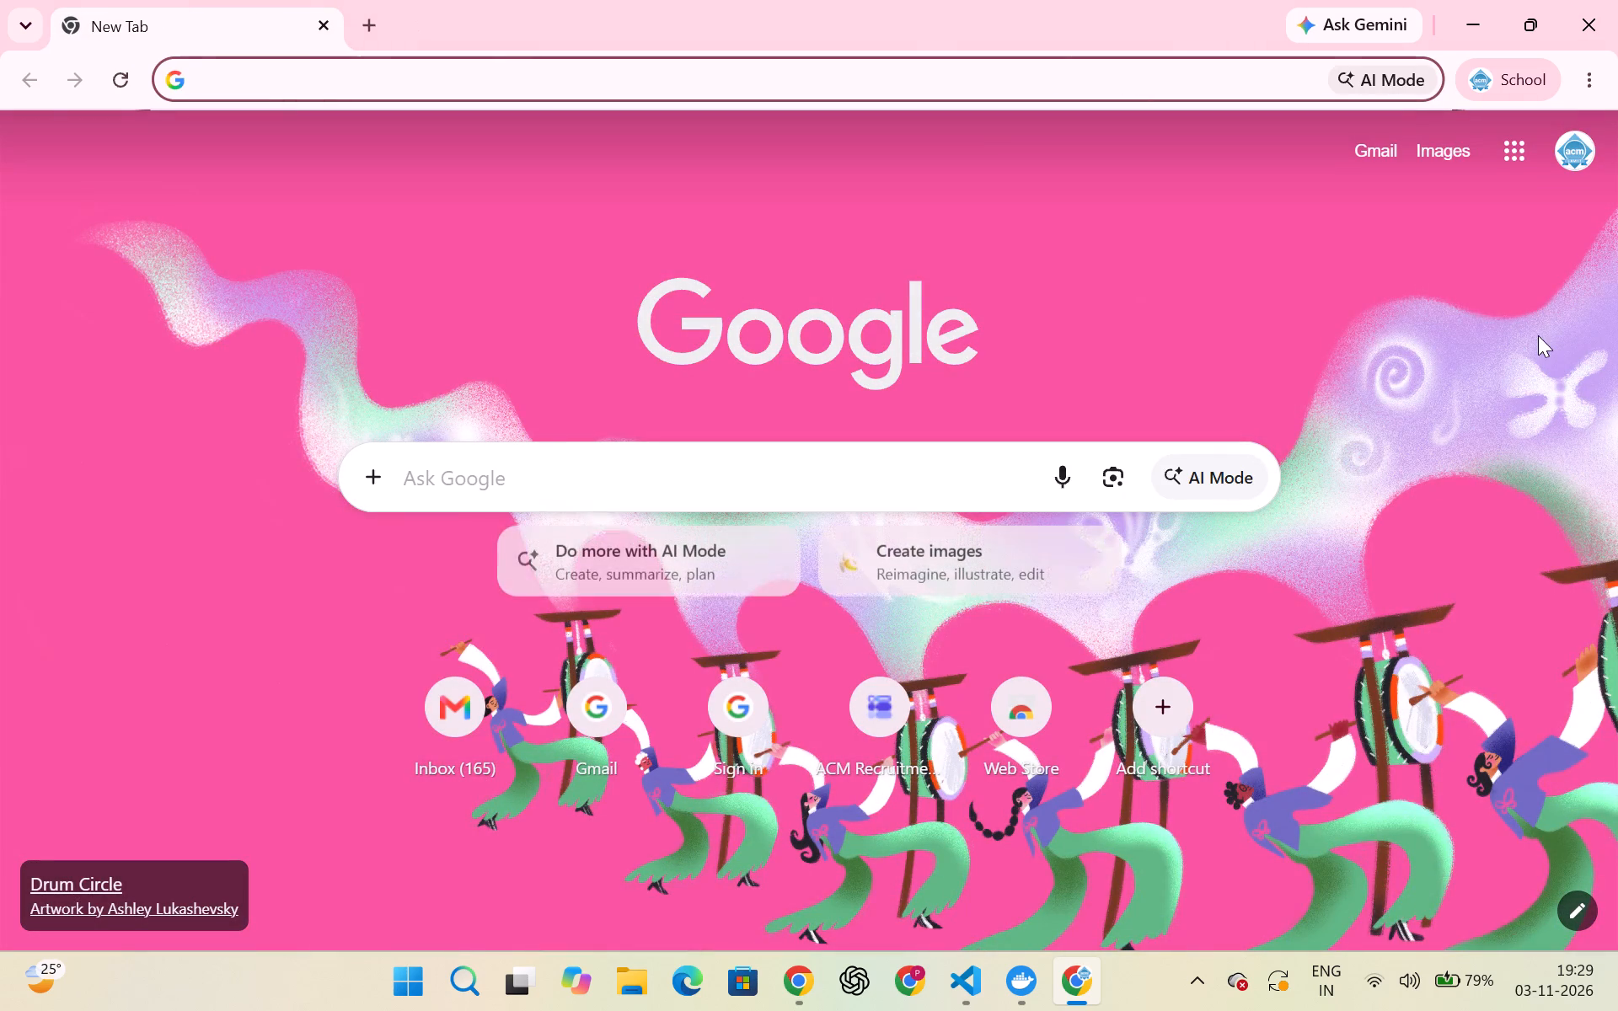
pyautogui.scroll(1, 1538, 335)
pyautogui.scroll(3, 1460, 670)
pyautogui.click(1617, 0)
pyautogui.scroll(5, 244, 623)
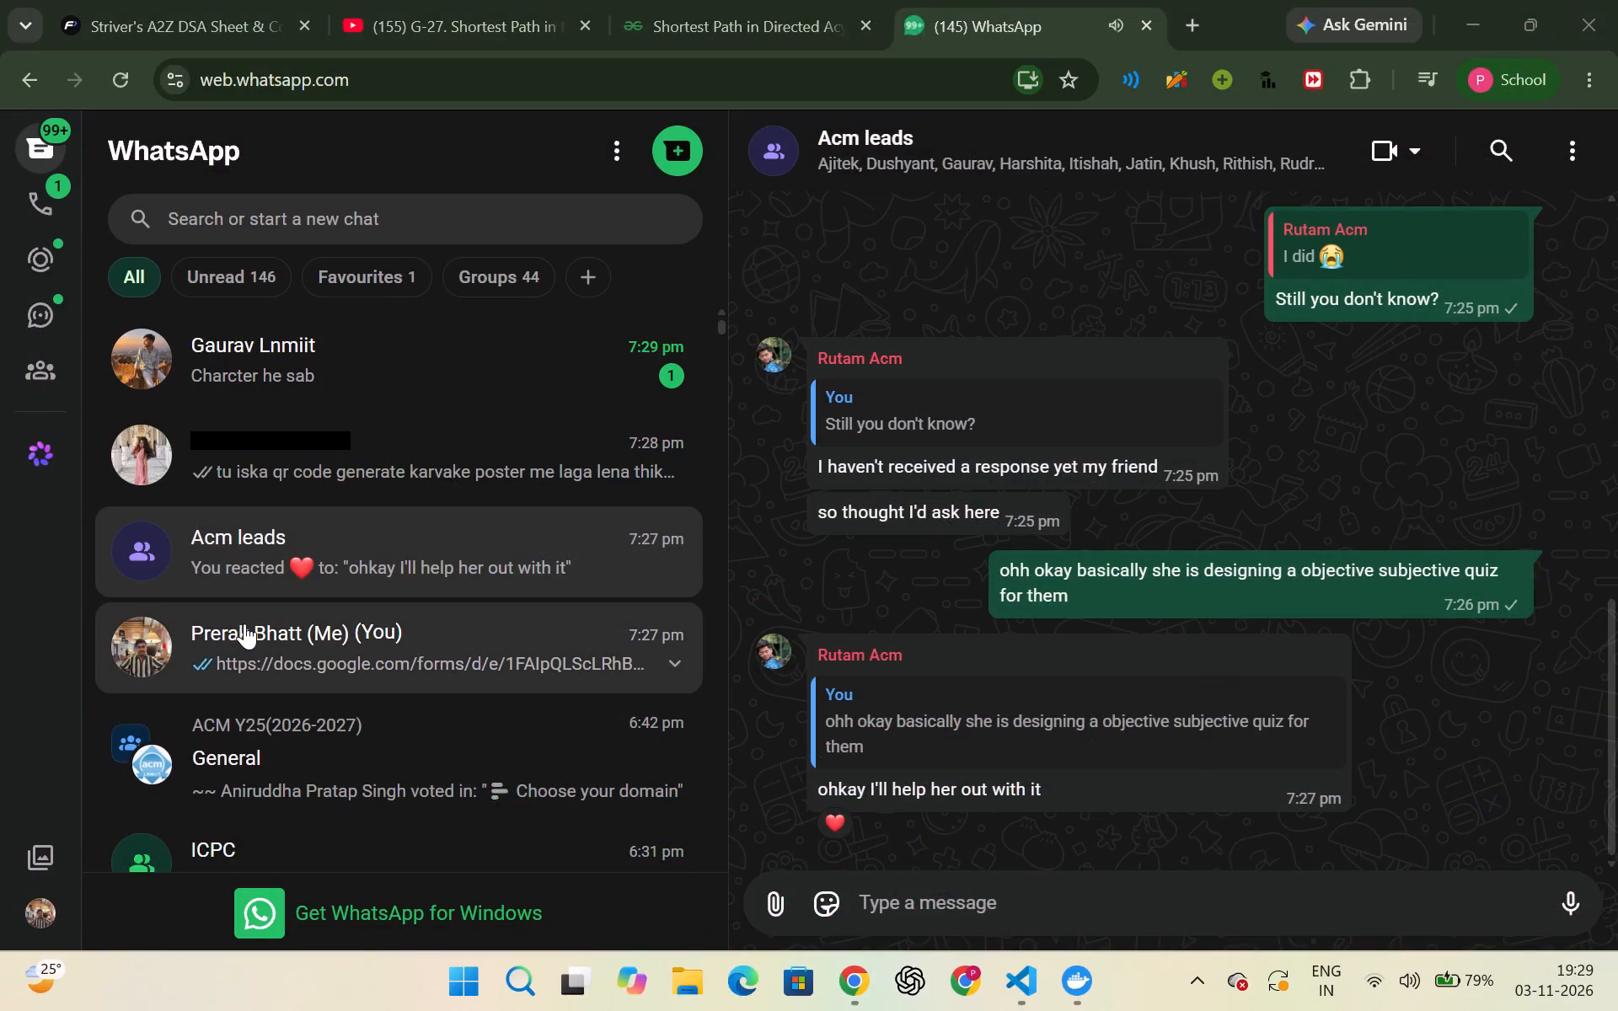